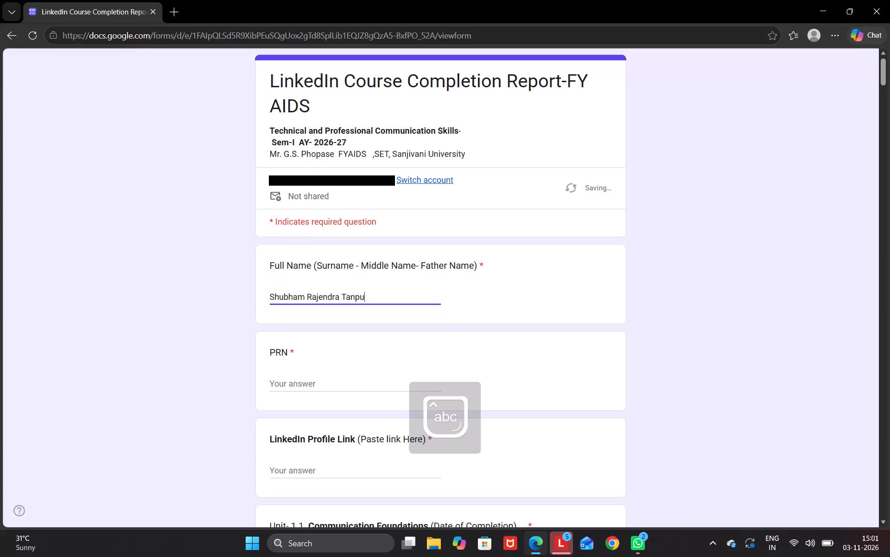
Finish entering the student's full name in the Full Name answer of the course completion form.
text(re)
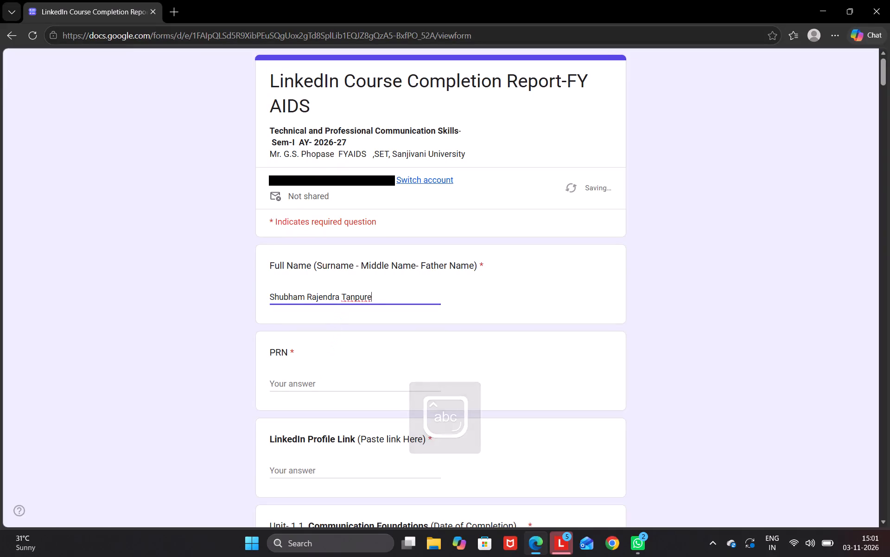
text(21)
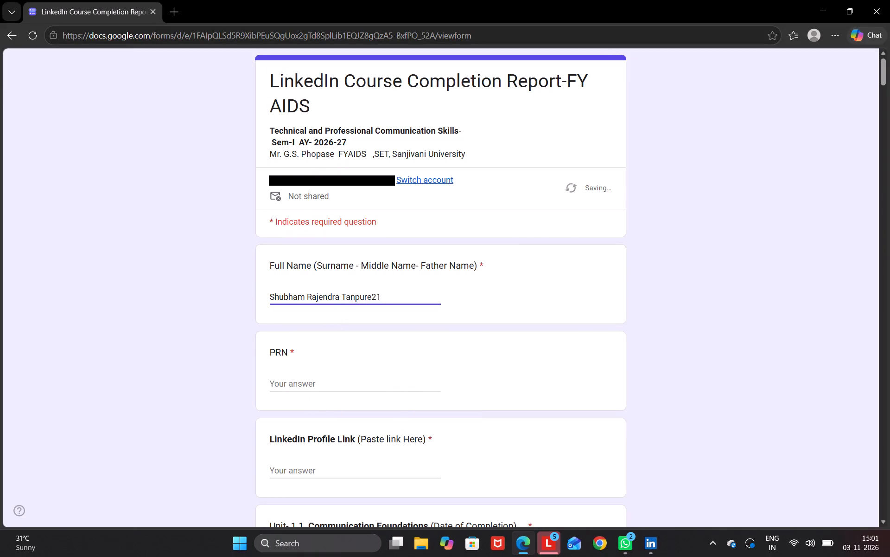
Remove the stray digits 21 from the end of the Full Name answer.
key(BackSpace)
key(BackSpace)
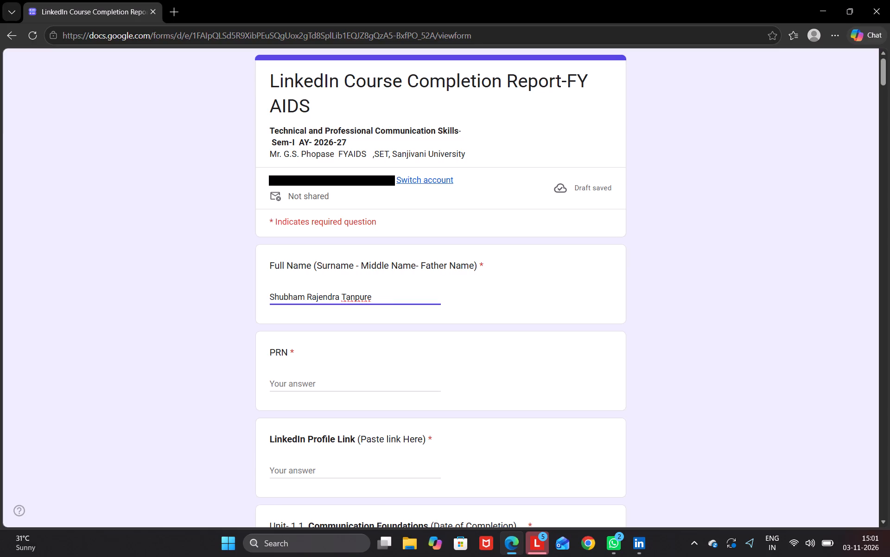
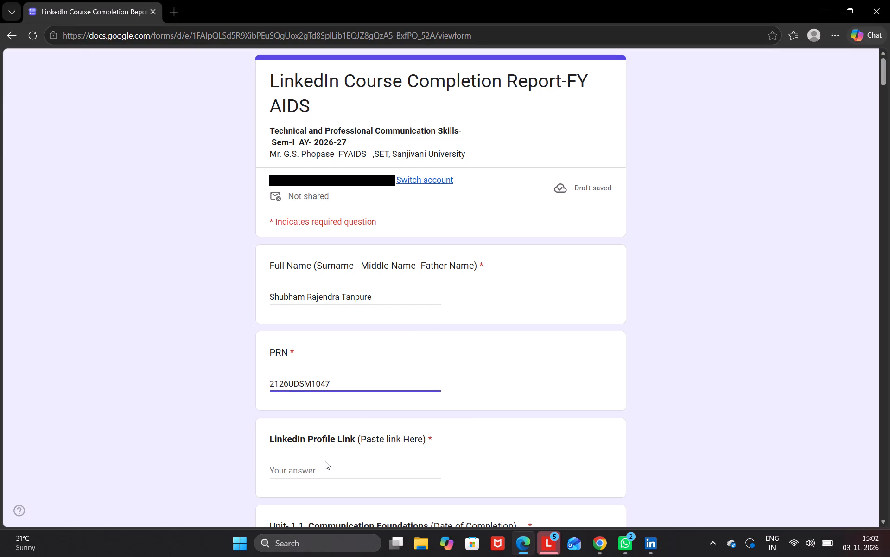
Paste the copied LinkedIn profile link as the answer to the LinkedIn Profile Link question.
click(325, 461)
click(313, 472)
key(ctrl+v)
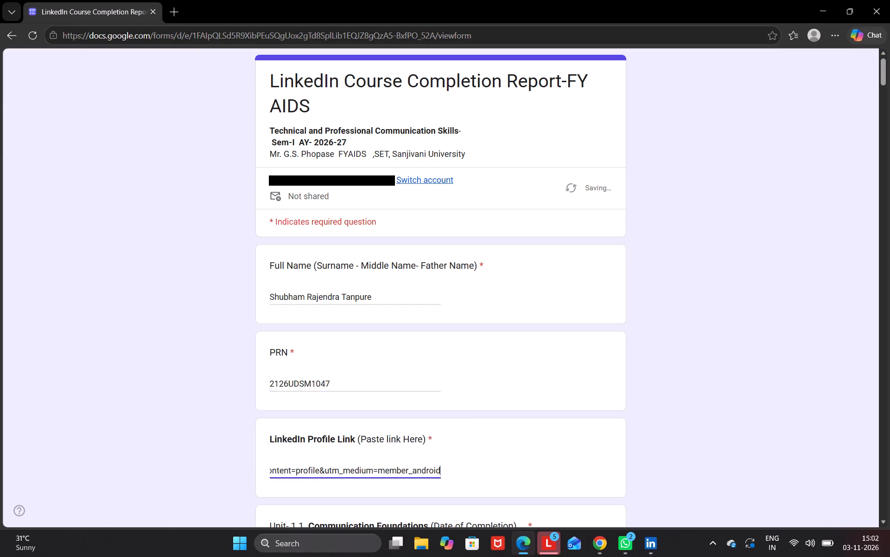
Open the calendar for the Unit 1.1 Communication Foundations date of completion.
scroll(423, 423, down, 3)
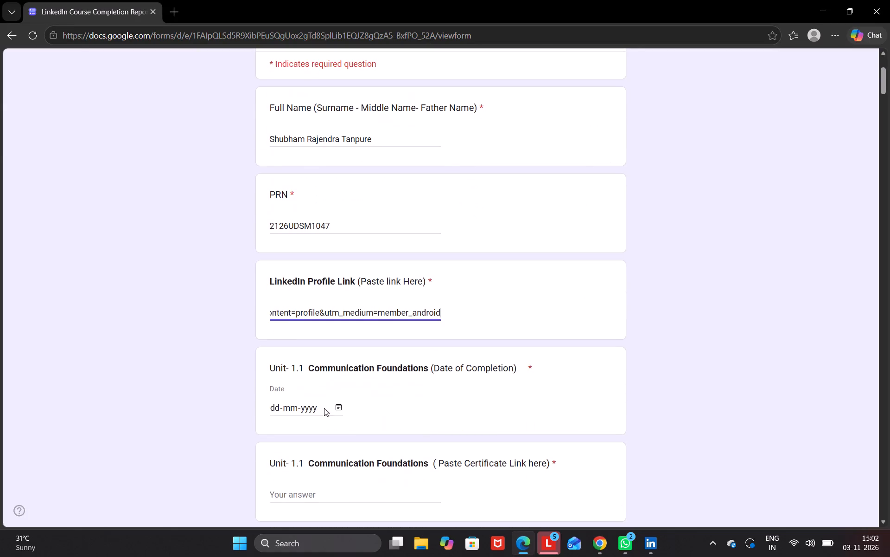
click(340, 409)
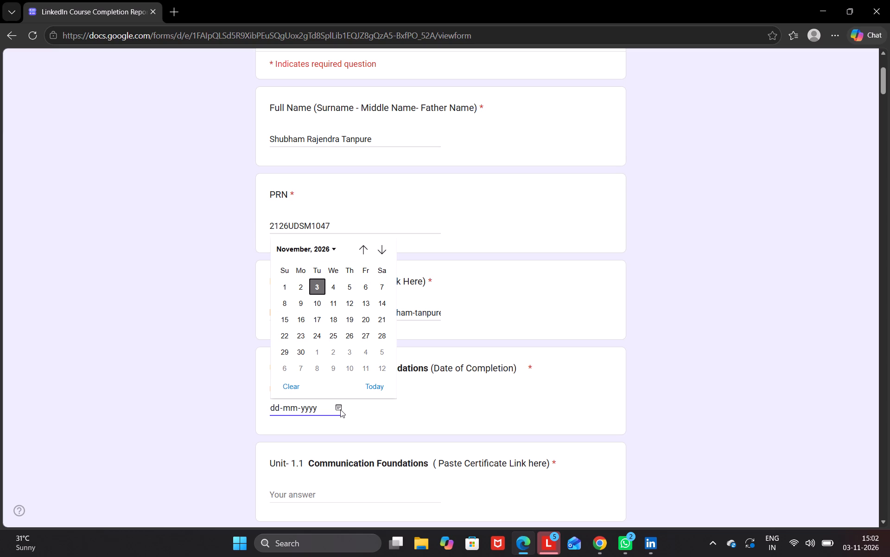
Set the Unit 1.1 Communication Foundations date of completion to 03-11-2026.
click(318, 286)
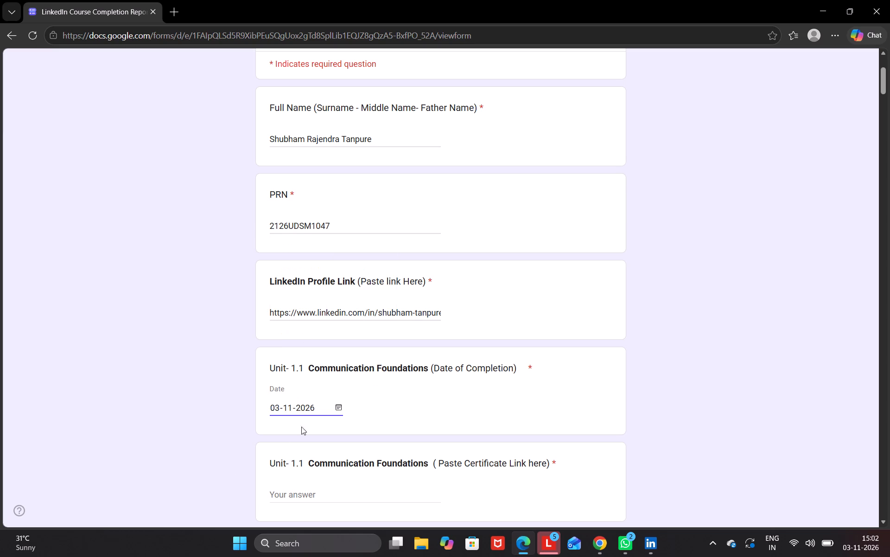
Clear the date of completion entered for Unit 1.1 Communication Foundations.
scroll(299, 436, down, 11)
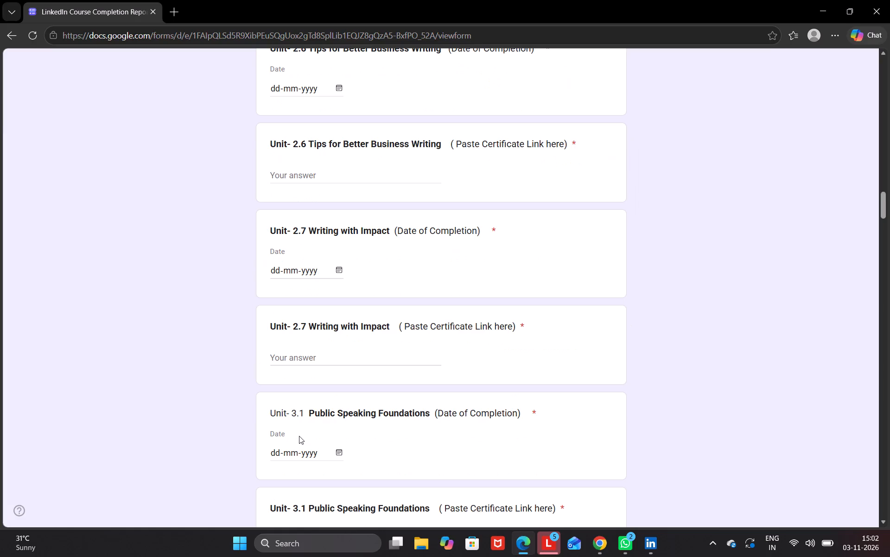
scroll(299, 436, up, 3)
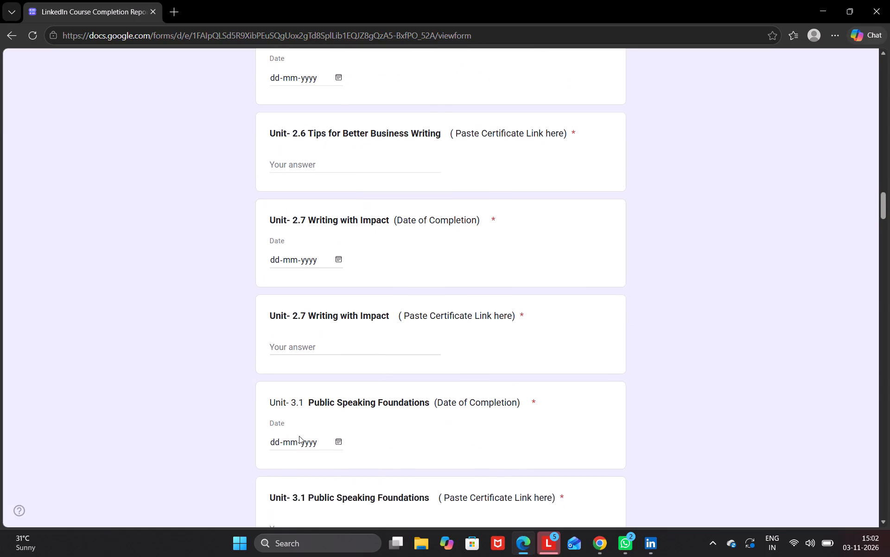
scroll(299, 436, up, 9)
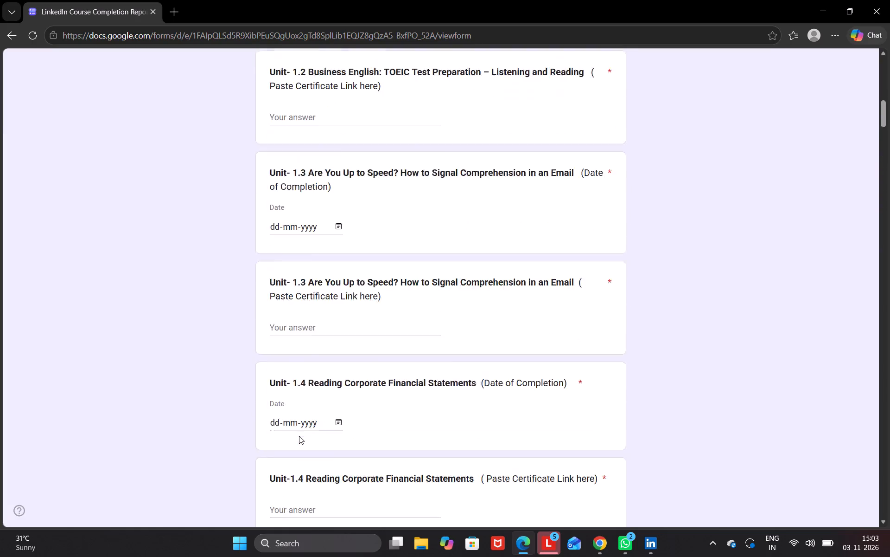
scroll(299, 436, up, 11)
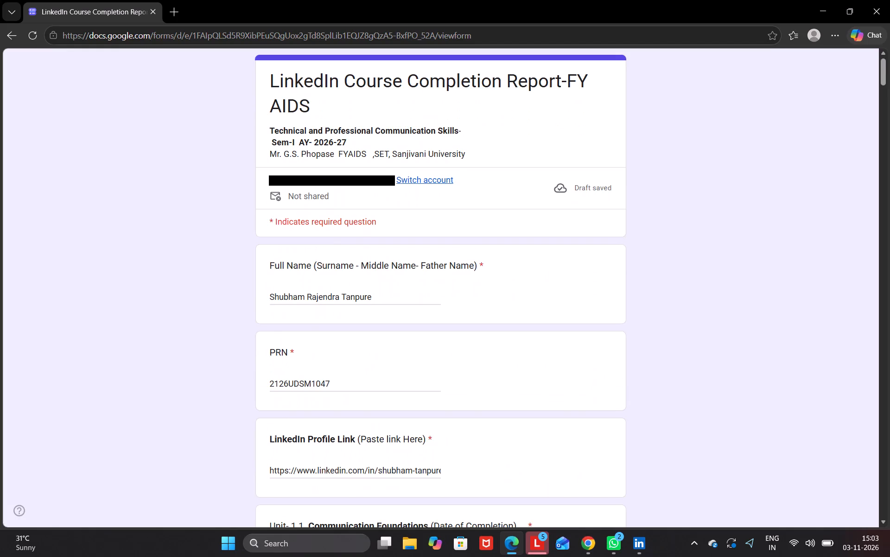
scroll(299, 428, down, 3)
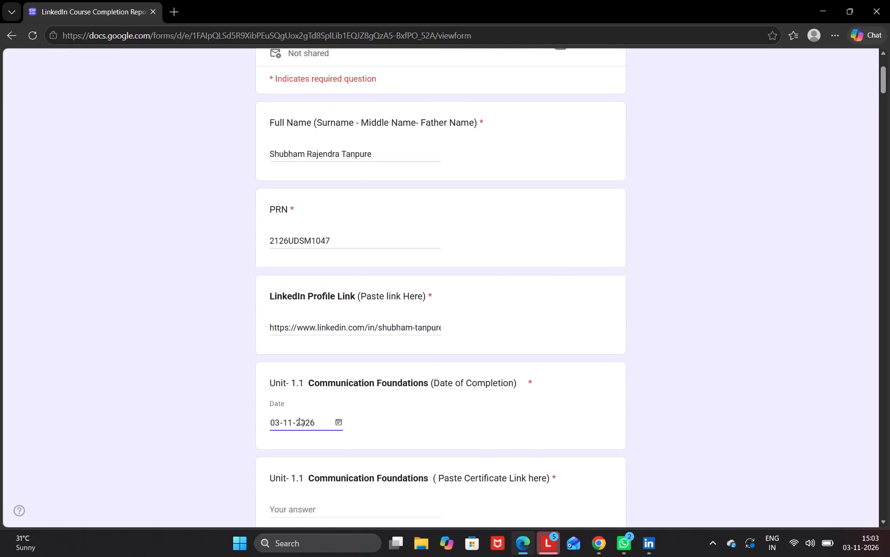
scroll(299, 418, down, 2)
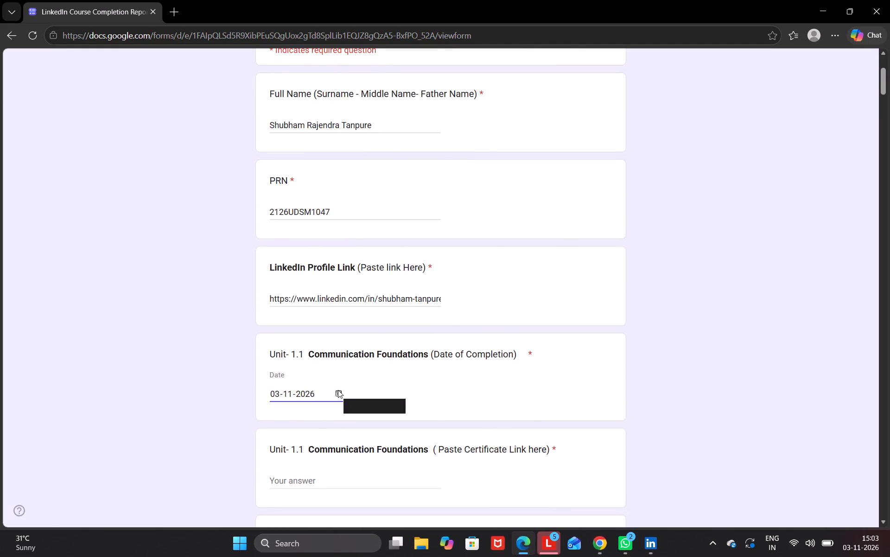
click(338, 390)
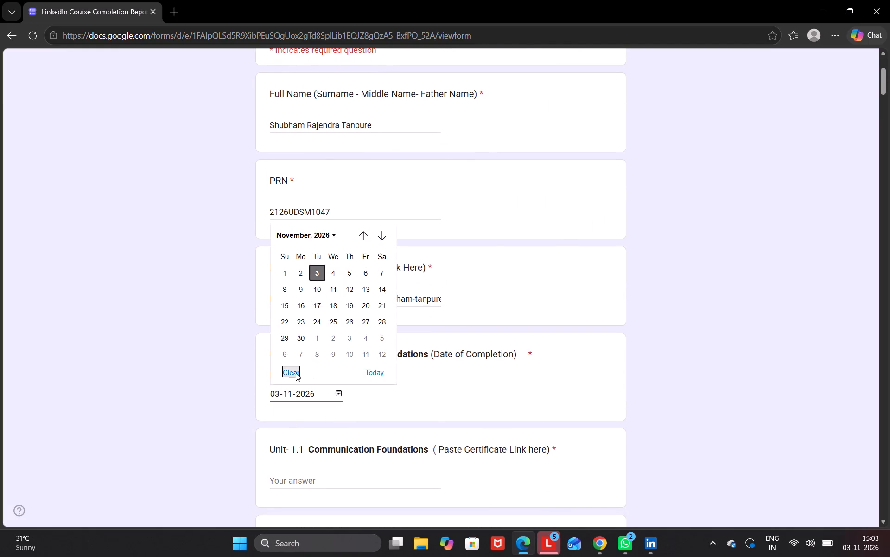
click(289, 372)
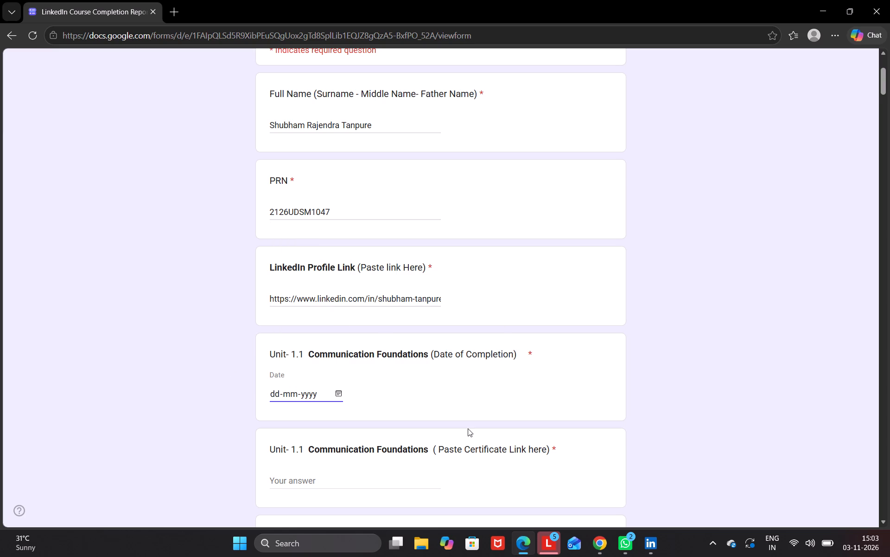
Open the AIDS Lindin Course Complete Report OMKAR document from the Desktop folder, look through its course table, and return to the form.
scroll(468, 428, down, 15)
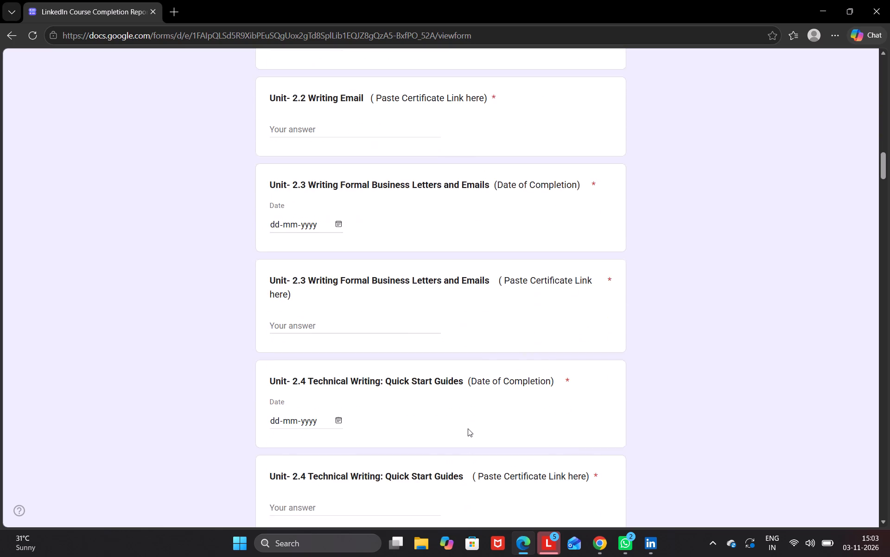
click(419, 543)
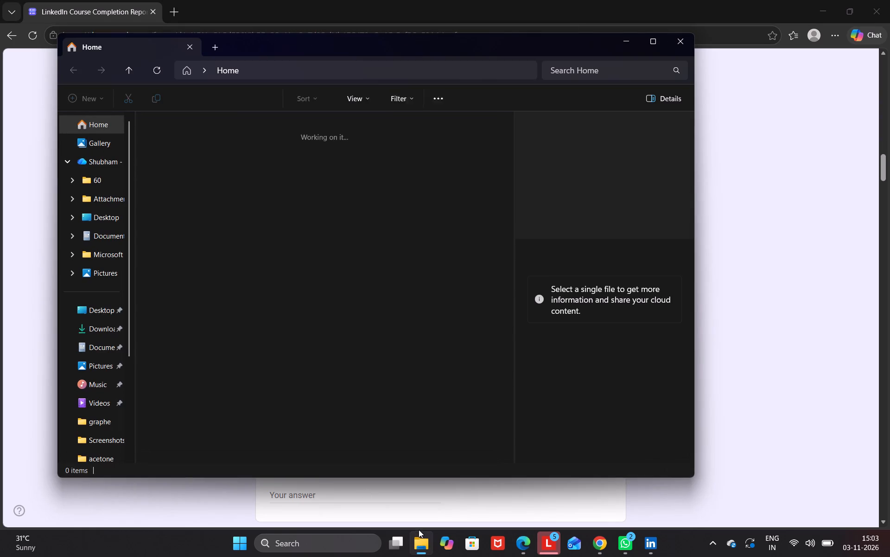
click(101, 307)
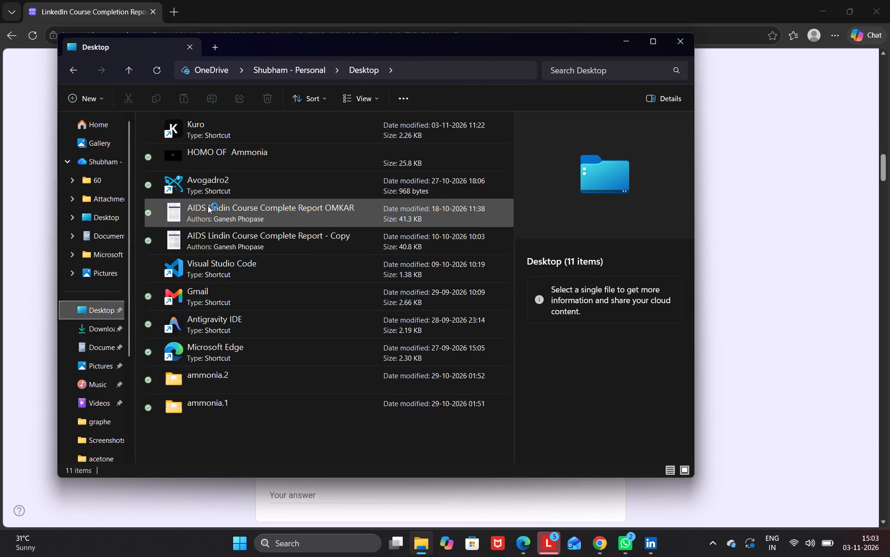
double_click(206, 210)
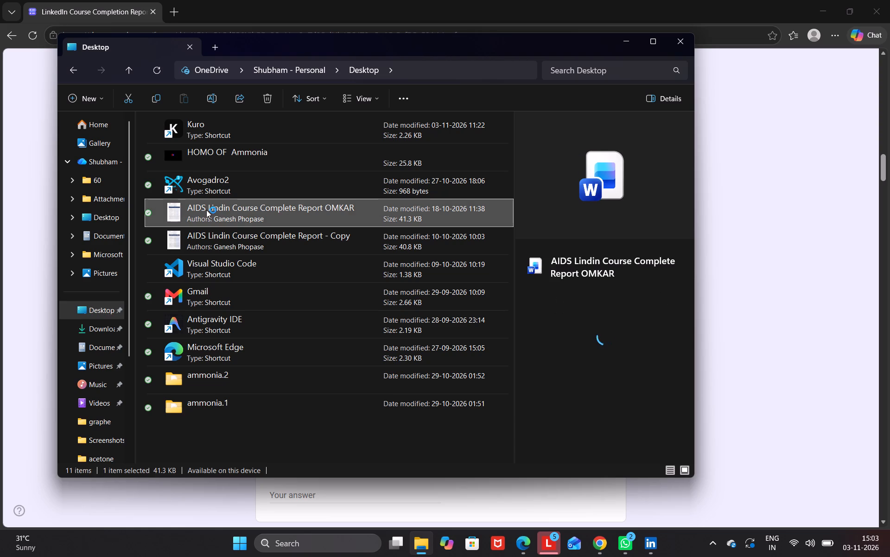
double_click(206, 210)
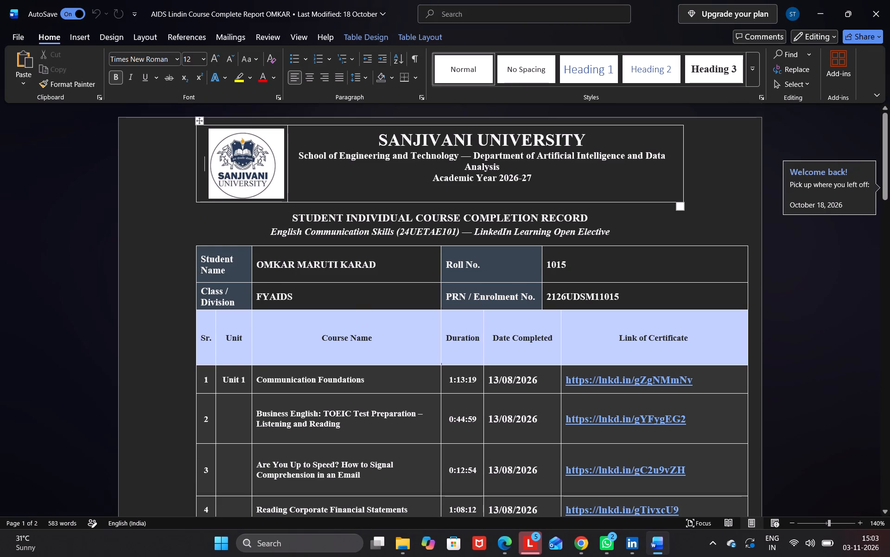
scroll(357, 355, down, 9)
scroll(357, 355, up, 3)
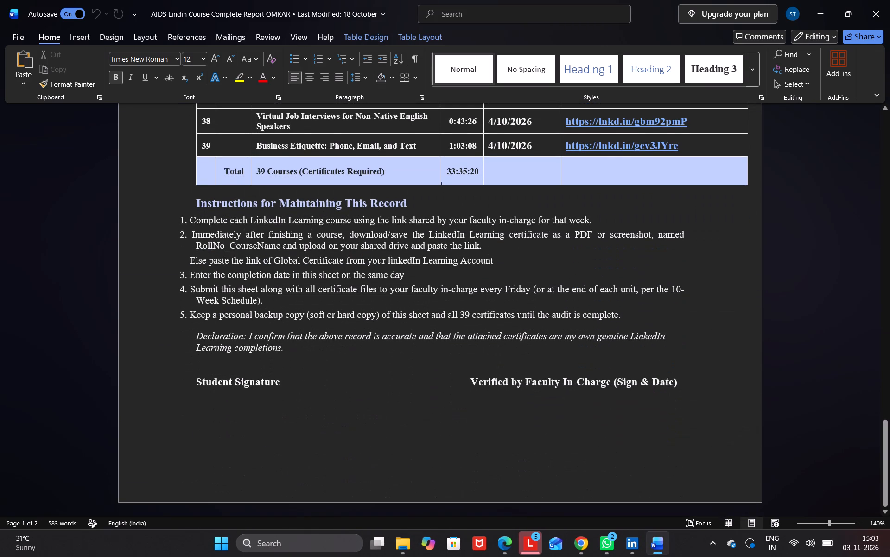
scroll(357, 355, up, 3)
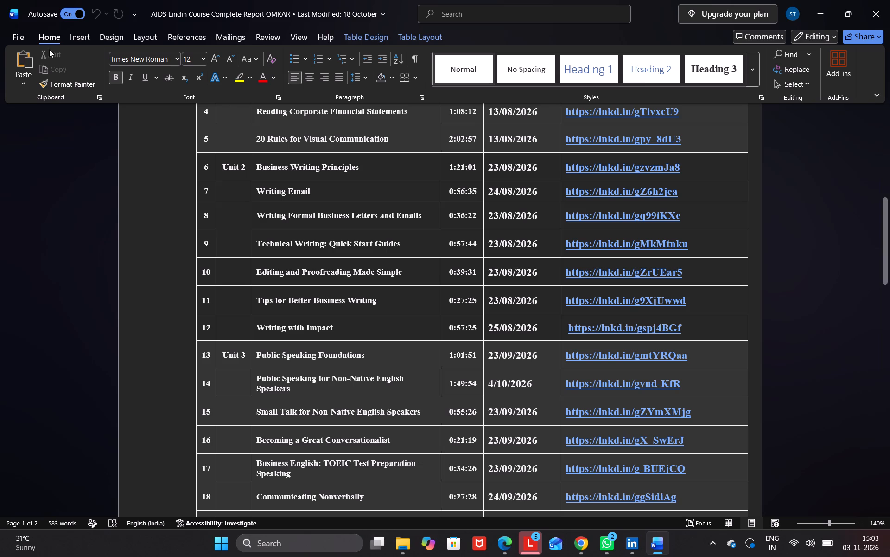
click(824, 1)
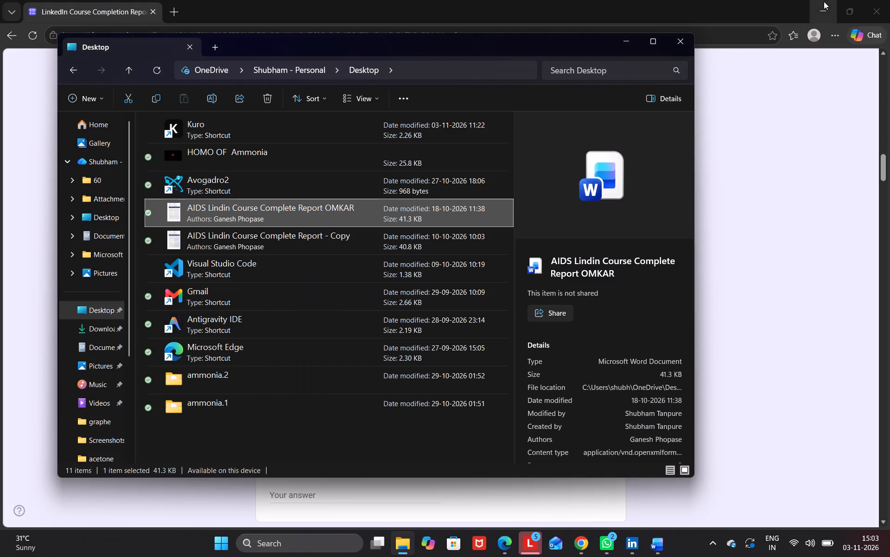
Open the AIDS Lindin Course Complete Report - Copy document from the Desktop folder and look through its course completion dates and certificate links.
double_click(247, 243)
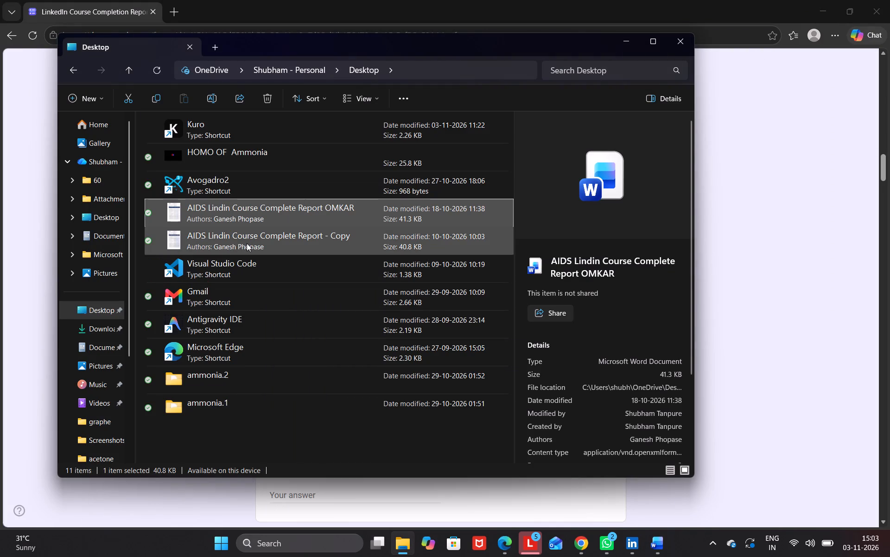
scroll(310, 156, up, 11)
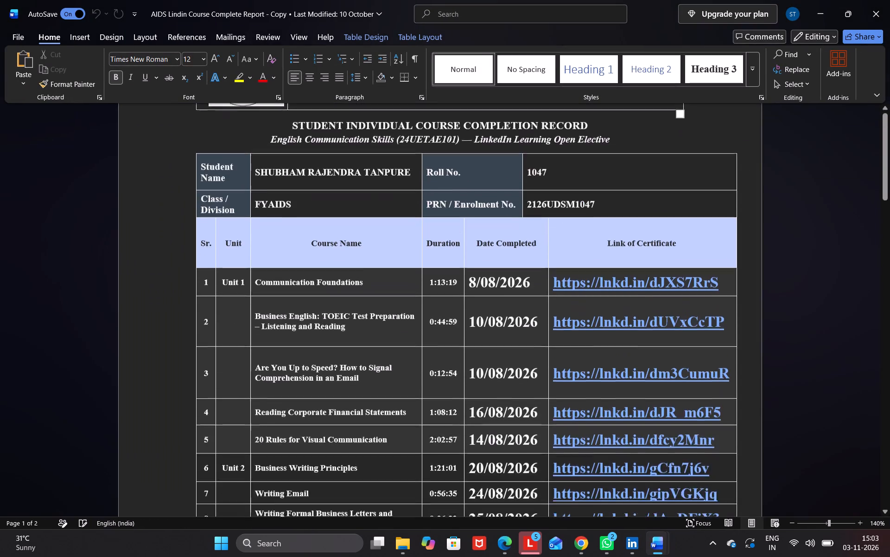
scroll(310, 156, down, 7)
scroll(310, 156, up, 1)
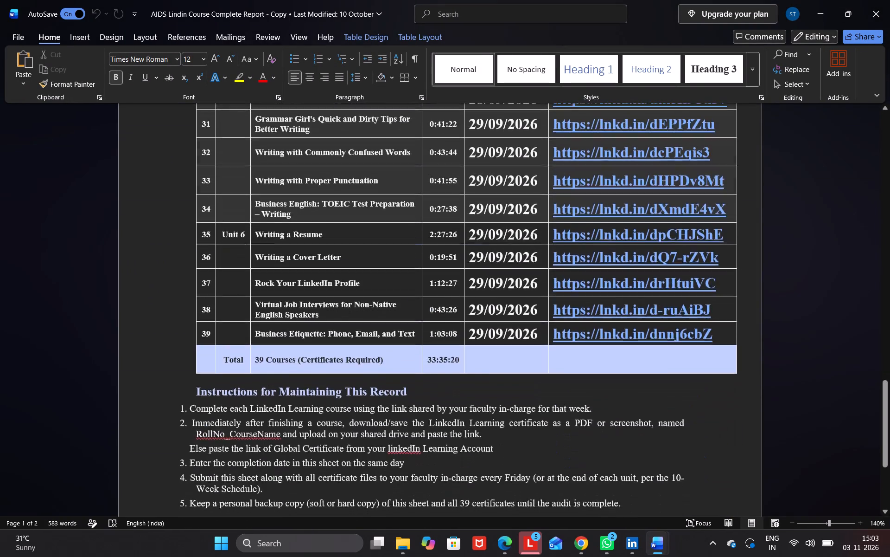
scroll(310, 156, up, 2)
scroll(310, 156, down, 1)
scroll(310, 156, up, 1)
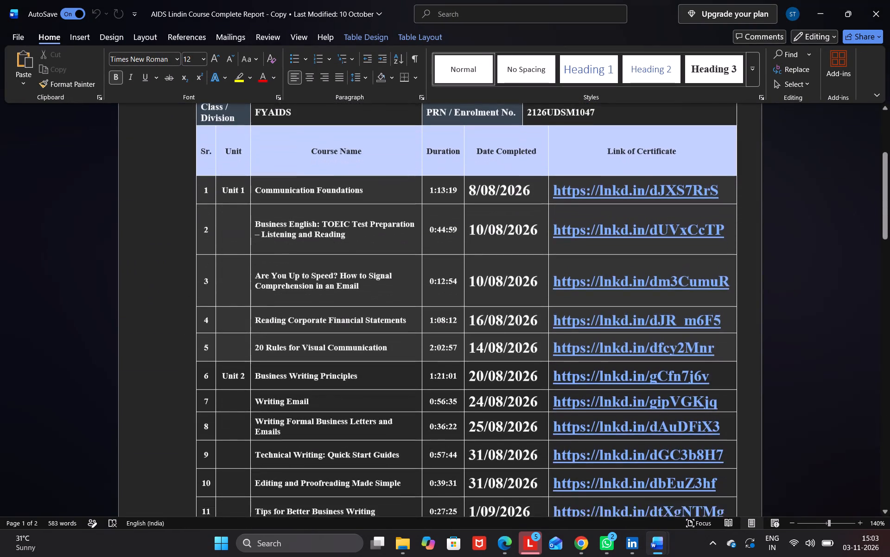
scroll(310, 156, up, 2)
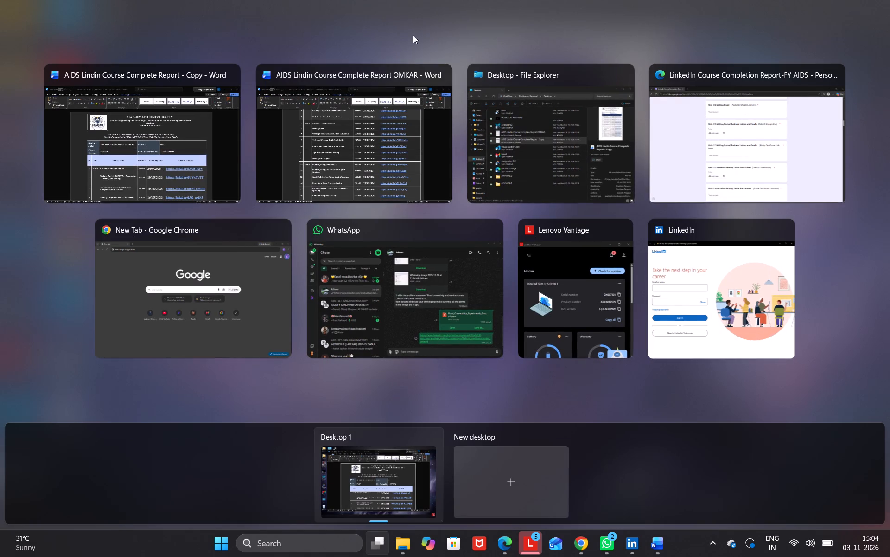
Close the OMKAR report document, File Explorer, Google Chrome, LinkedIn and Lenovo Vantage windows, and return to the course completion form in Edge.
click(432, 71)
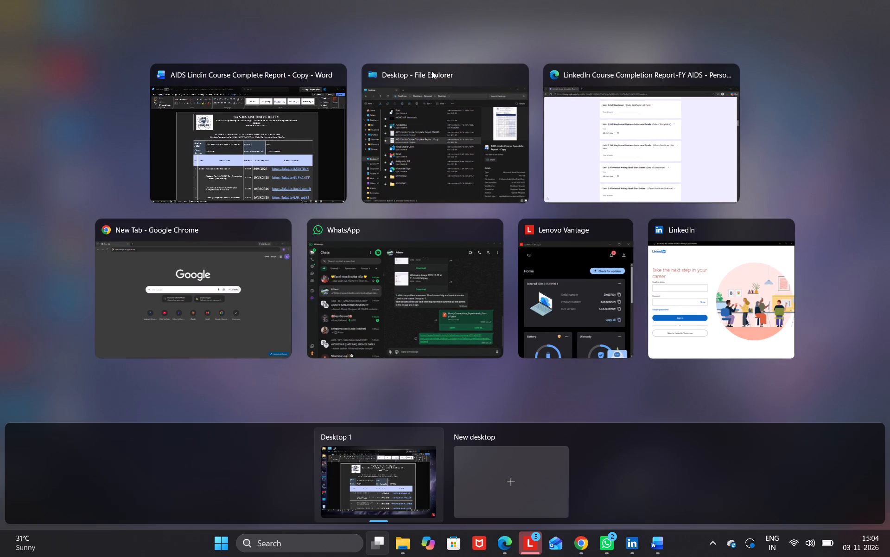
click(520, 75)
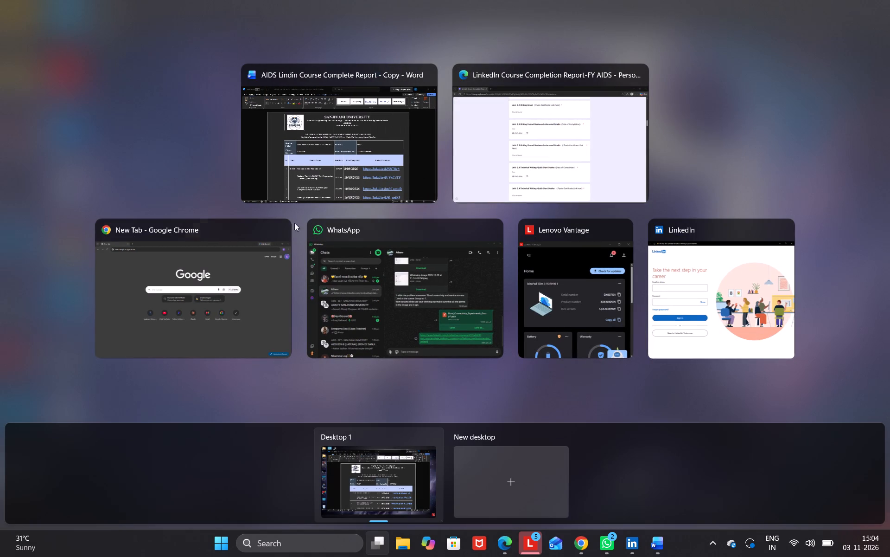
click(276, 227)
click(512, 232)
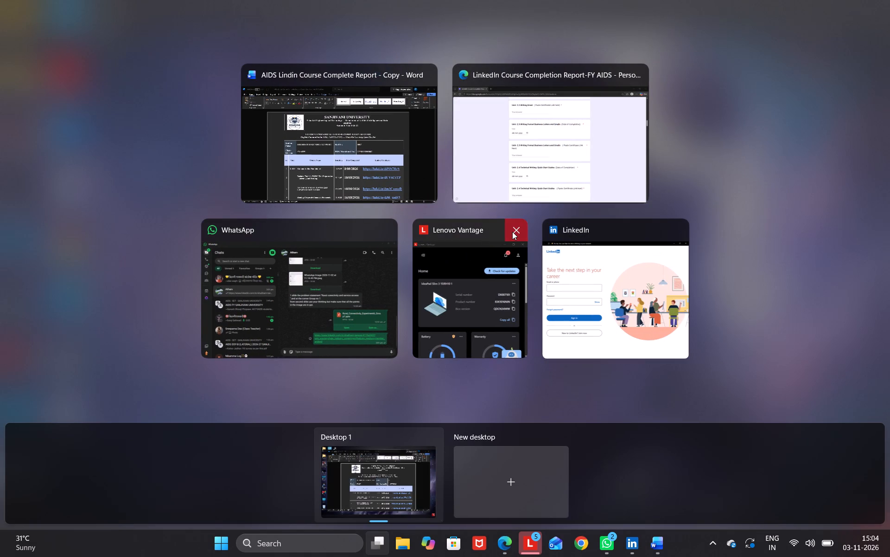
click(516, 228)
click(674, 230)
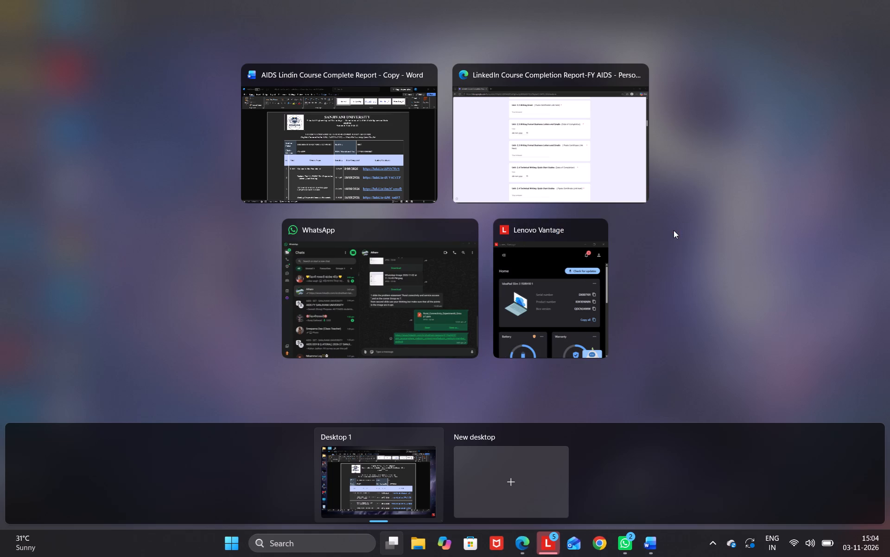
click(597, 231)
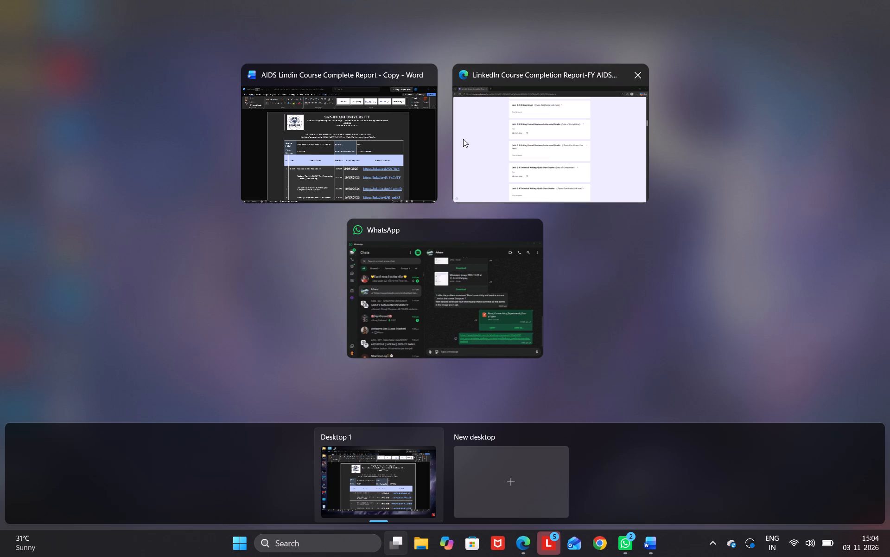
click(395, 136)
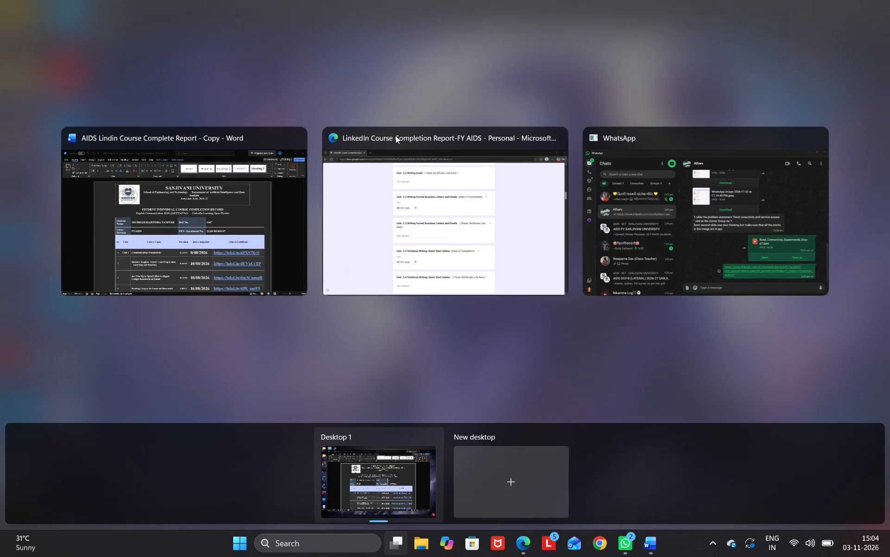
click(443, 175)
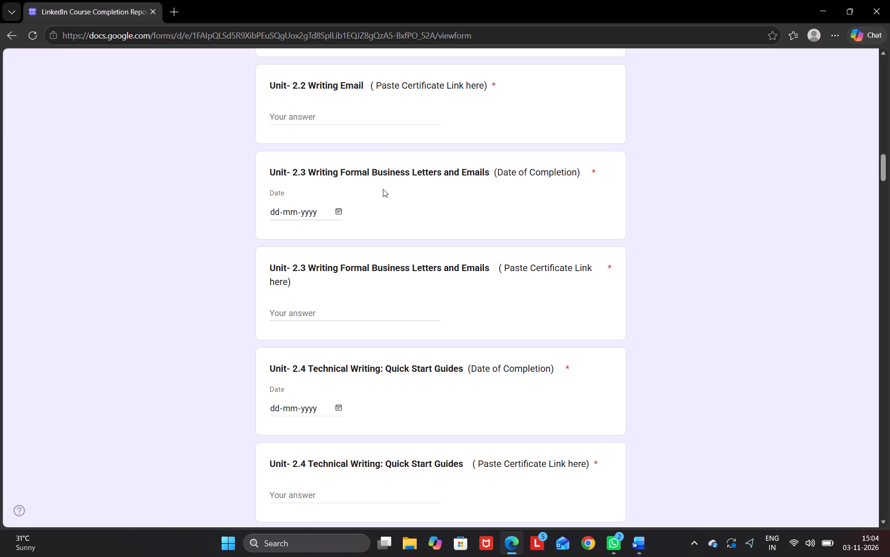
Switch from the form to the Word document AIDS Lindin Course Complete Report - Copy.
scroll(390, 188, up, 4)
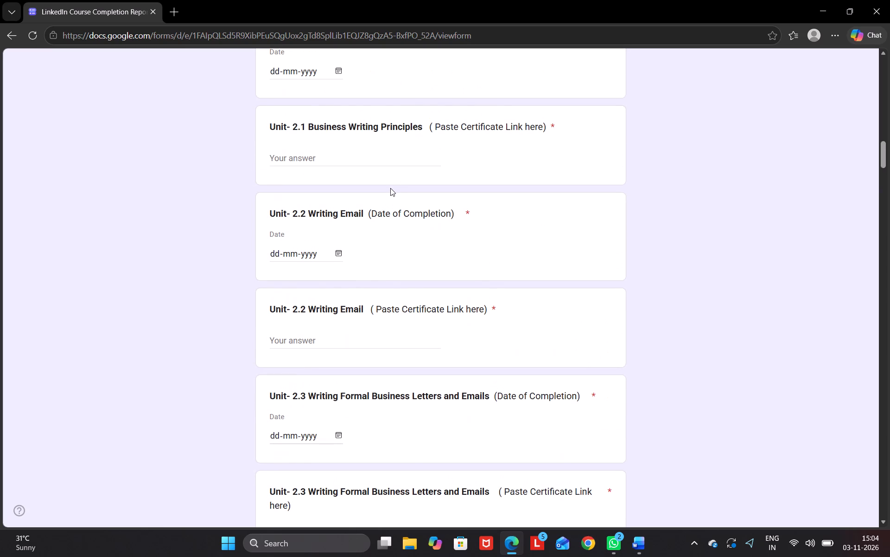
scroll(390, 188, up, 10)
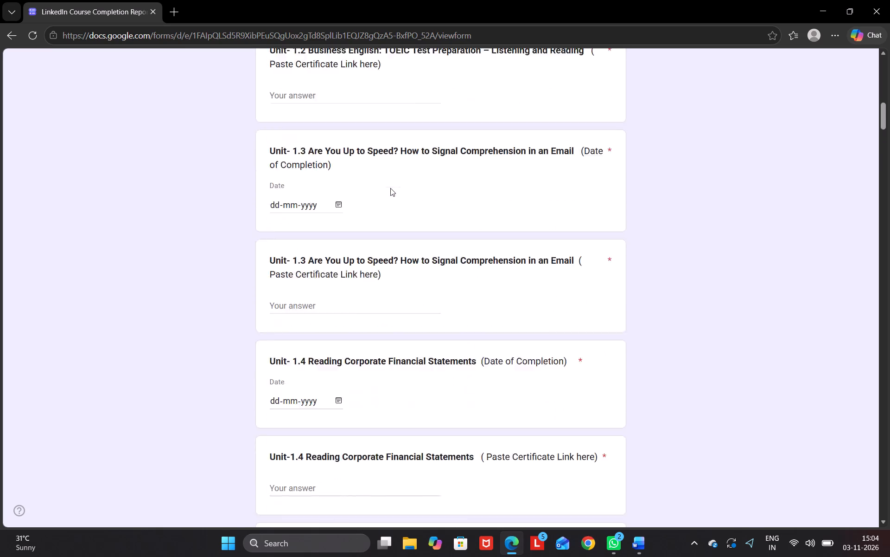
scroll(390, 188, up, 2)
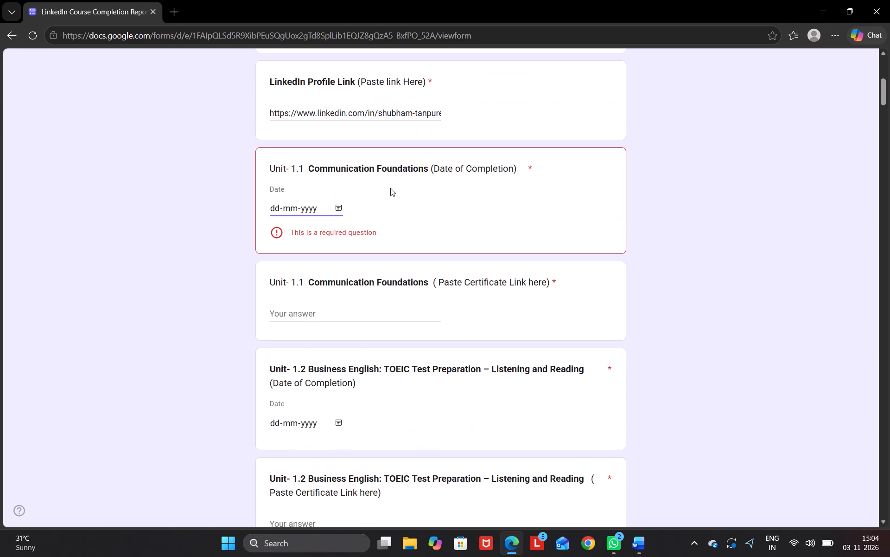
click(250, 159)
scroll(253, 142, up, 2)
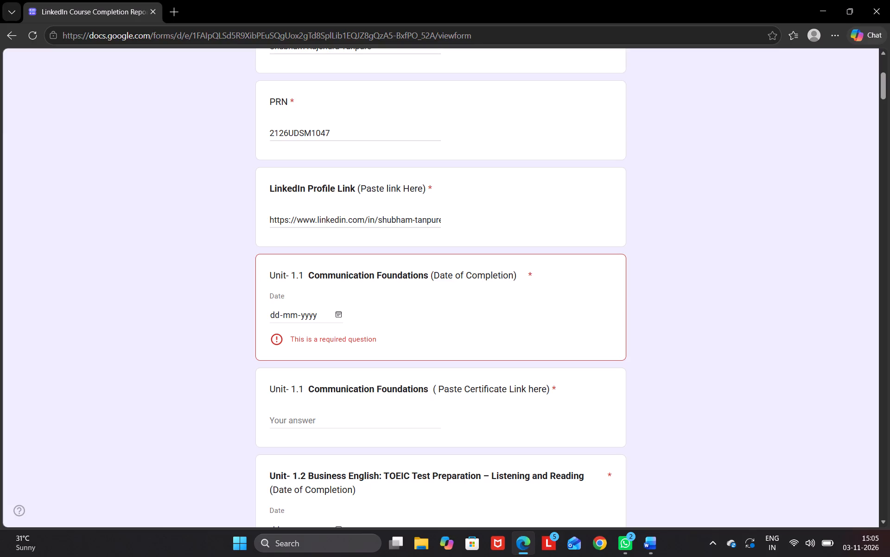
scroll(288, 224, up, 6)
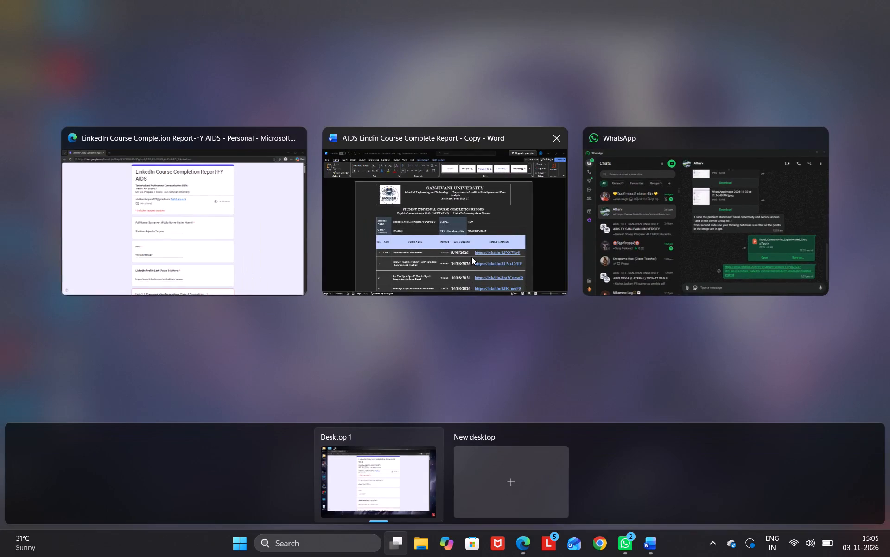
click(419, 228)
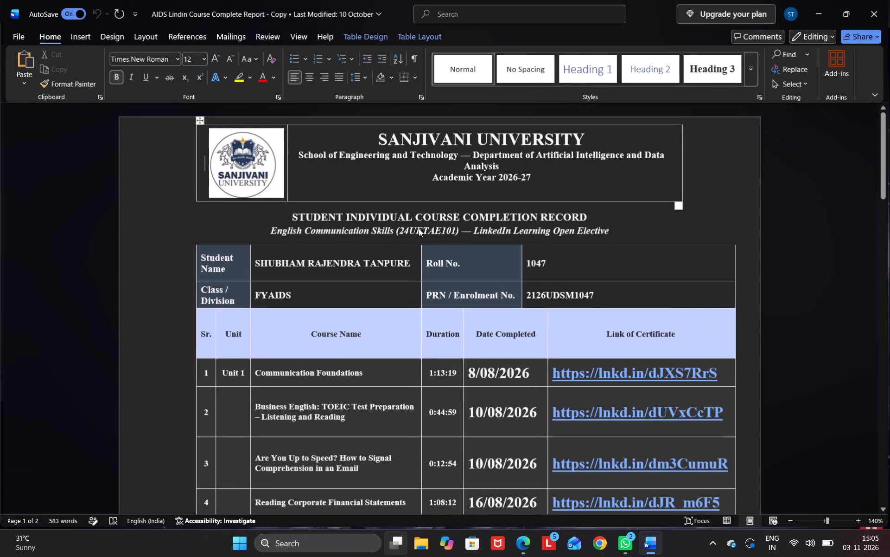
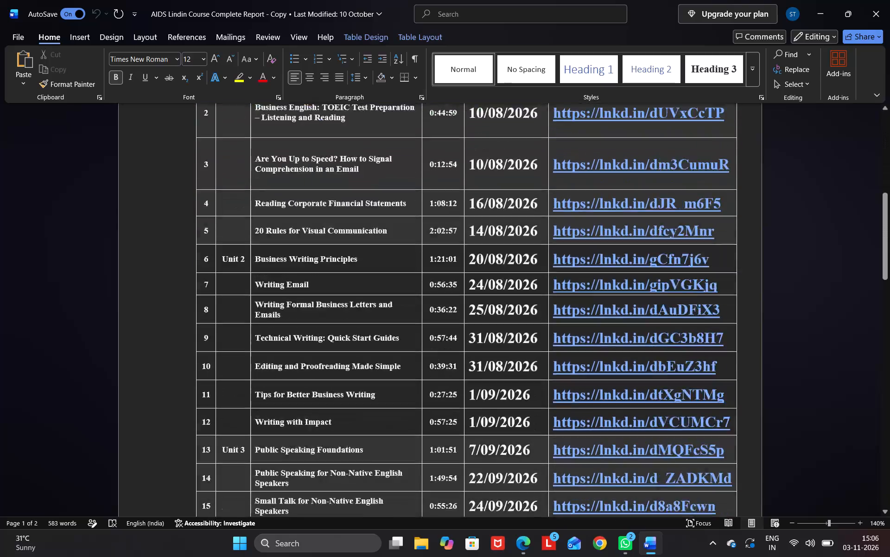
Review the student details and the completion dates and certificate links in the course completion record table.
scroll(293, 304, up, 1)
scroll(293, 304, right, 1)
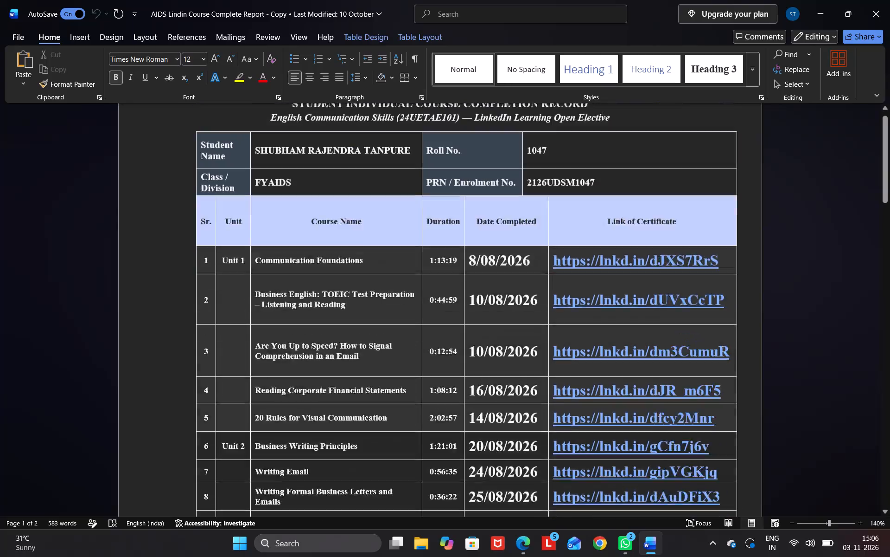
scroll(293, 304, up, 1)
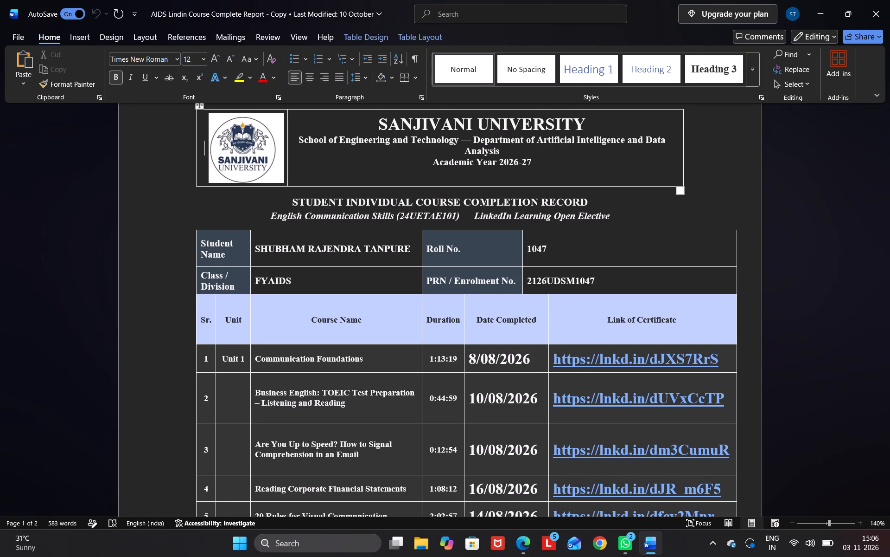
scroll(279, 492, down, 2)
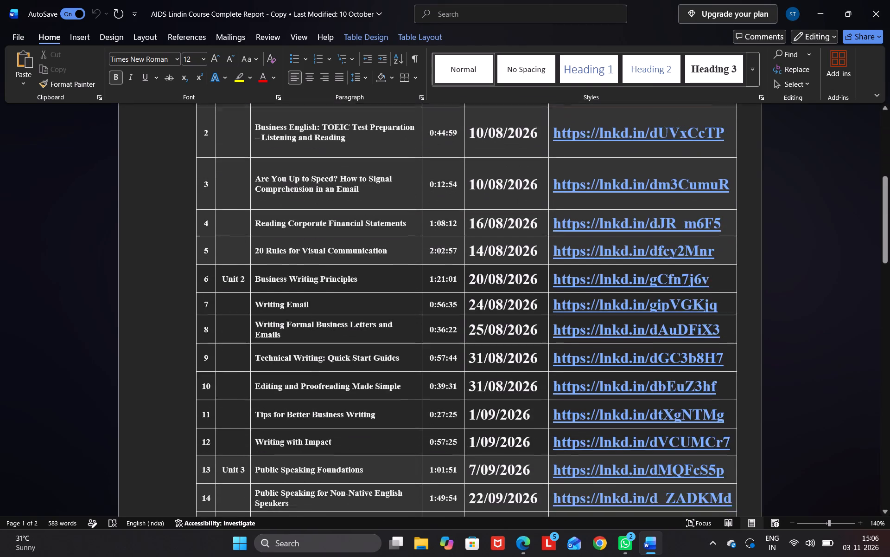
scroll(279, 492, down, 1)
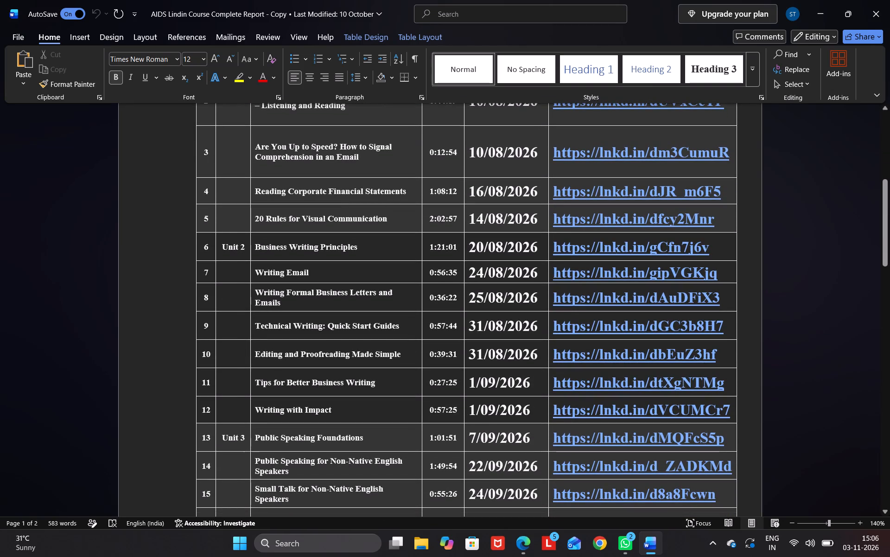
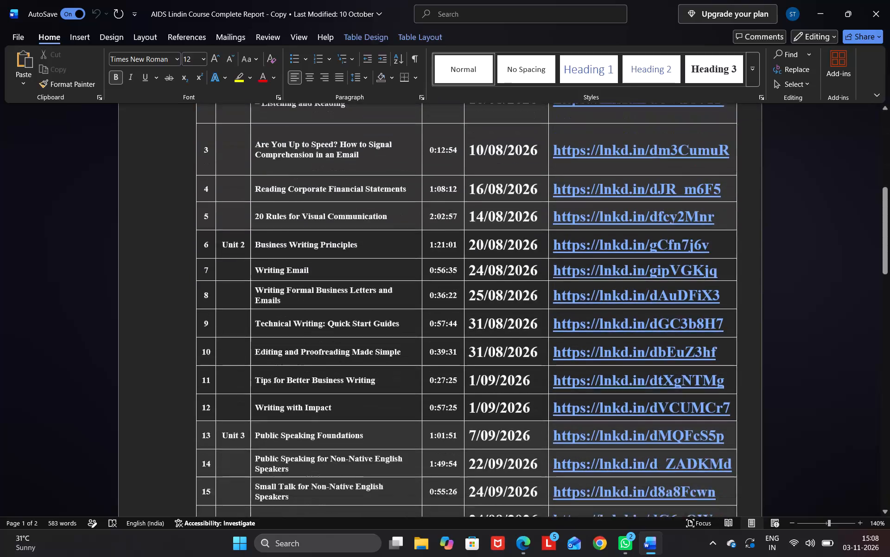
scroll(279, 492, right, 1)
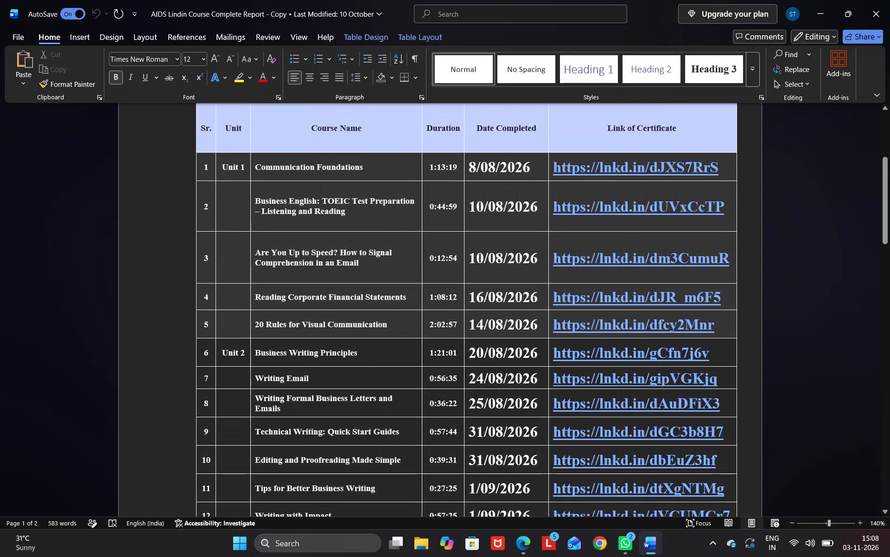
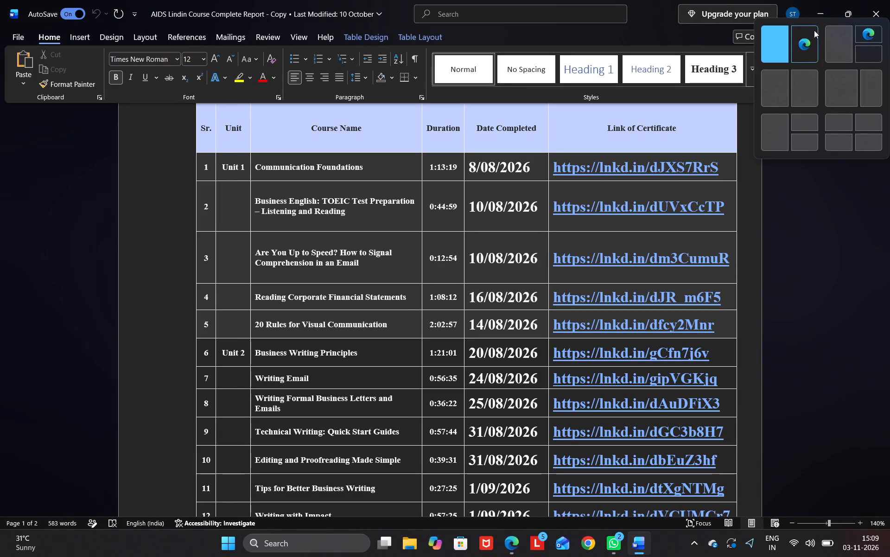
Arrange the Word completion record side by side with the Edge form.
click(806, 32)
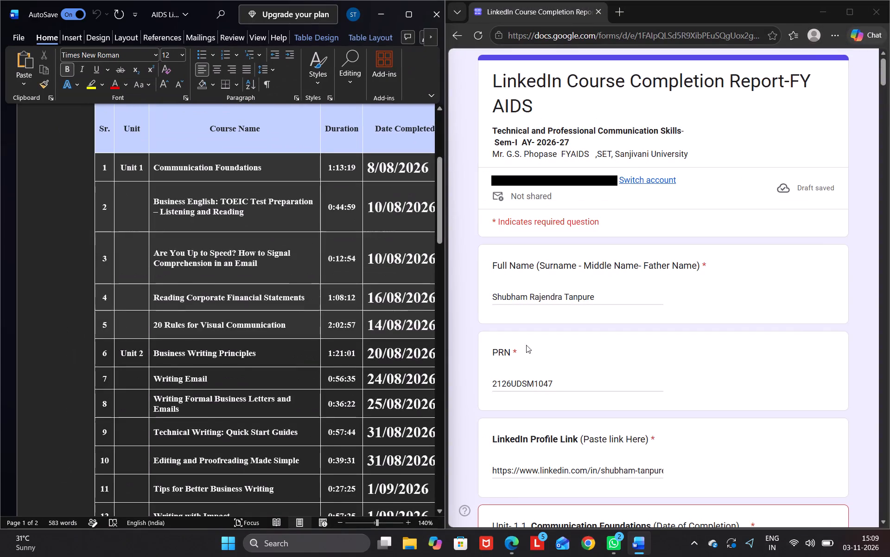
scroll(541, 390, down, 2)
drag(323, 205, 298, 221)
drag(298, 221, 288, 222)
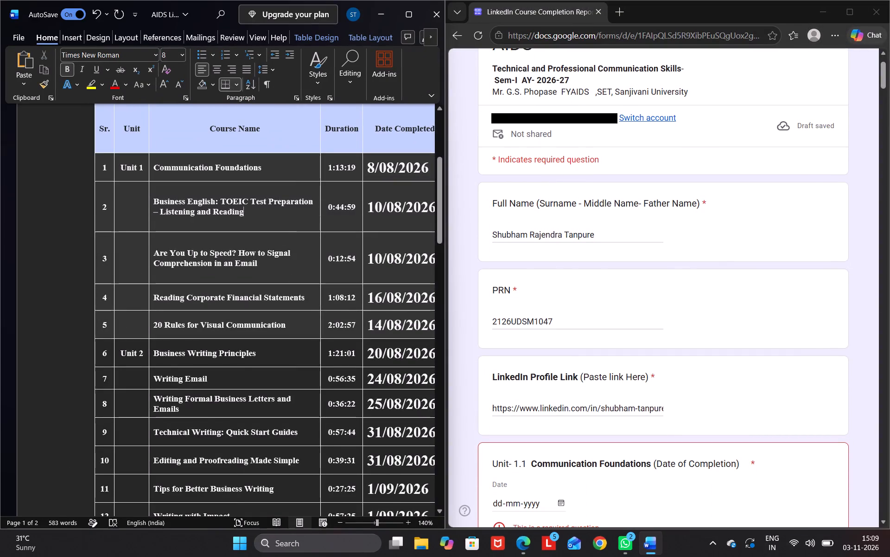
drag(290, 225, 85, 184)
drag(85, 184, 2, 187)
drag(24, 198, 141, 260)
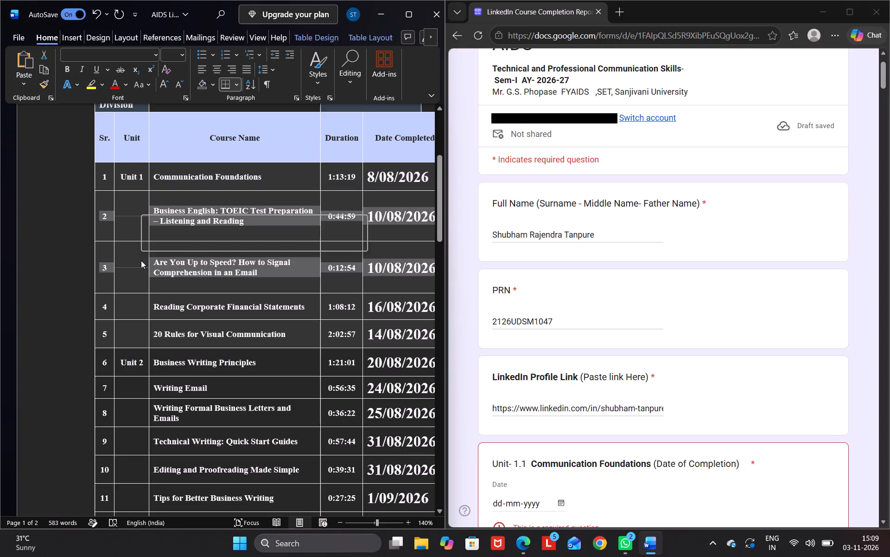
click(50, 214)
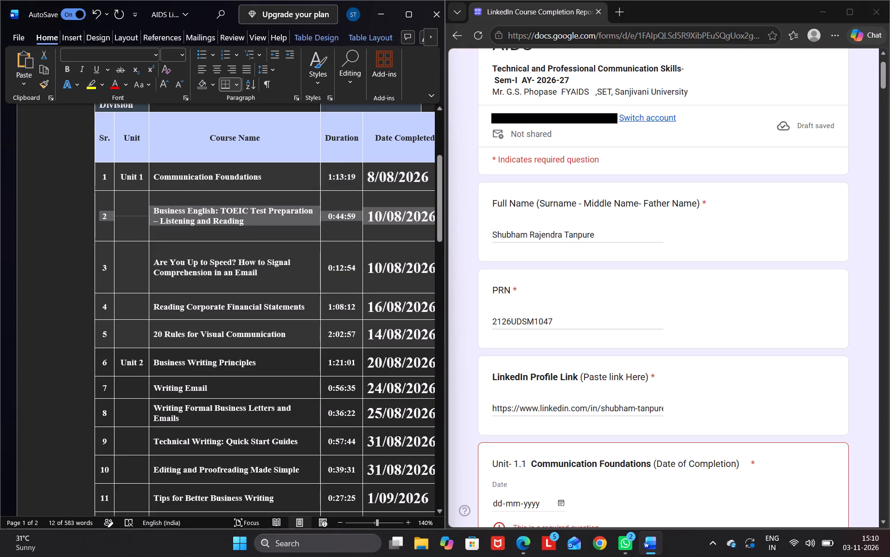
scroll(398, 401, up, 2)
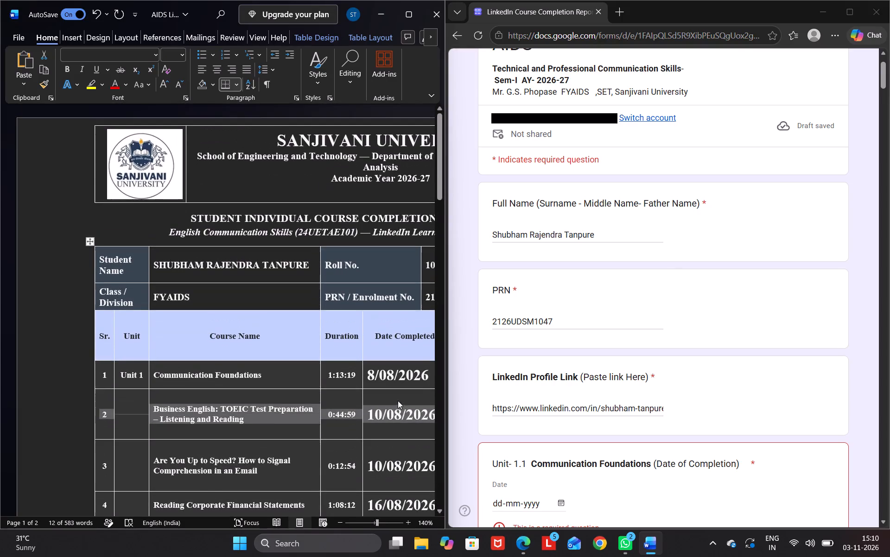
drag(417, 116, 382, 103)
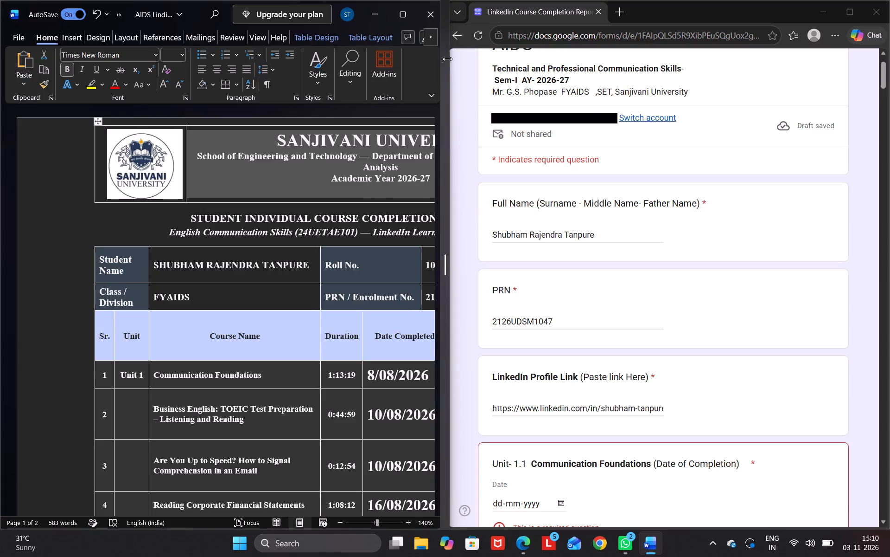
Widen the Word window to about two thirds of the screen, so the record's completion dates and certificate links show beside the form.
drag(447, 59, 733, 88)
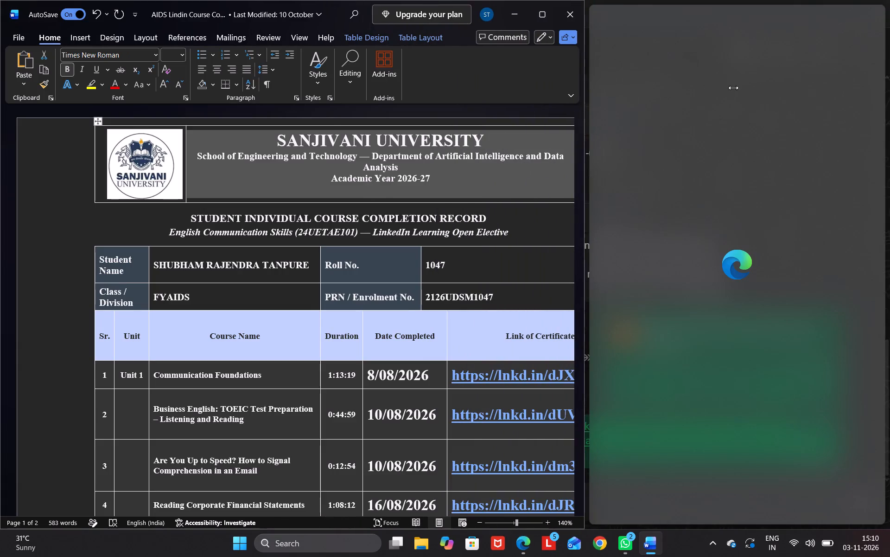
drag(733, 88, 614, 115)
drag(614, 115, 611, 114)
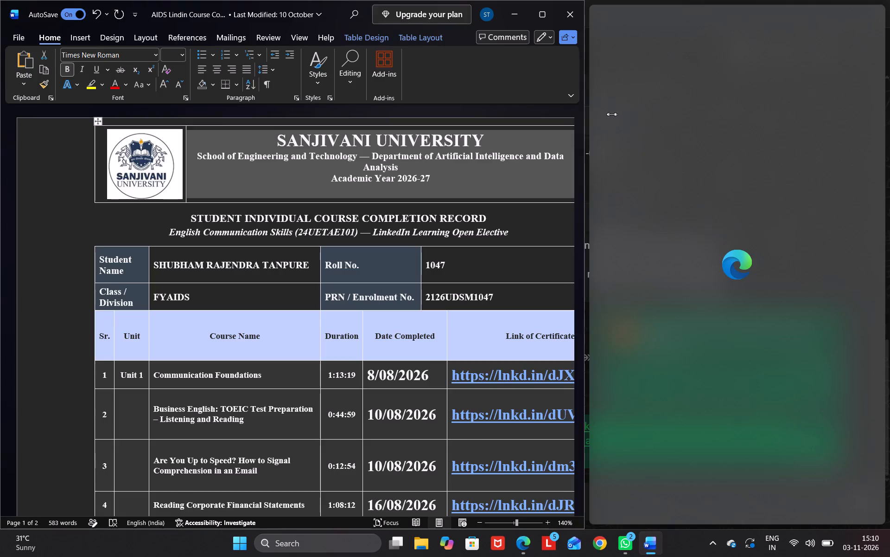
drag(611, 114, 588, 114)
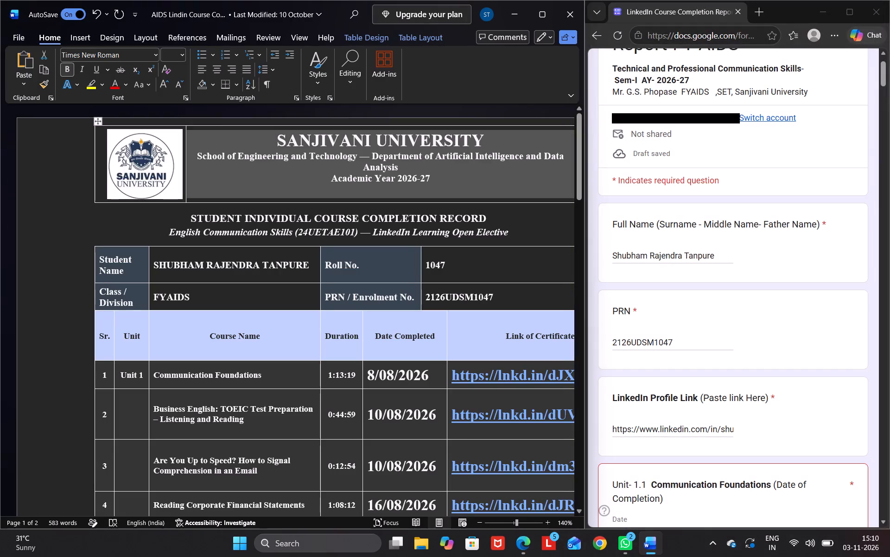
Enter 08-08-2026 as the Unit 1.1 Communication Foundations date of completion, taken from the record's first course row.
scroll(655, 412, down, 1)
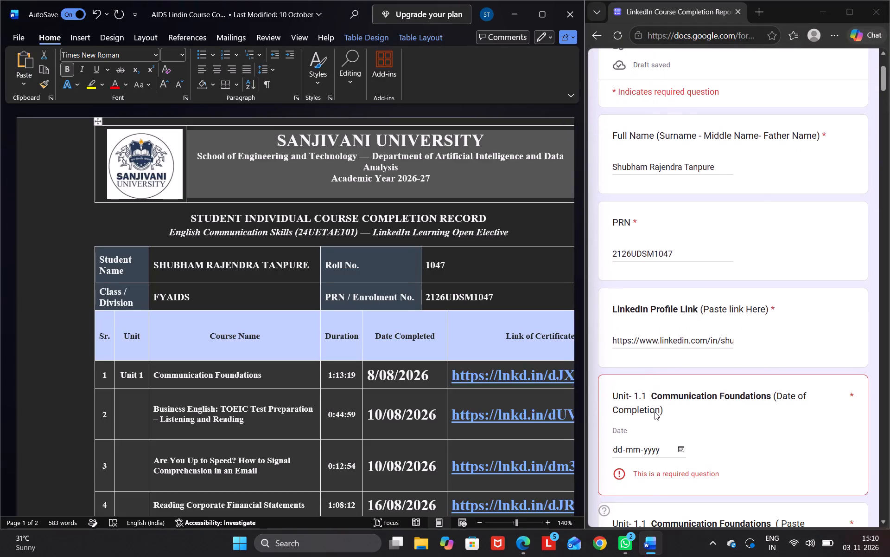
scroll(655, 412, down, 2)
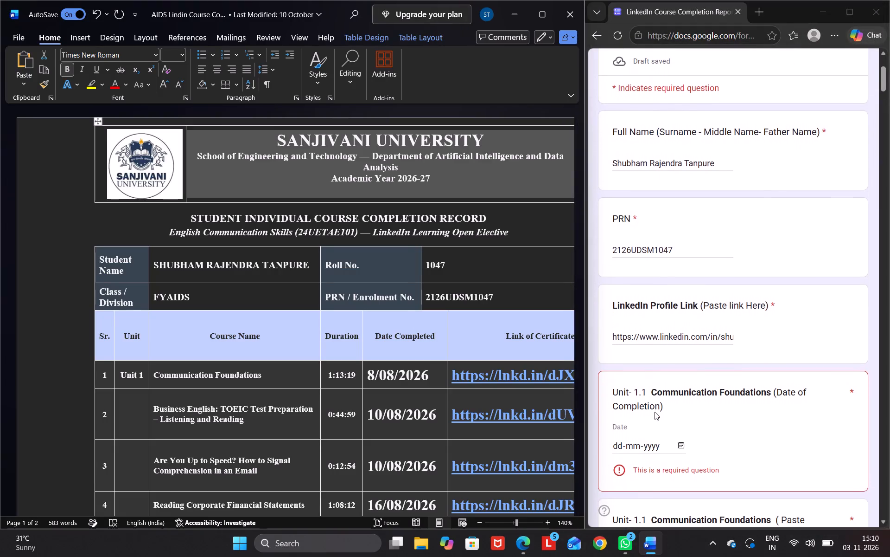
scroll(655, 412, down, 1)
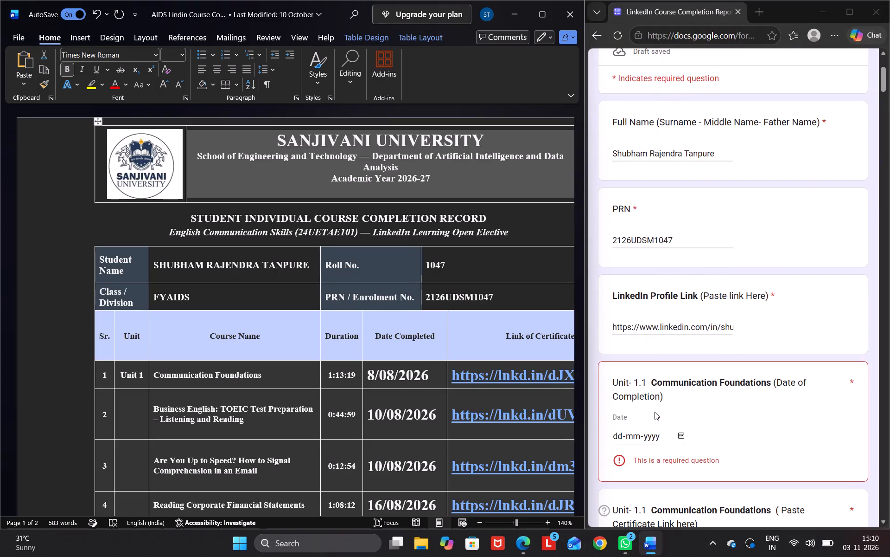
scroll(655, 412, down, 1)
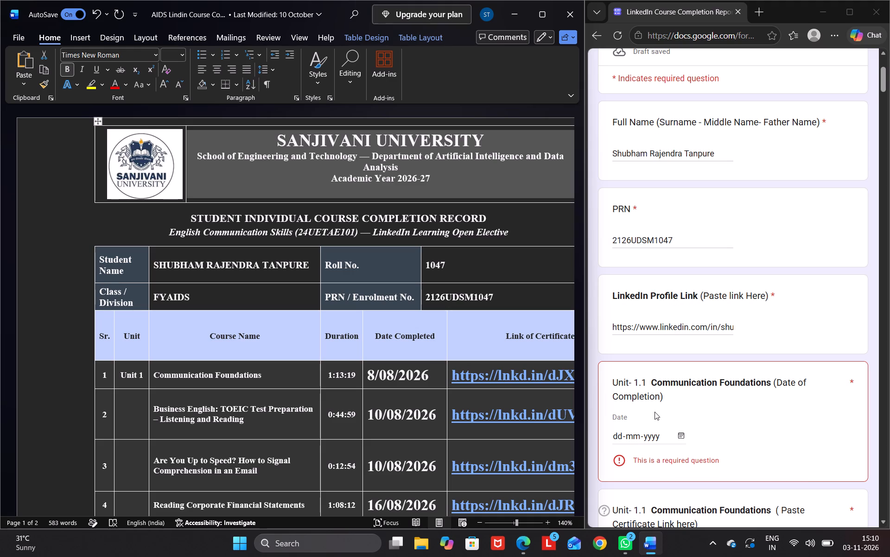
scroll(655, 412, down, 1)
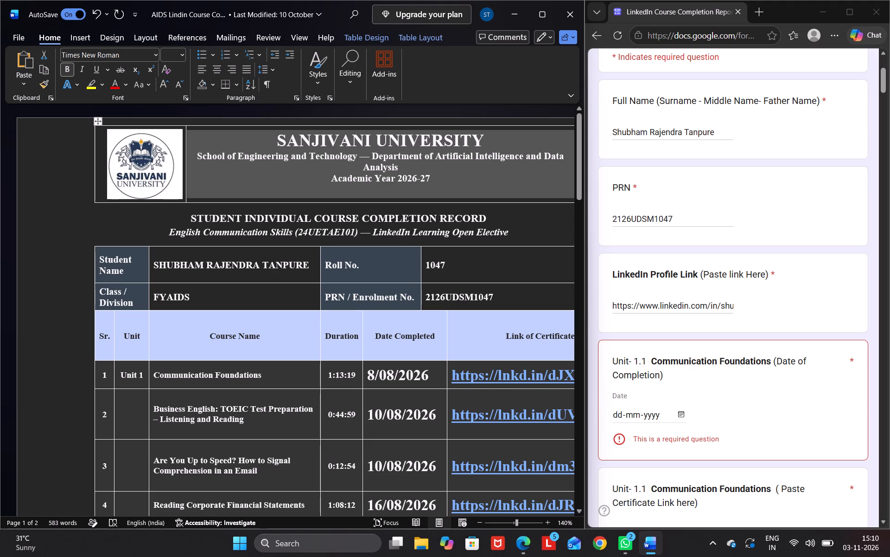
drag(431, 376, 370, 372)
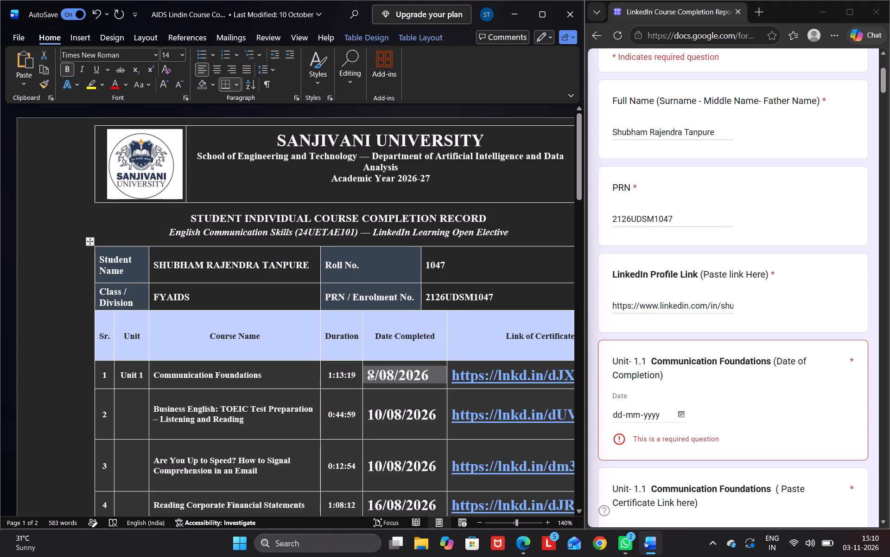
key(ctrl+c)
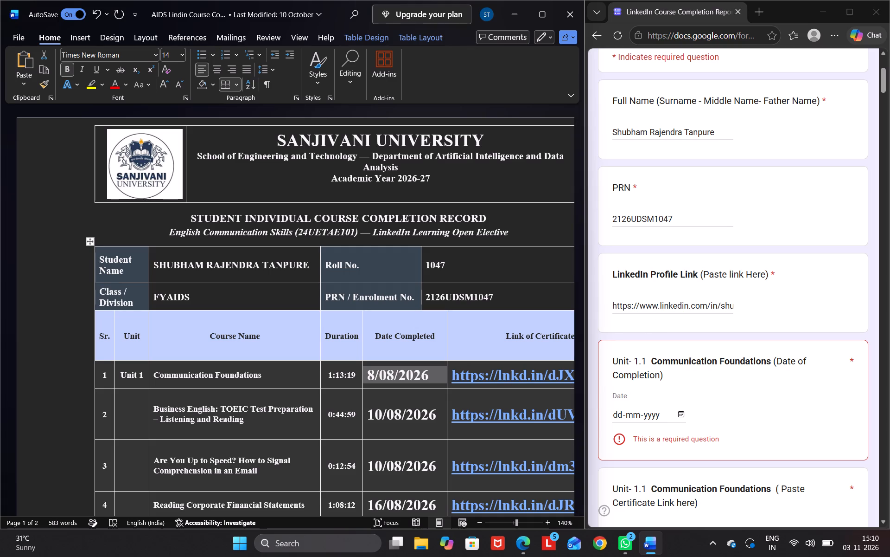
click(614, 415)
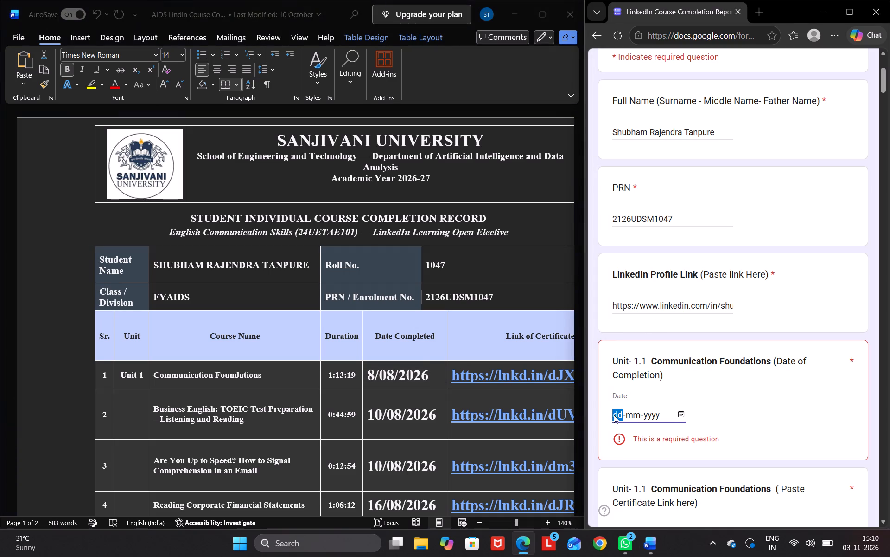
key(1)
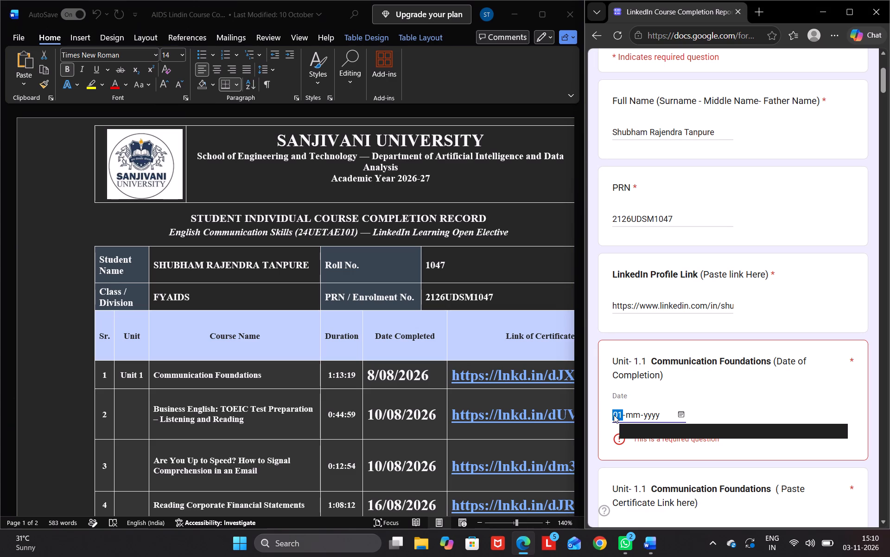
key(BackSpace)
key(ctrl+v)
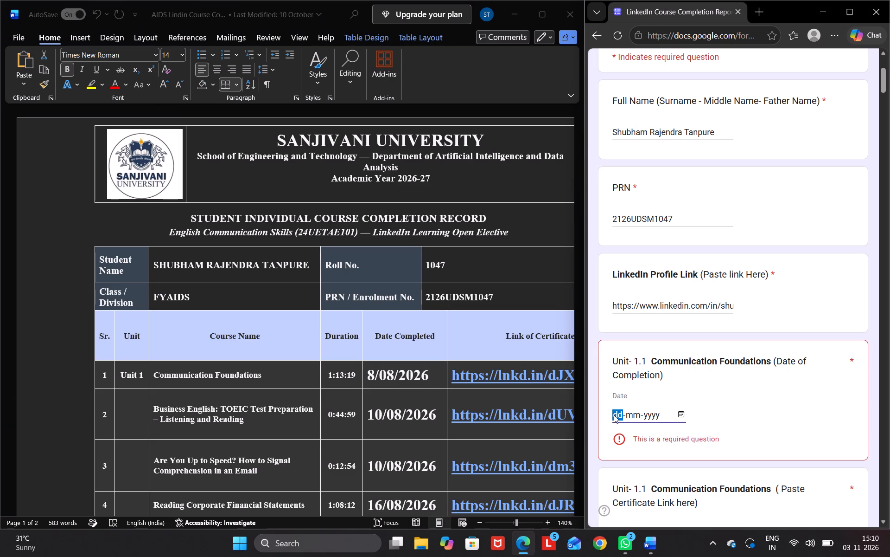
key(0)
key(8)
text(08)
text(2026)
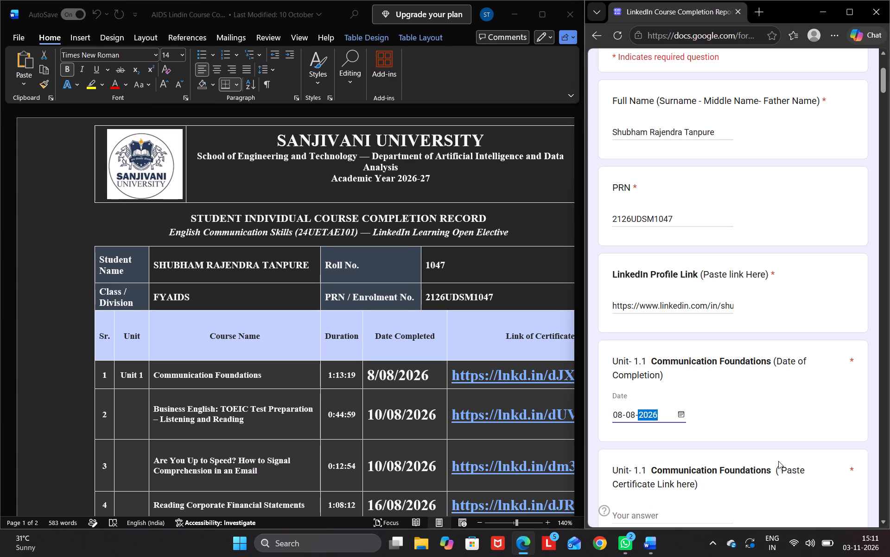
click(728, 403)
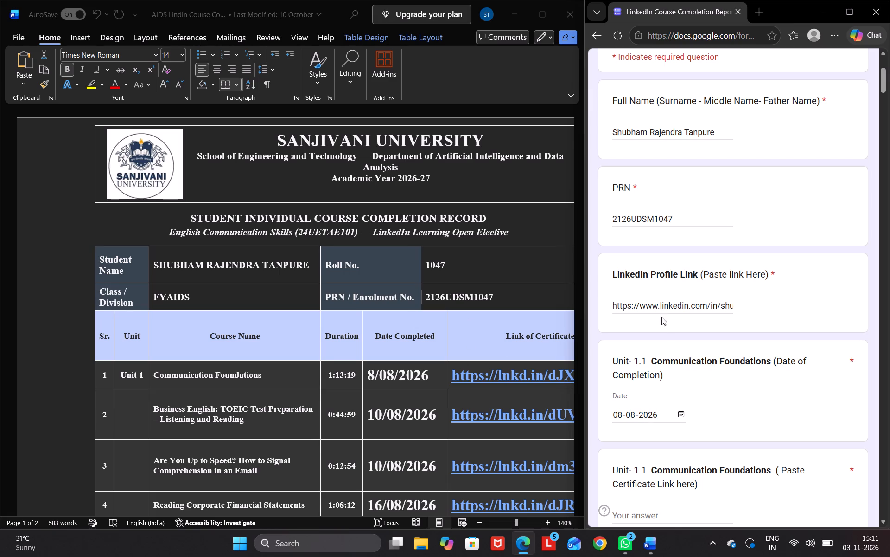
Set the Unit 1.2 Business English: TOEIC Test Preparation date of completion to 10-10-2026 using the date picker.
scroll(665, 348, down, 4)
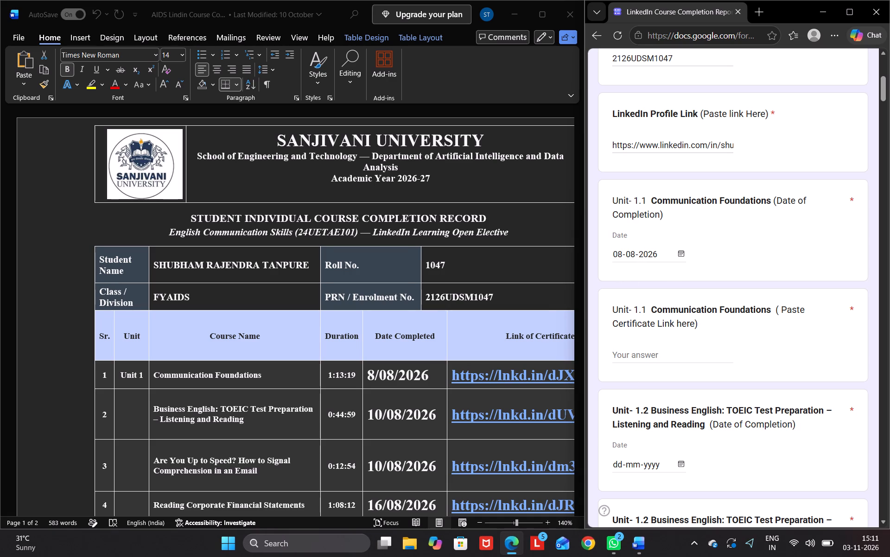
scroll(624, 424, down, 3)
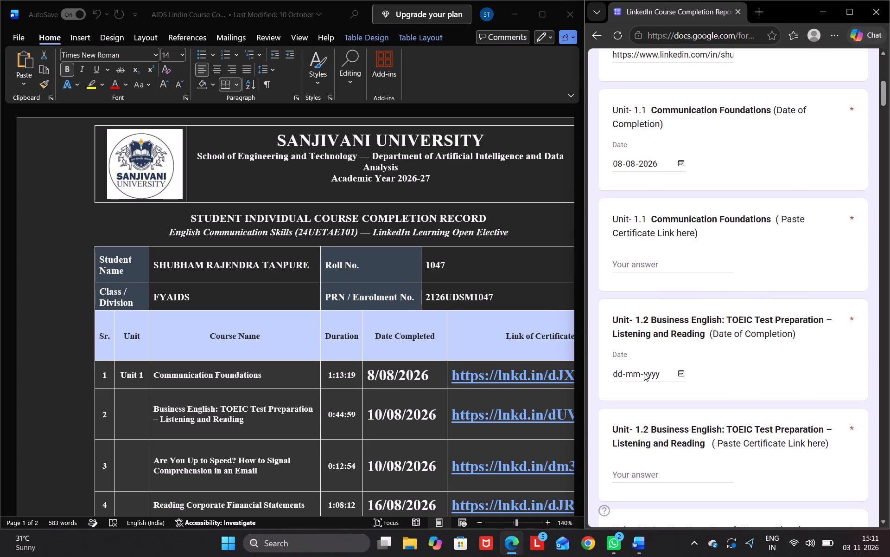
click(644, 373)
click(675, 374)
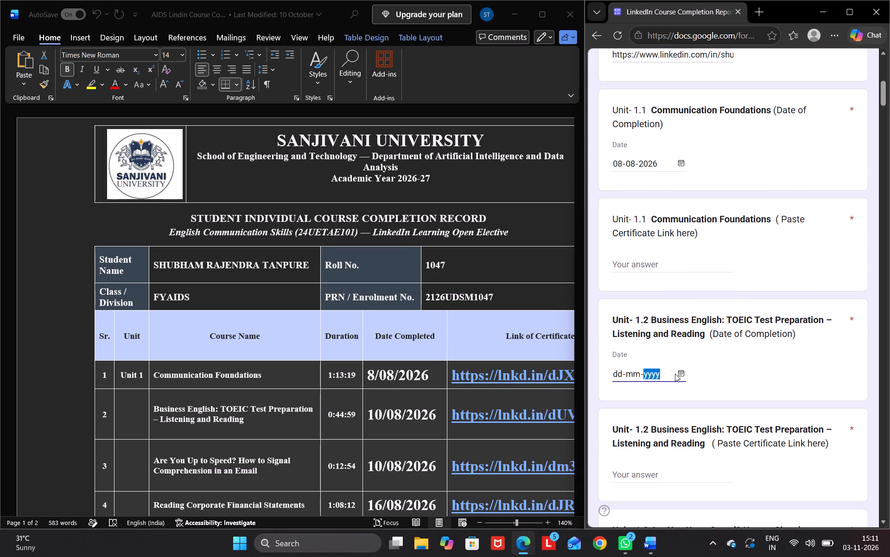
click(679, 373)
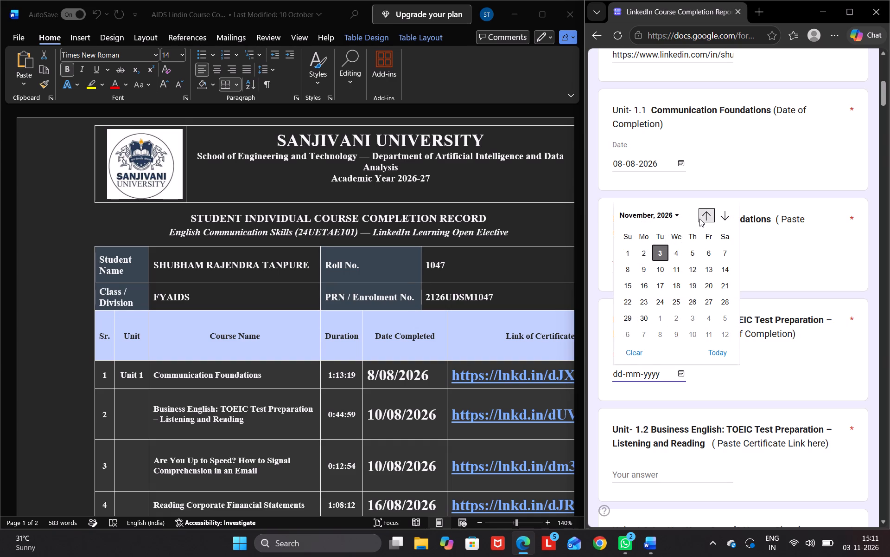
click(676, 90)
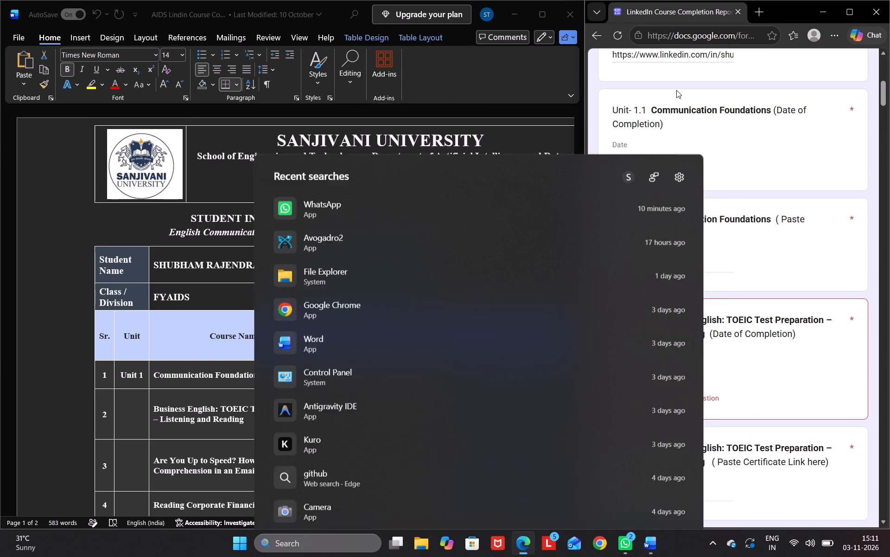
click(678, 372)
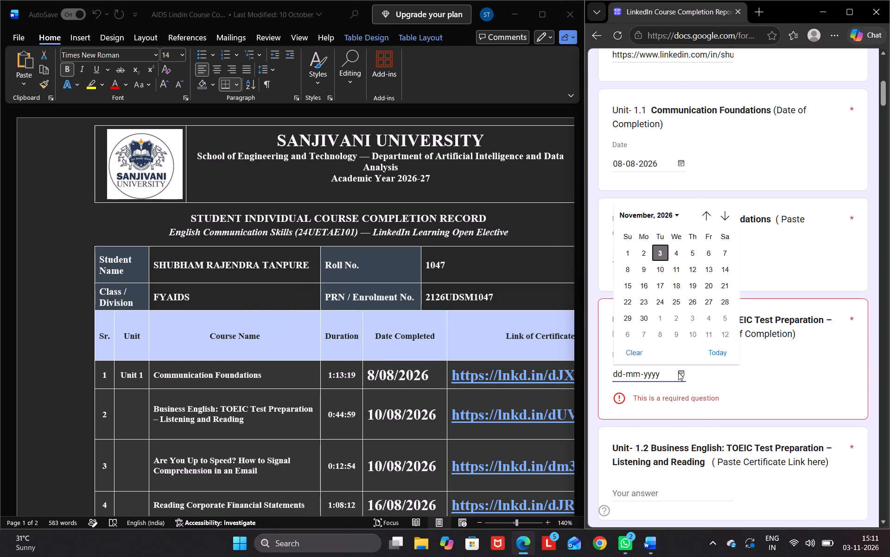
click(705, 218)
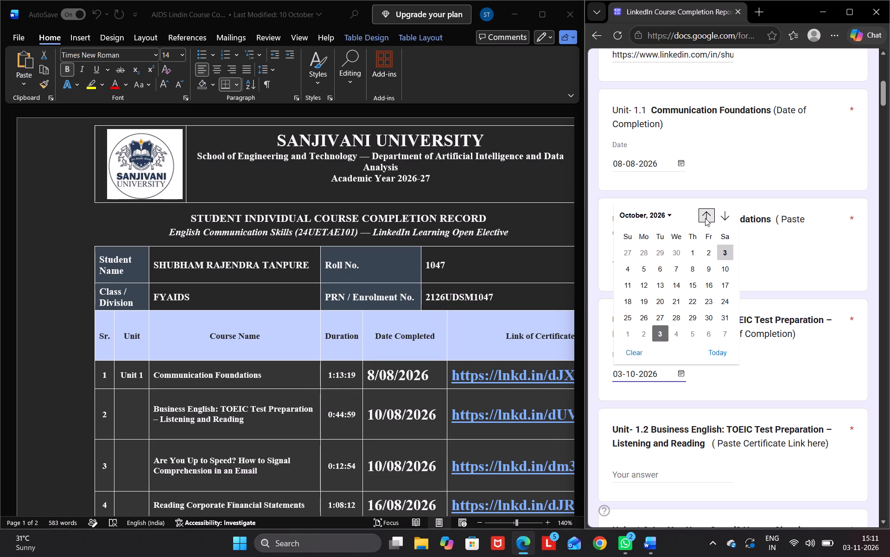
click(705, 218)
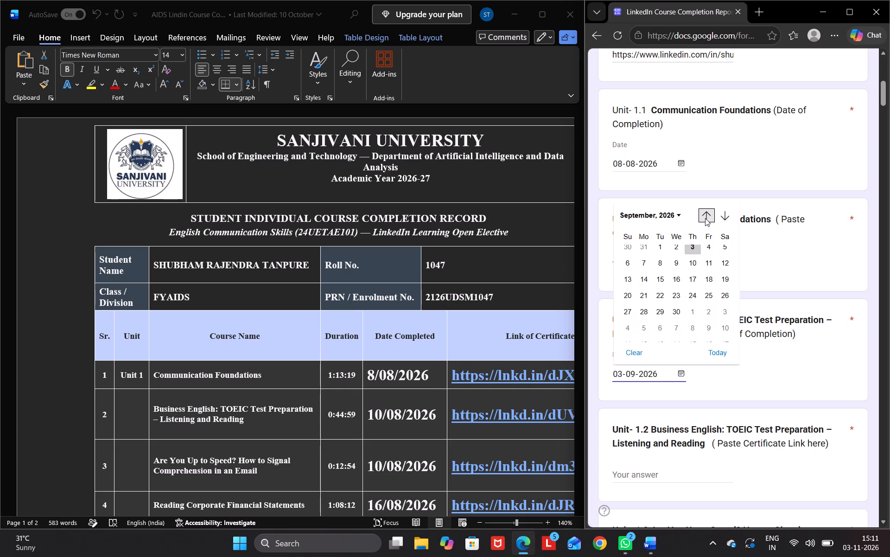
click(723, 216)
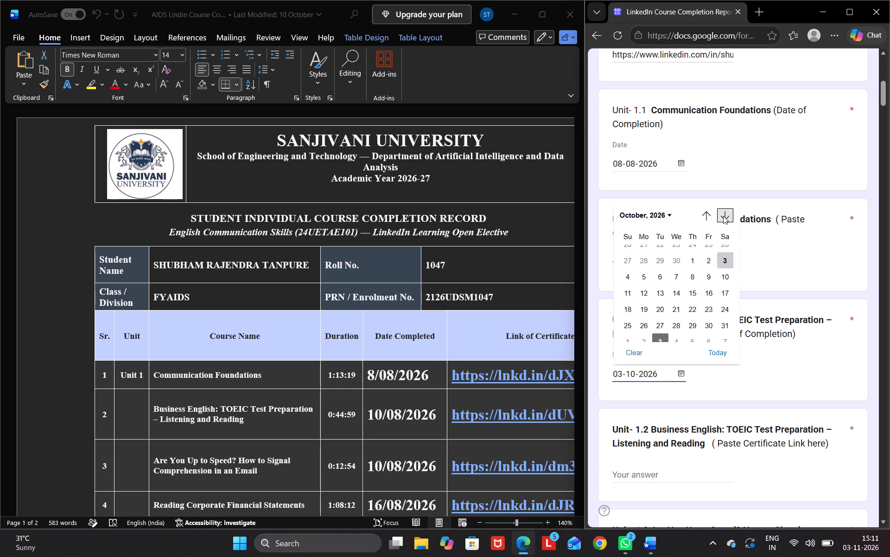
click(725, 277)
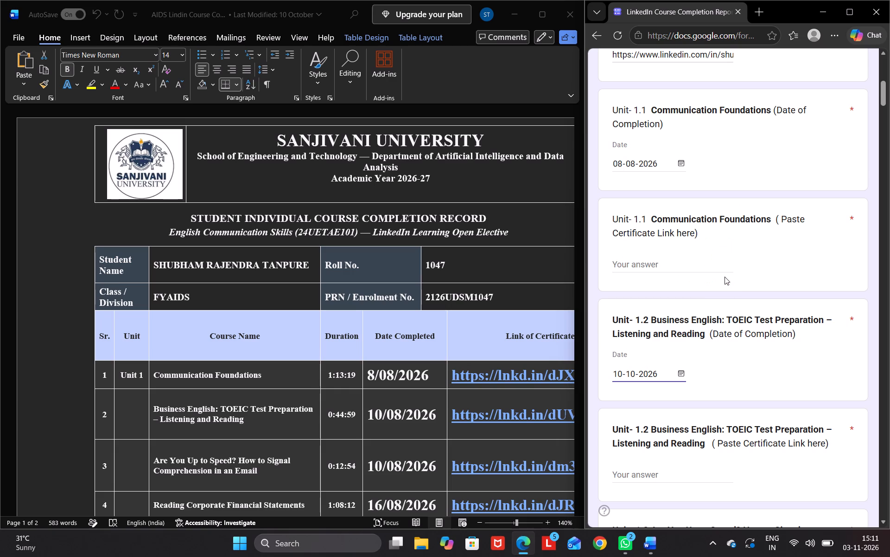
Change the Unit 1.2 Business English: TOEIC Test Preparation date of completion to 10-08-2026, matching the record's second course row.
click(685, 370)
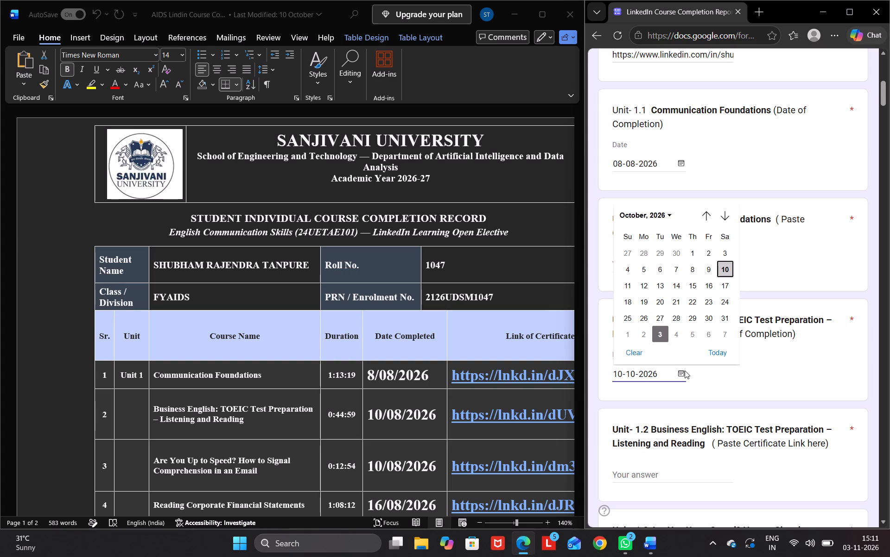
click(704, 217)
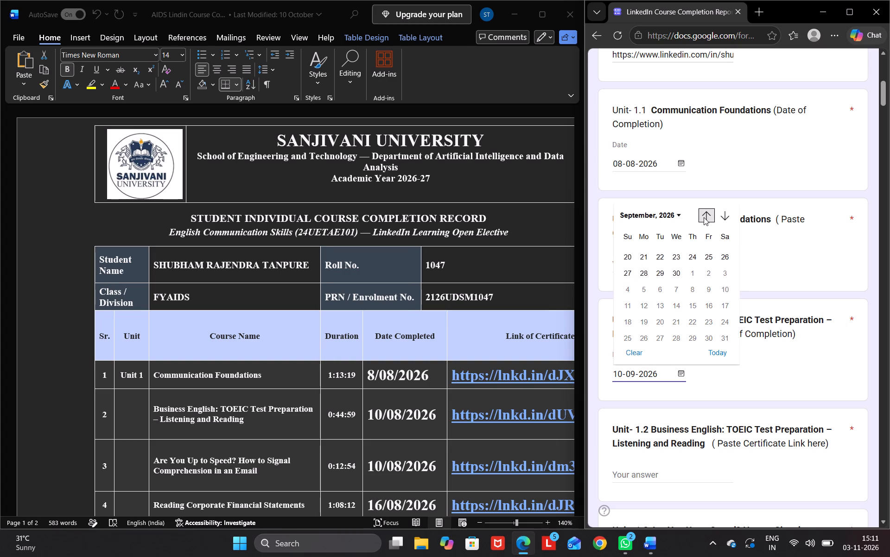
click(704, 217)
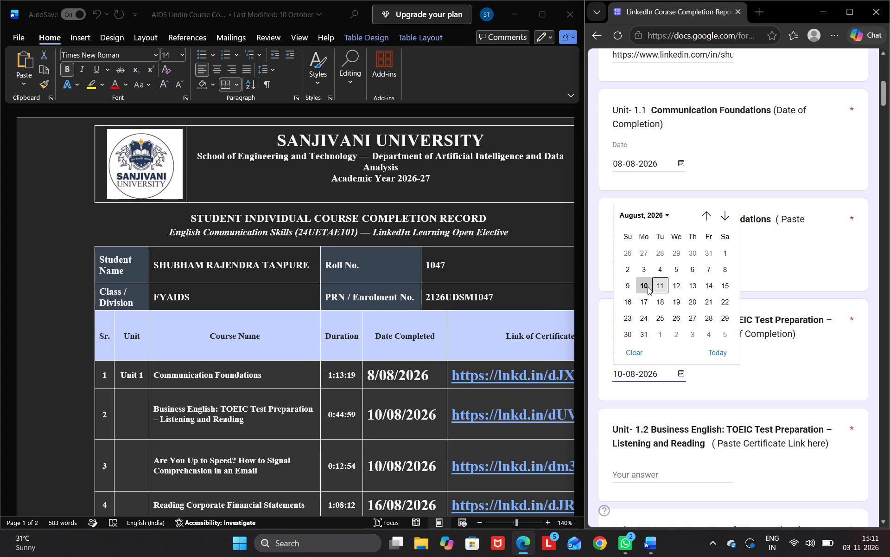
click(645, 285)
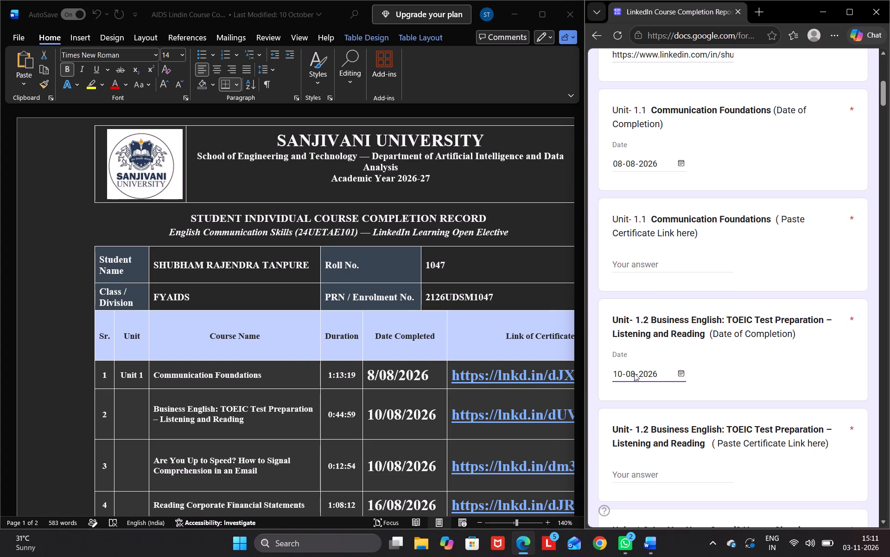
Set the Unit 1.3 Are You Up to Speed? How to Signal Comprehension in an Email date of completion to 10-08-2026.
scroll(663, 473, down, 1)
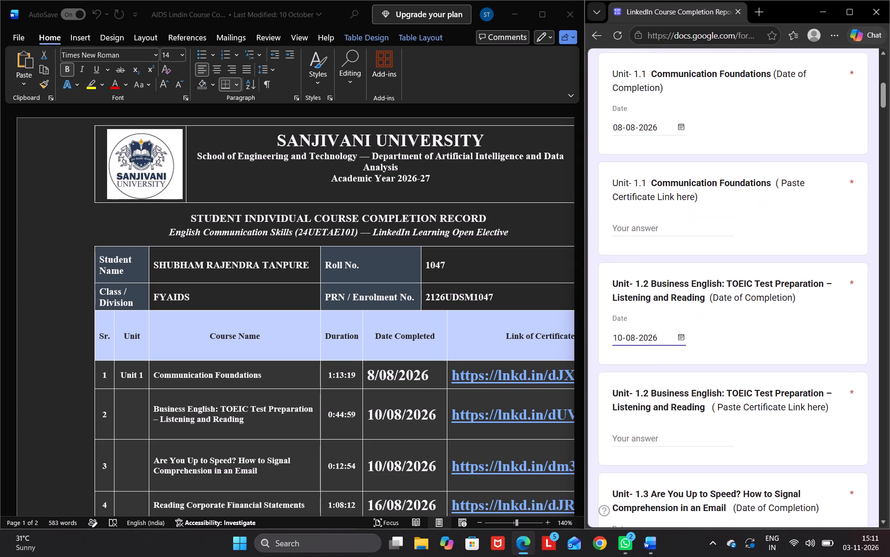
scroll(663, 473, down, 2)
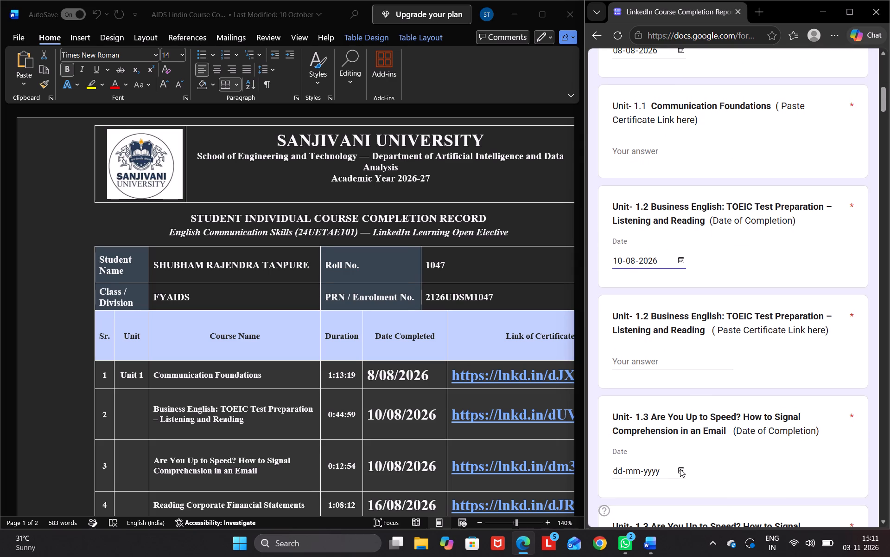
click(680, 469)
double_click(699, 317)
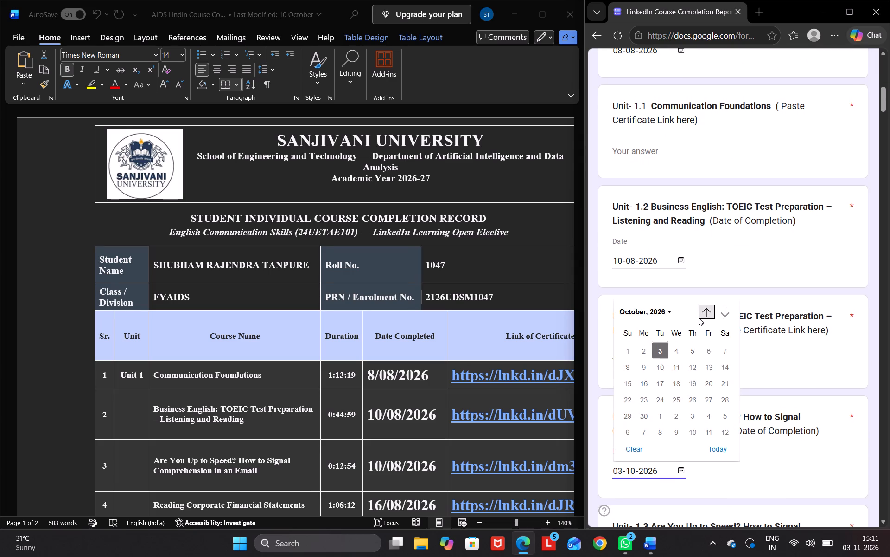
click(699, 317)
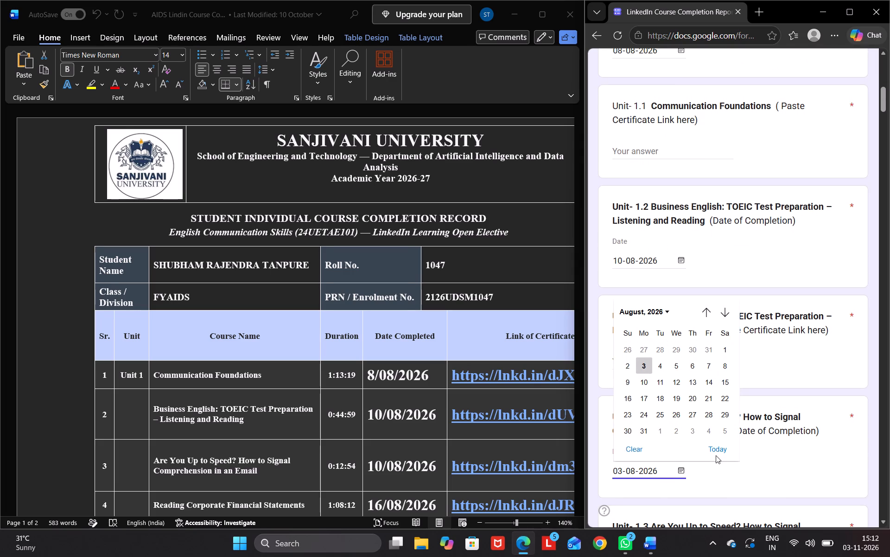
click(716, 449)
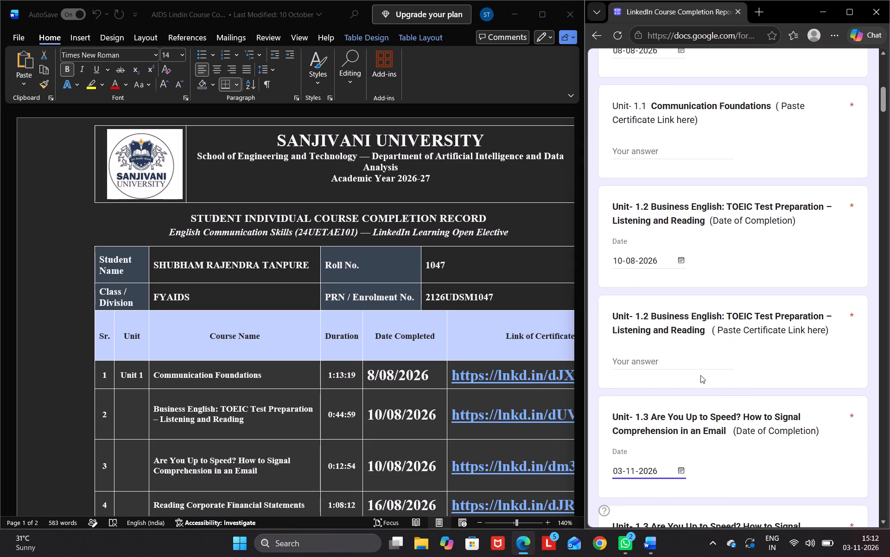
click(677, 473)
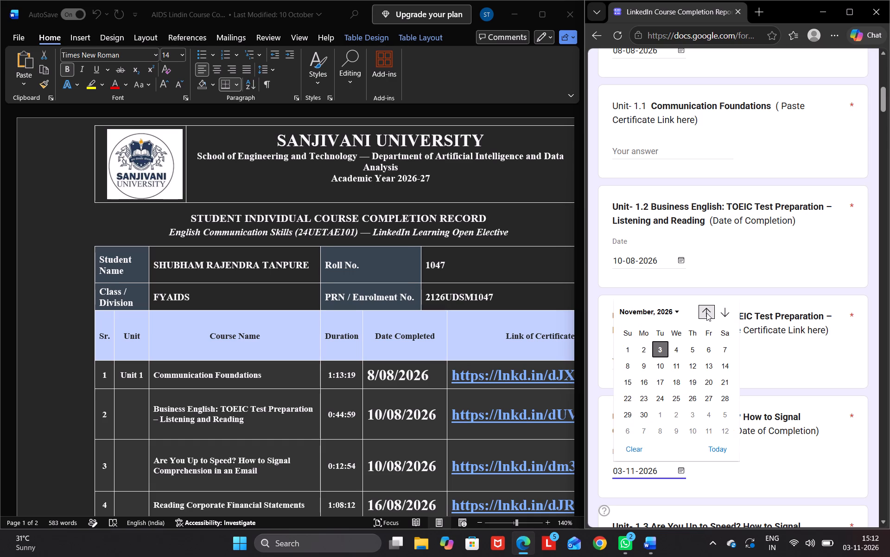
double_click(706, 312)
click(706, 312)
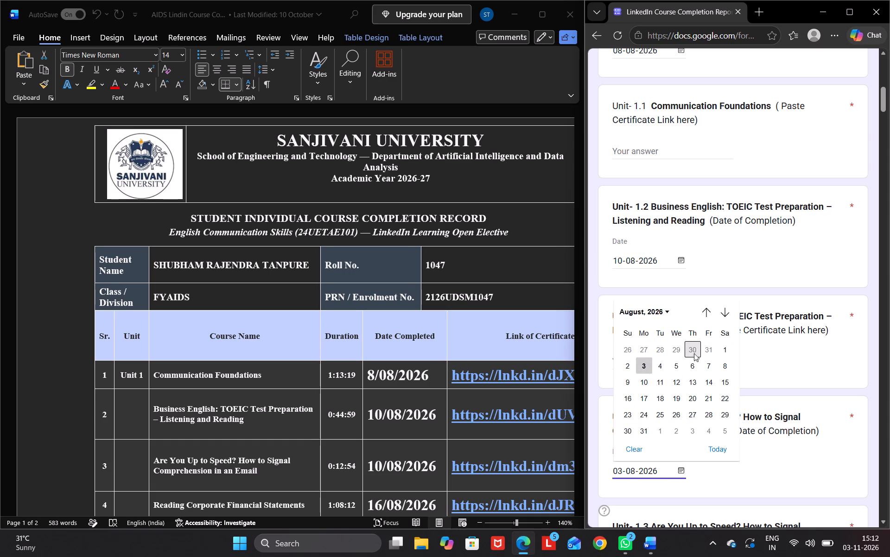
click(647, 380)
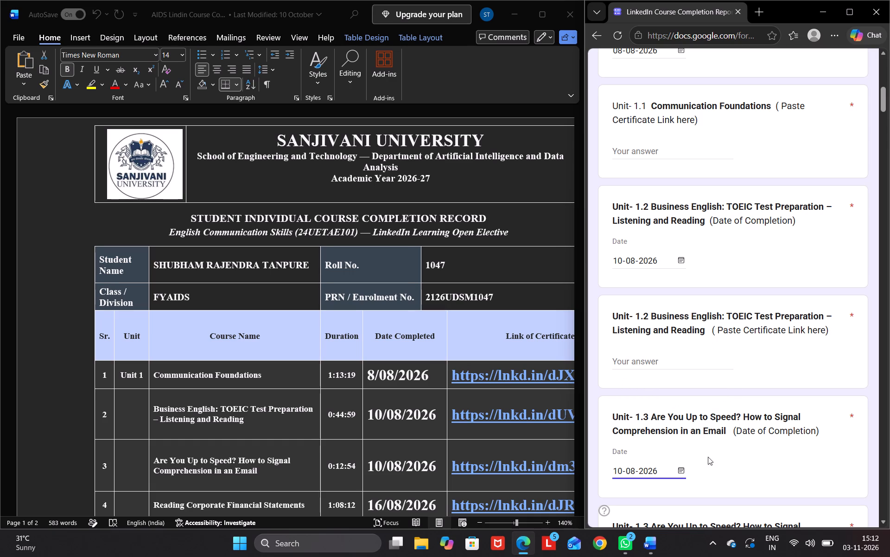
Set the Unit 1.4 Reading Corporate Financial Statements date of completion to 16-08-2026, taken from the record's fourth course row.
scroll(690, 471, down, 3)
scroll(690, 471, up, 1)
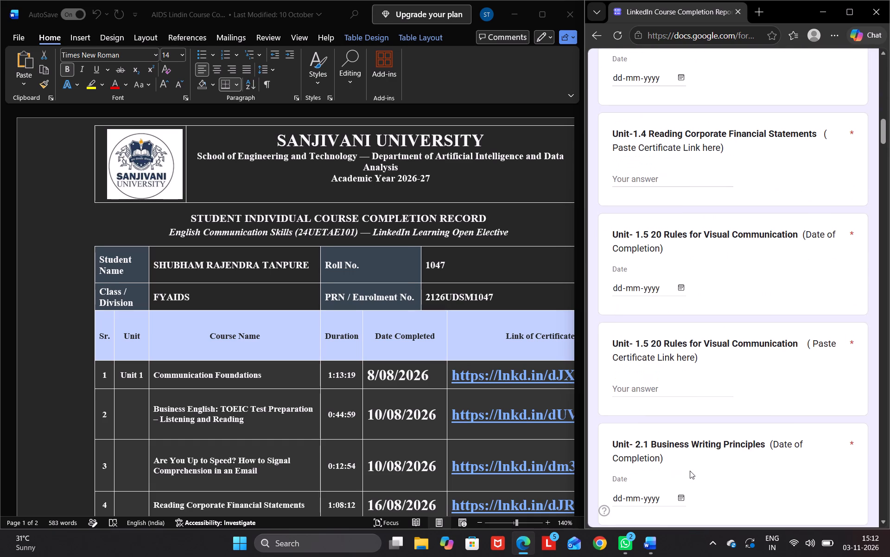
scroll(690, 471, up, 5)
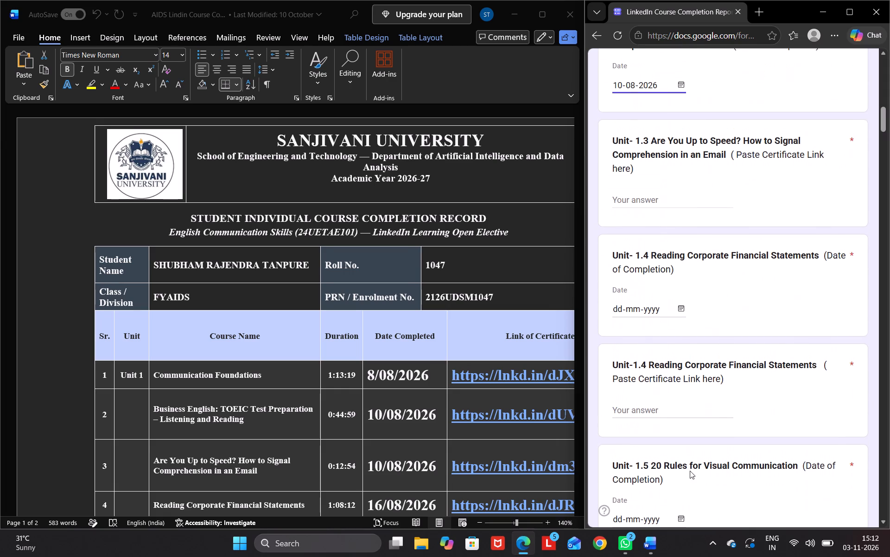
scroll(690, 471, up, 1)
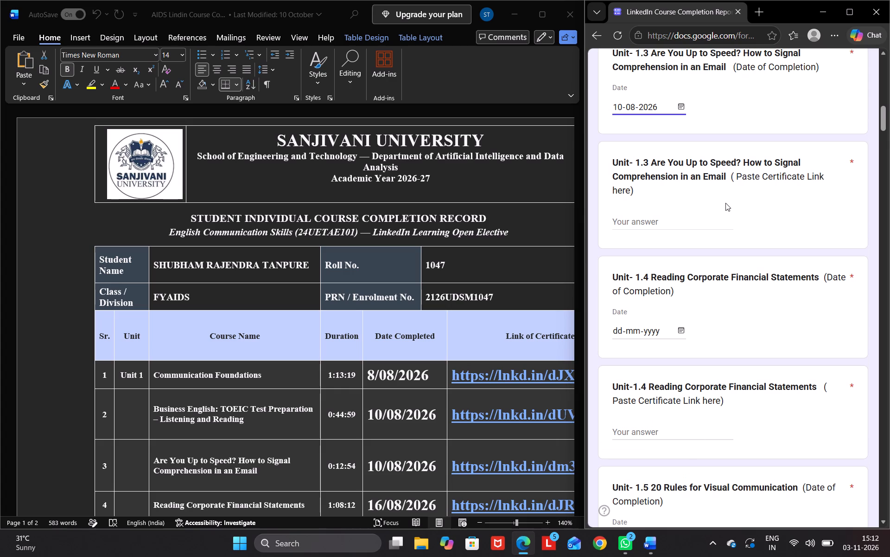
scroll(725, 203, up, 1)
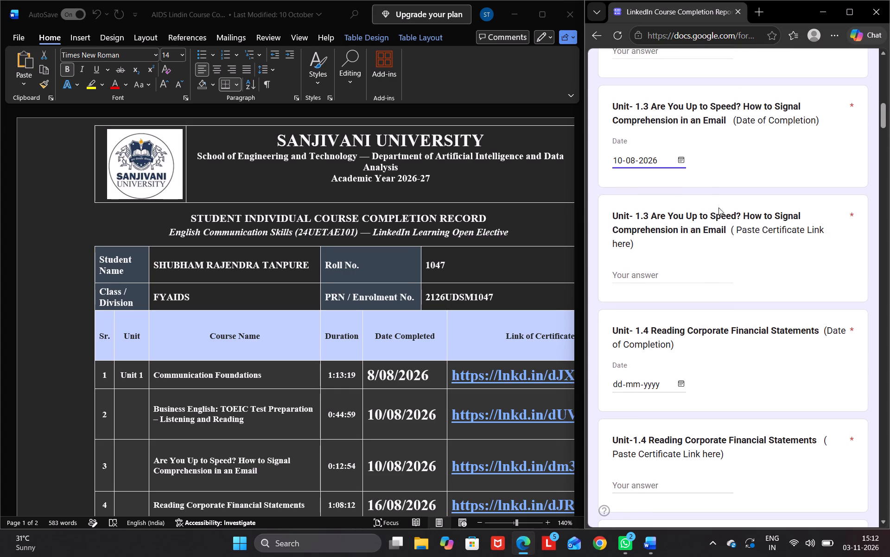
scroll(408, 406, down, 1)
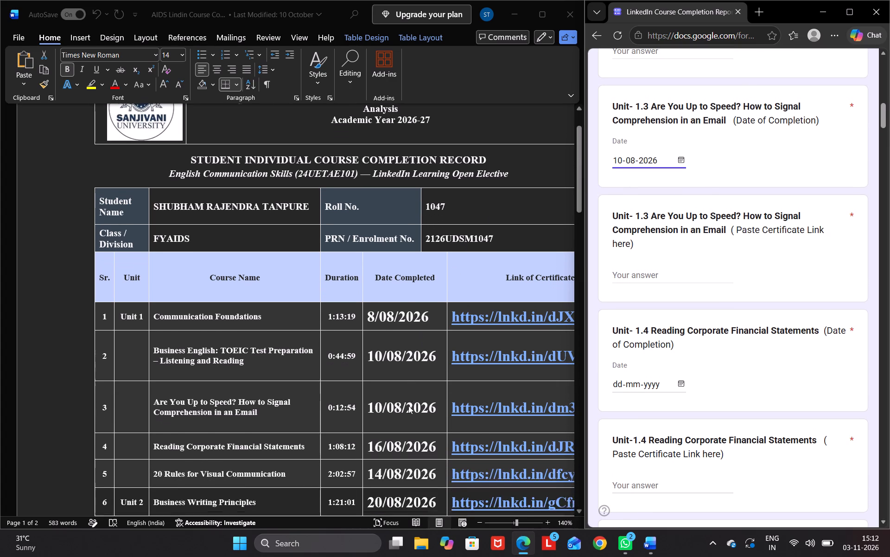
scroll(408, 406, down, 2)
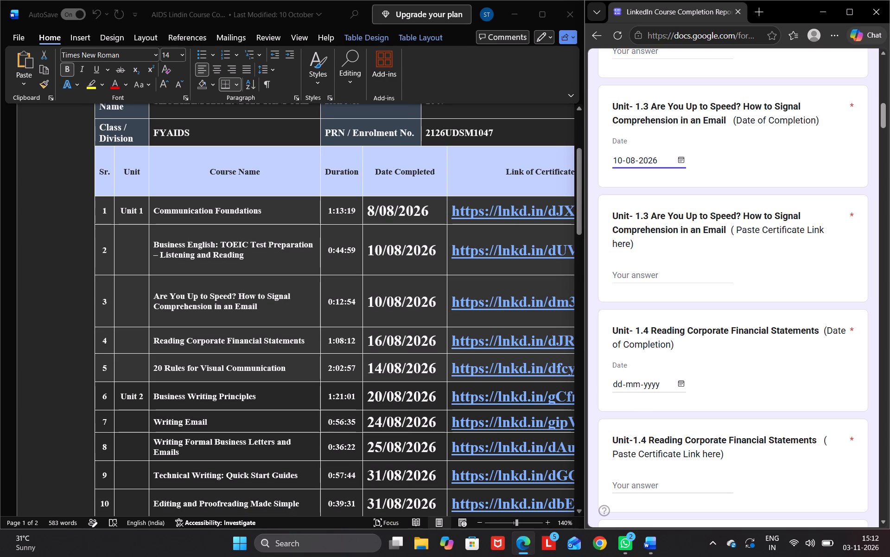
click(681, 382)
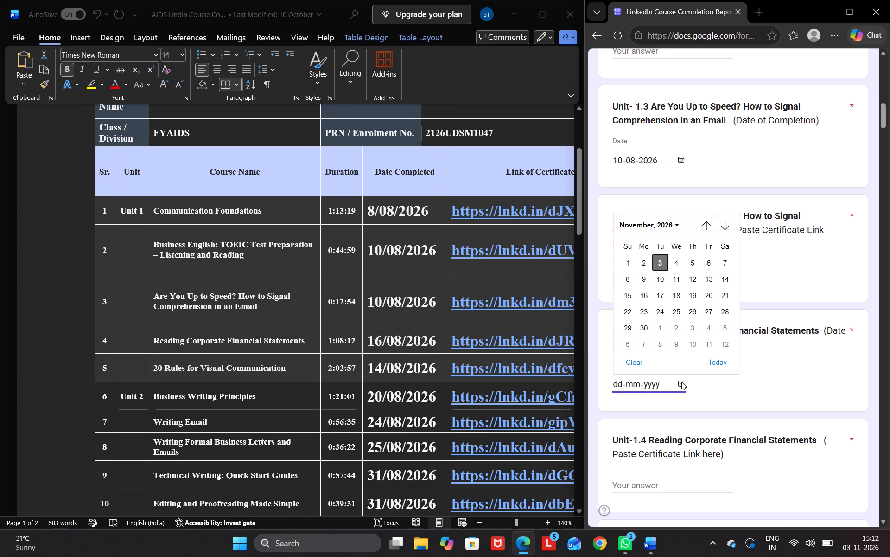
double_click(710, 220)
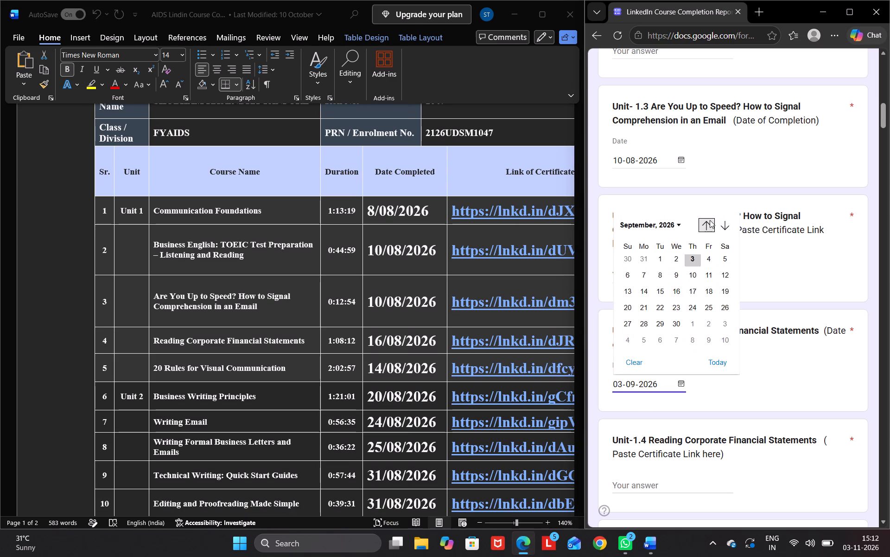
click(710, 220)
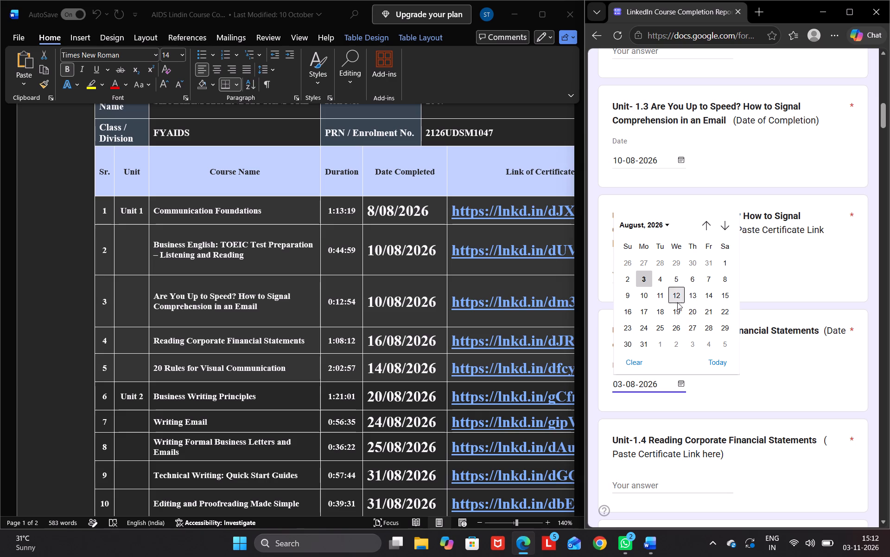
click(630, 309)
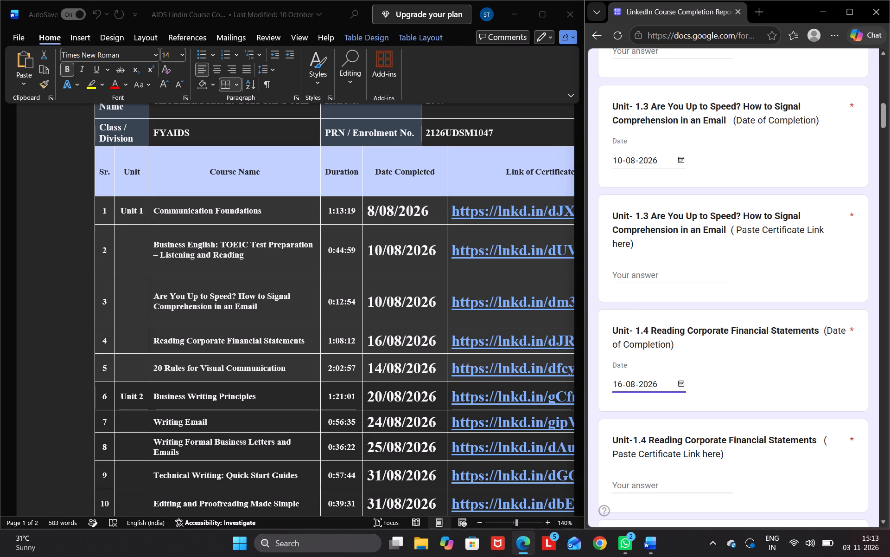
Set the Unit 1.5 20 Rules for Visual Communication date of completion to 20-08-2026.
scroll(651, 440, down, 1)
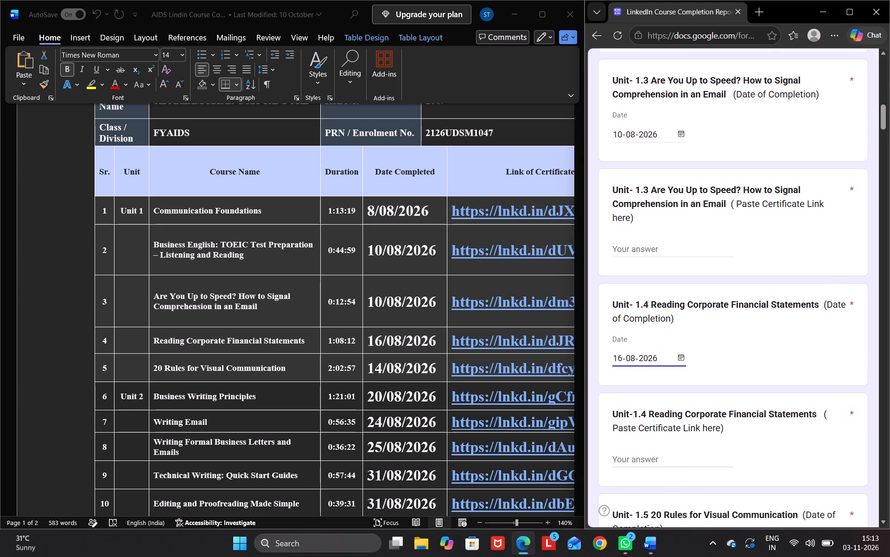
scroll(651, 440, down, 1)
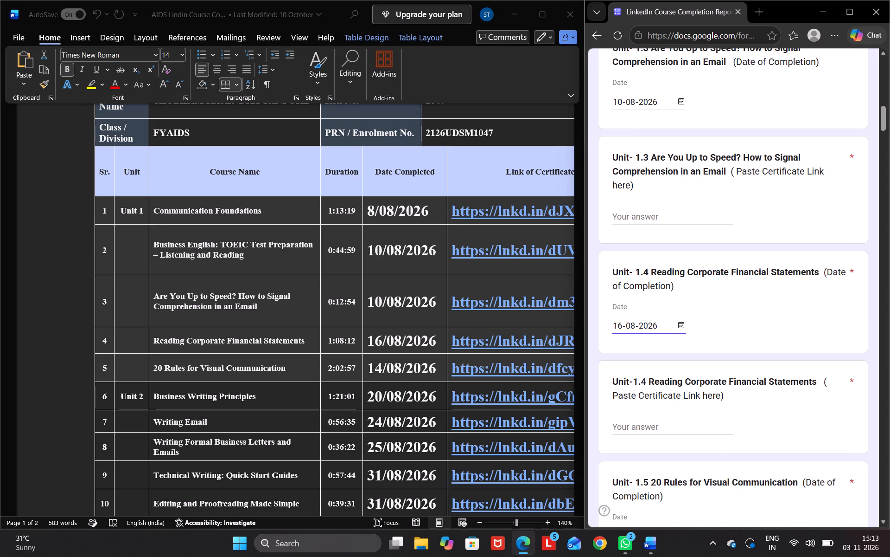
scroll(639, 421, down, 1)
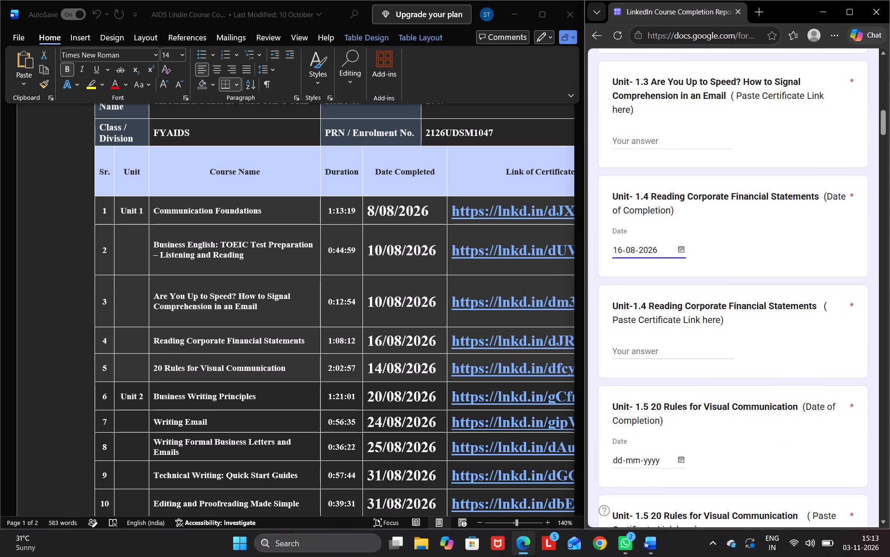
scroll(639, 421, down, 1)
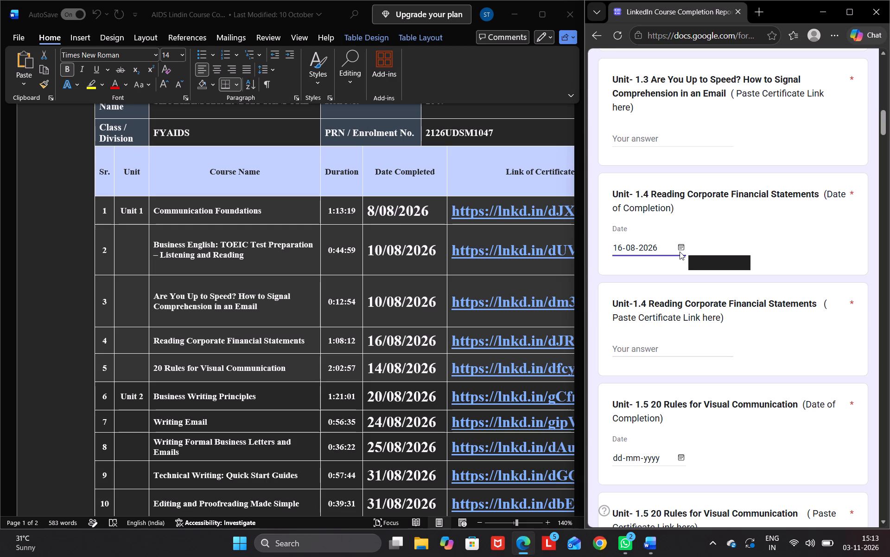
scroll(666, 393, down, 1)
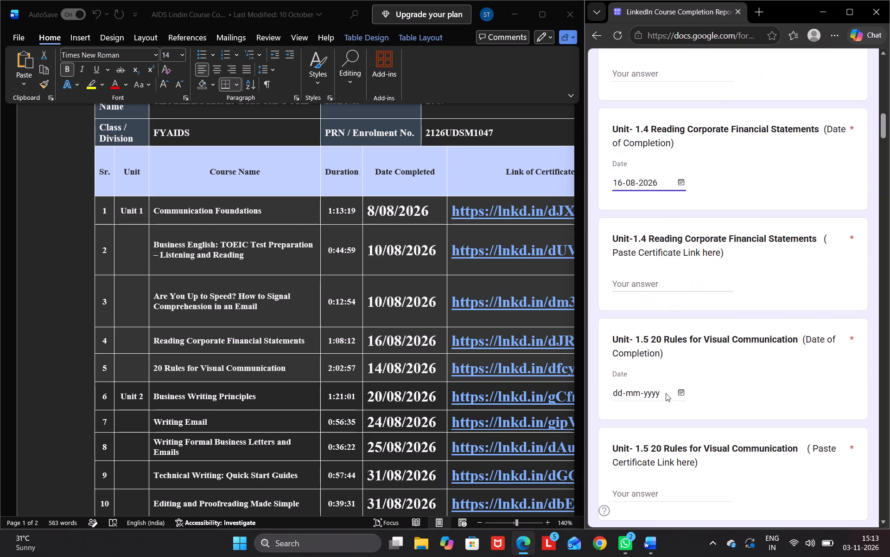
click(683, 387)
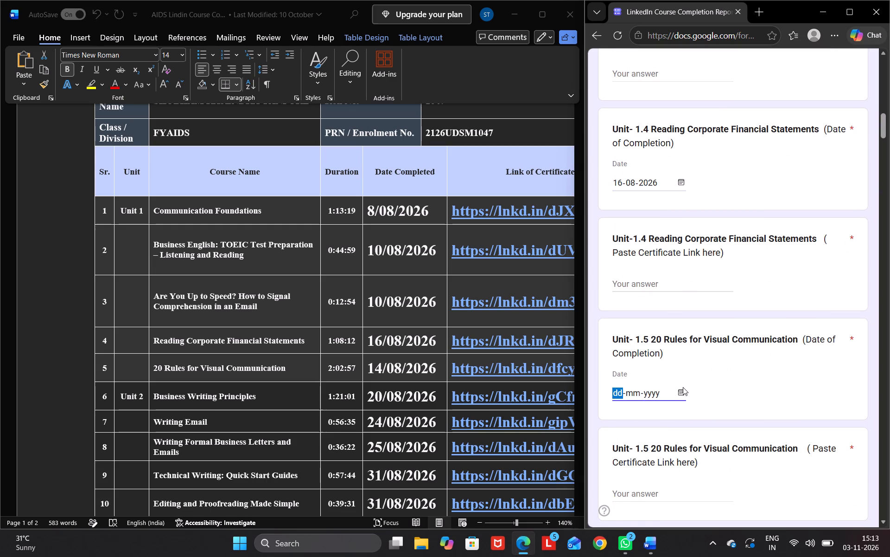
click(682, 393)
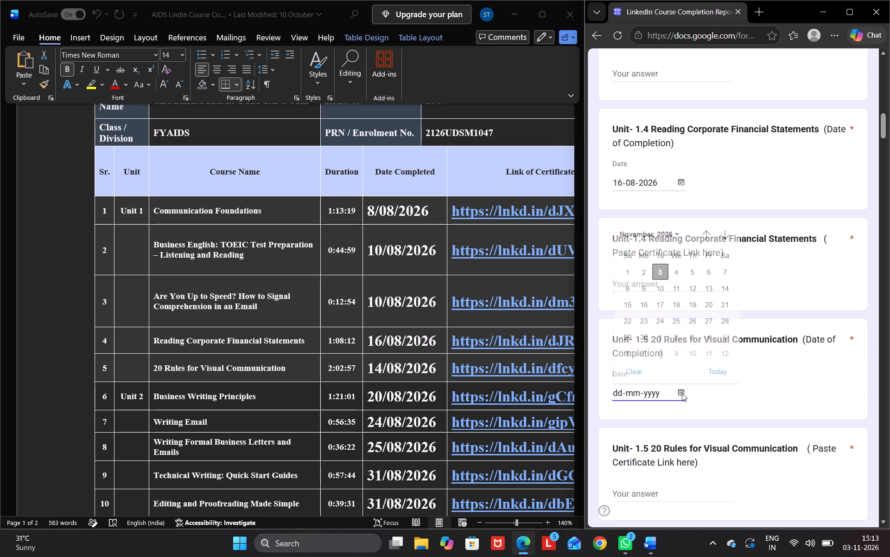
click(709, 229)
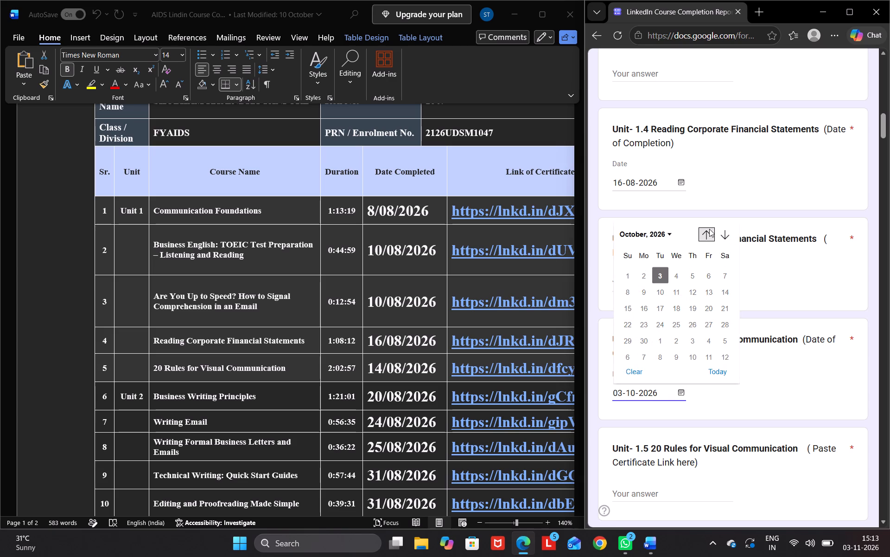
click(709, 229)
click(709, 229)
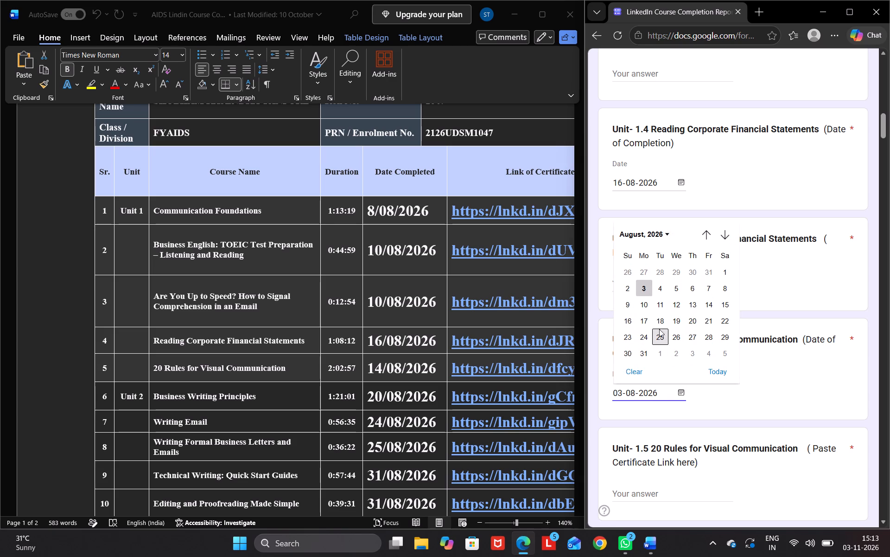
click(693, 325)
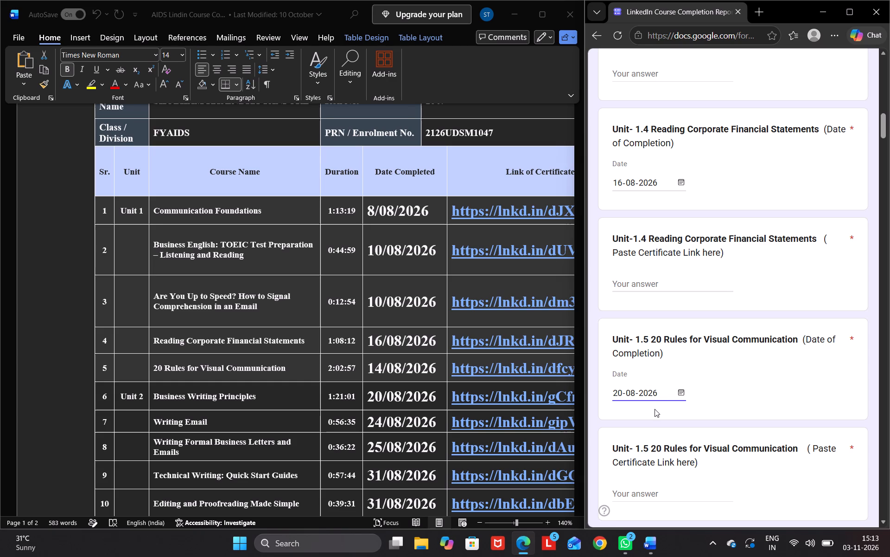
Set the Unit 2.1 Business Writing Principles date of completion to 20-08-2026, matching the record's sixth course row.
scroll(655, 409, down, 3)
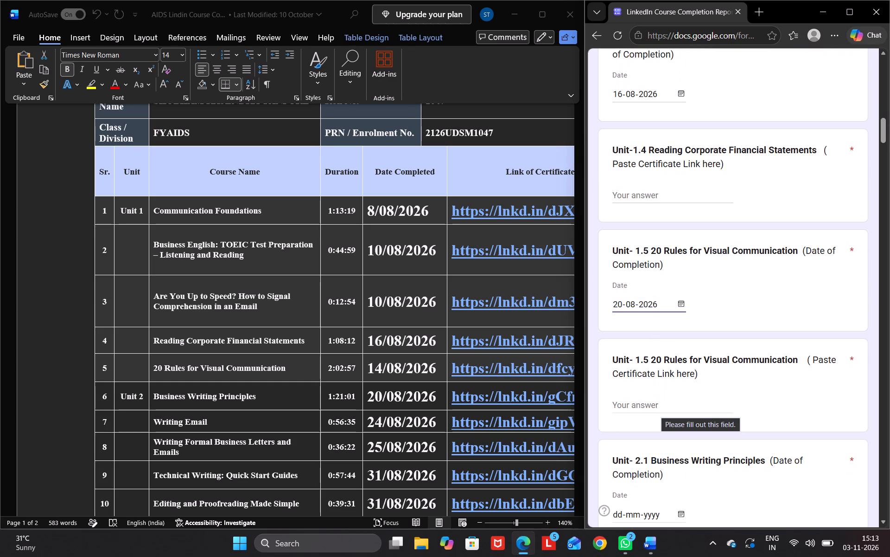
scroll(655, 409, down, 2)
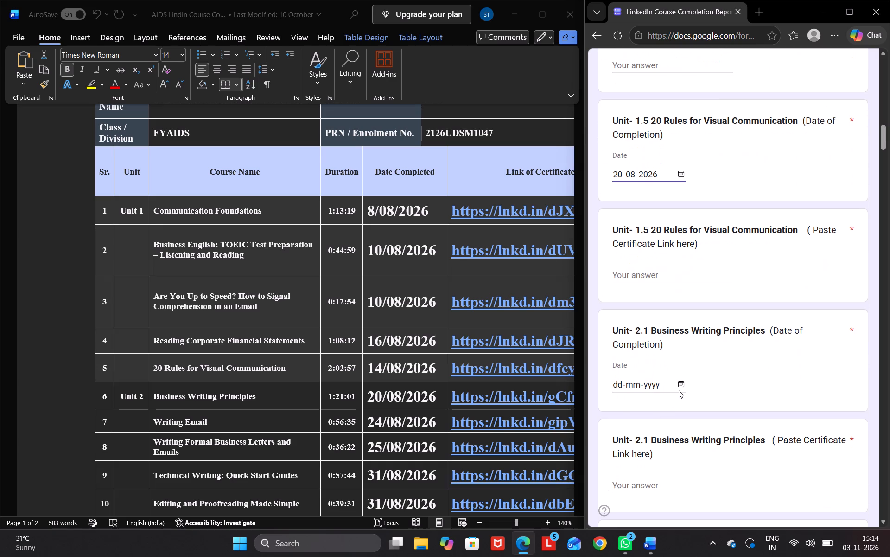
click(683, 383)
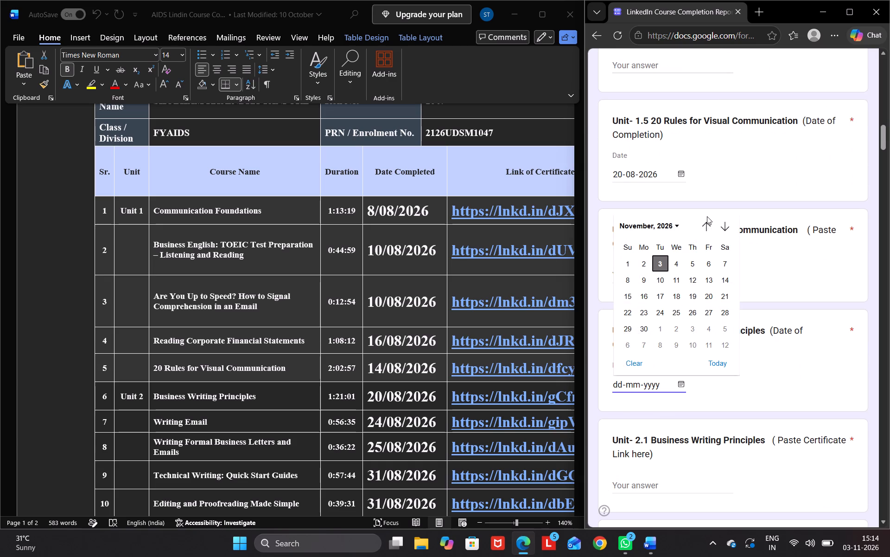
double_click(704, 226)
click(704, 226)
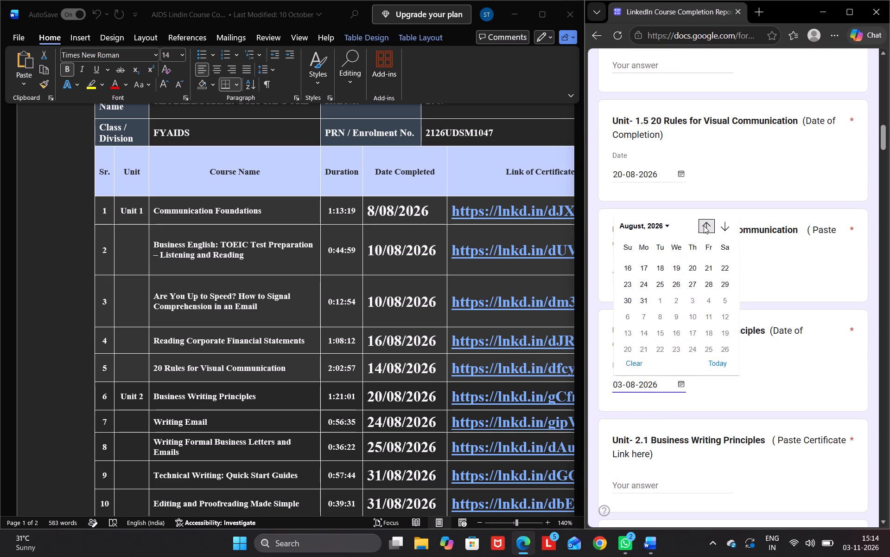
click(680, 331)
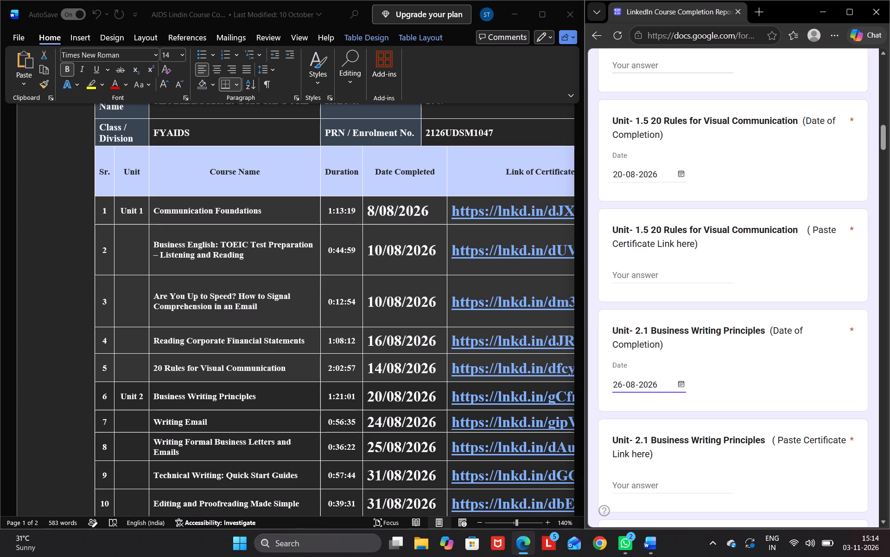
click(678, 377)
triple_click(679, 379)
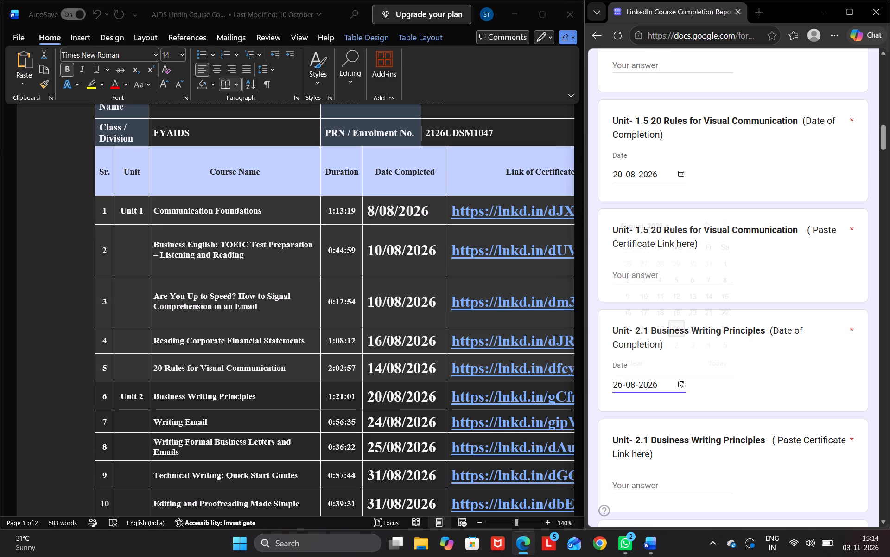
click(679, 379)
click(679, 383)
click(679, 383)
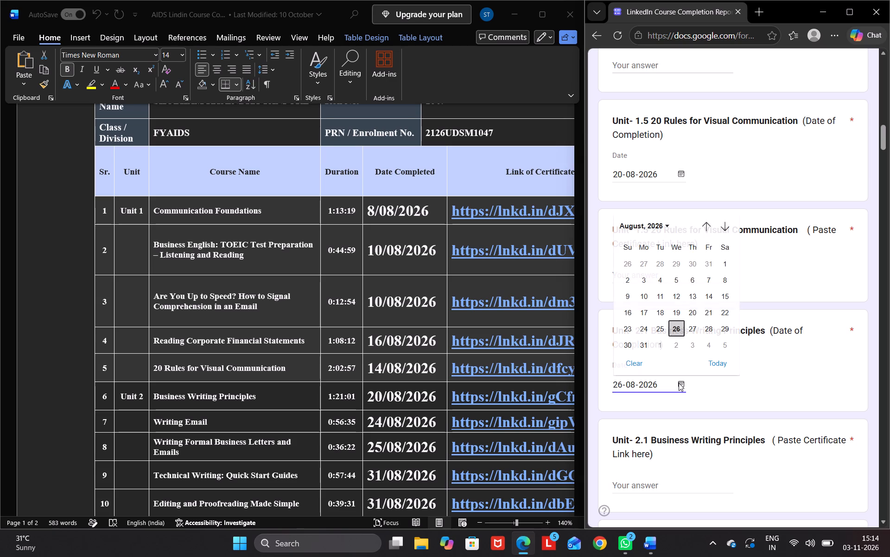
click(693, 311)
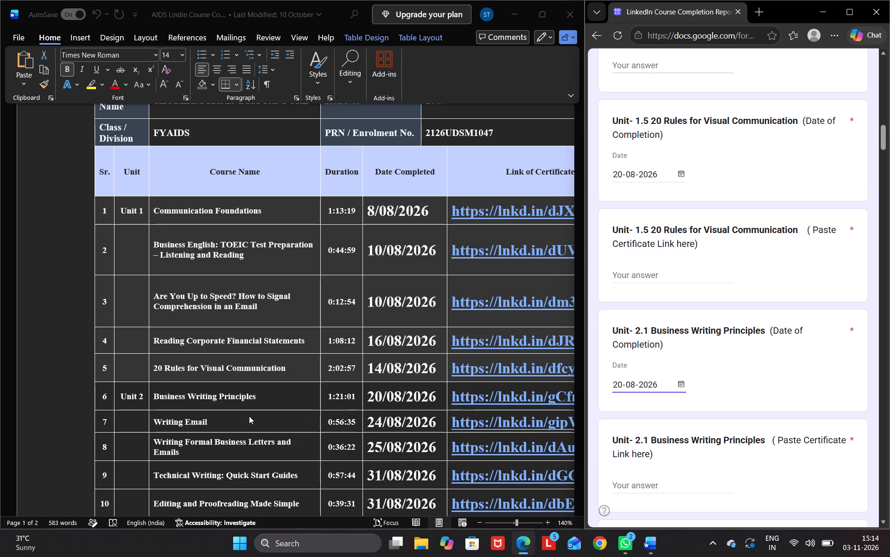
Set the Unit 2.2 Writing Email date of completion to 24-08-2026, as given in the record's seventh course row.
scroll(663, 496, down, 2)
click(683, 494)
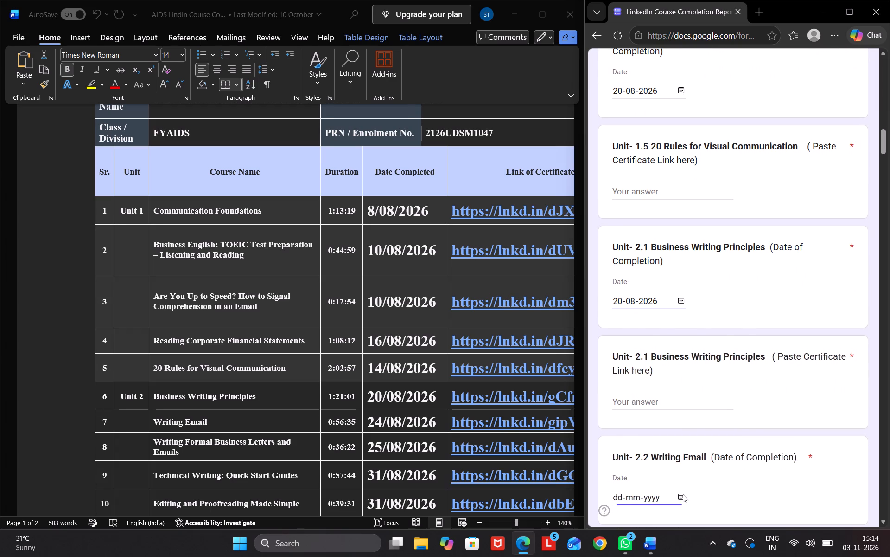
double_click(702, 338)
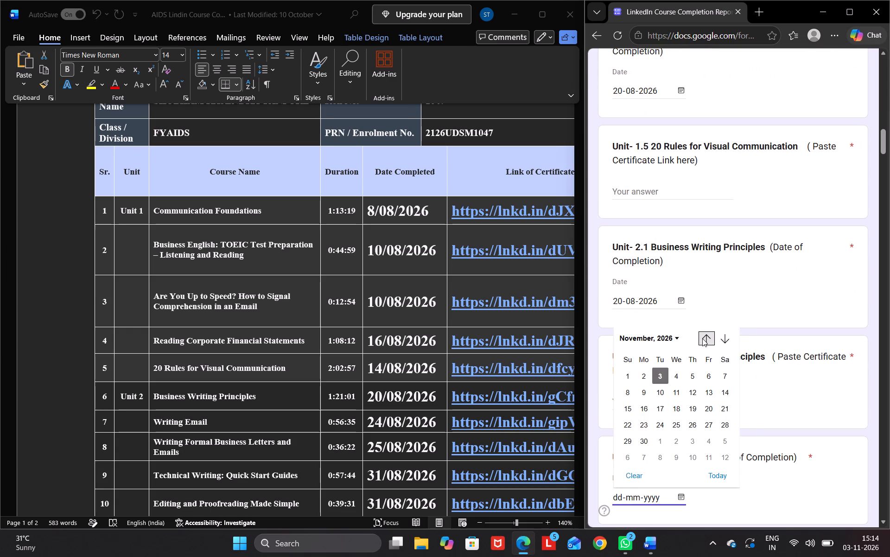
click(702, 338)
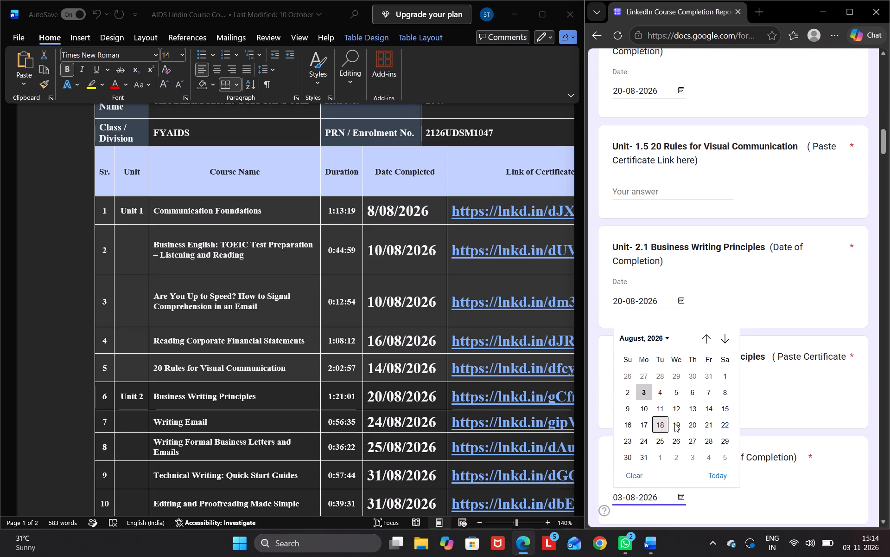
click(642, 439)
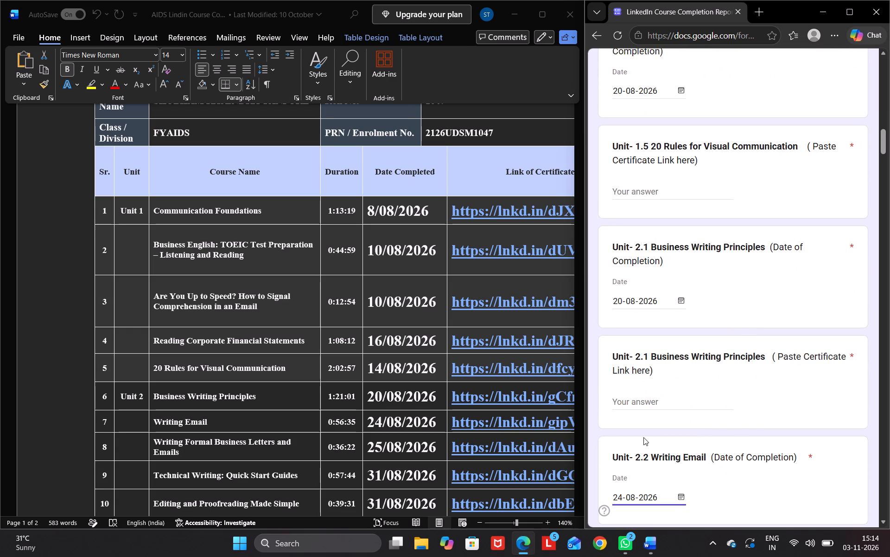
Set the Unit 2.3 Writing Formal Business Letters and Emails date of completion to 25-08-2026, matching the record's eighth course row.
scroll(652, 429, down, 6)
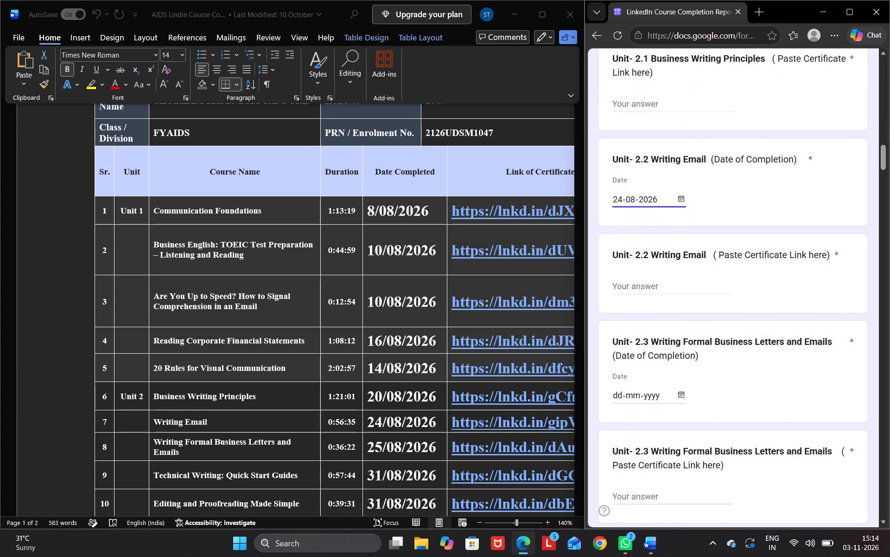
scroll(652, 429, down, 2)
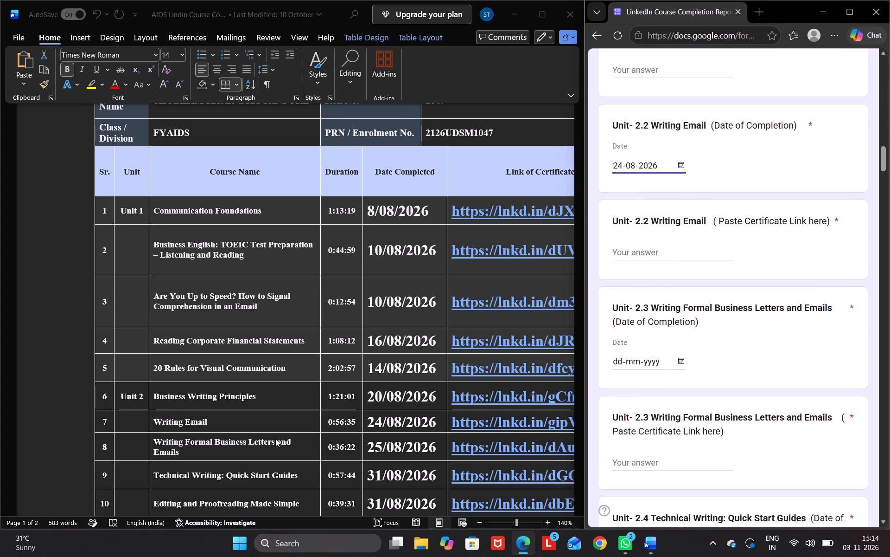
click(680, 358)
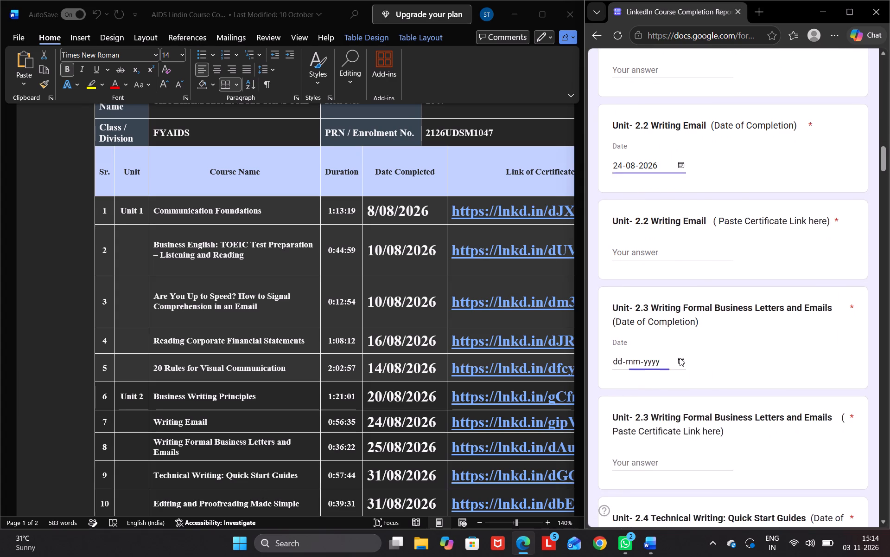
click(680, 358)
scroll(680, 358, down, 1)
double_click(684, 341)
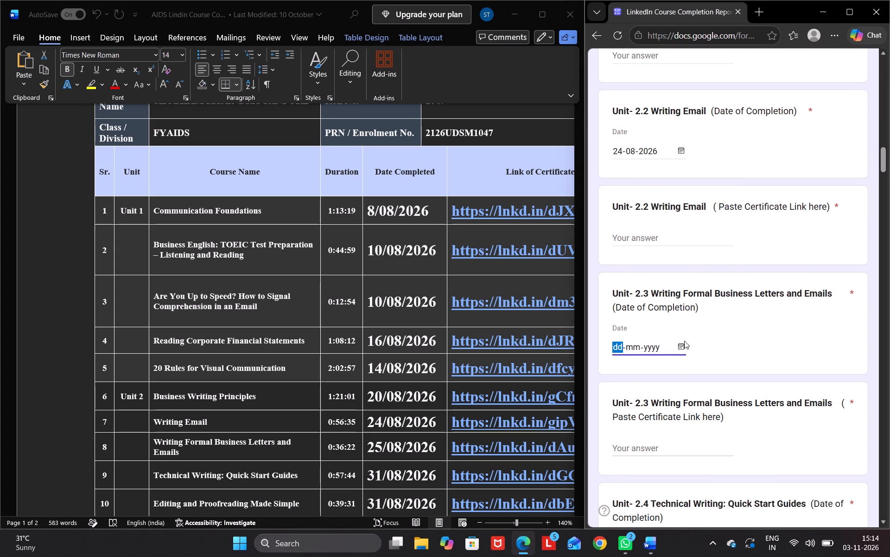
click(682, 342)
double_click(706, 375)
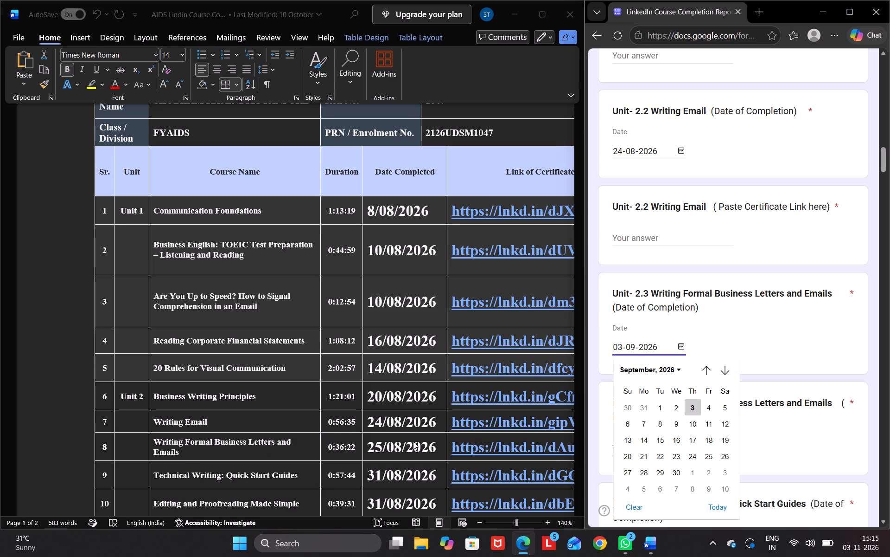
click(708, 457)
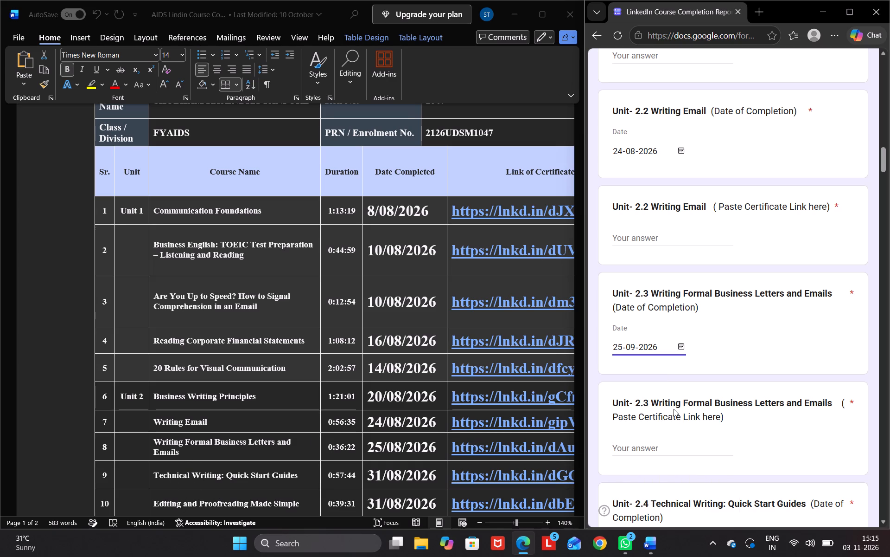
click(679, 351)
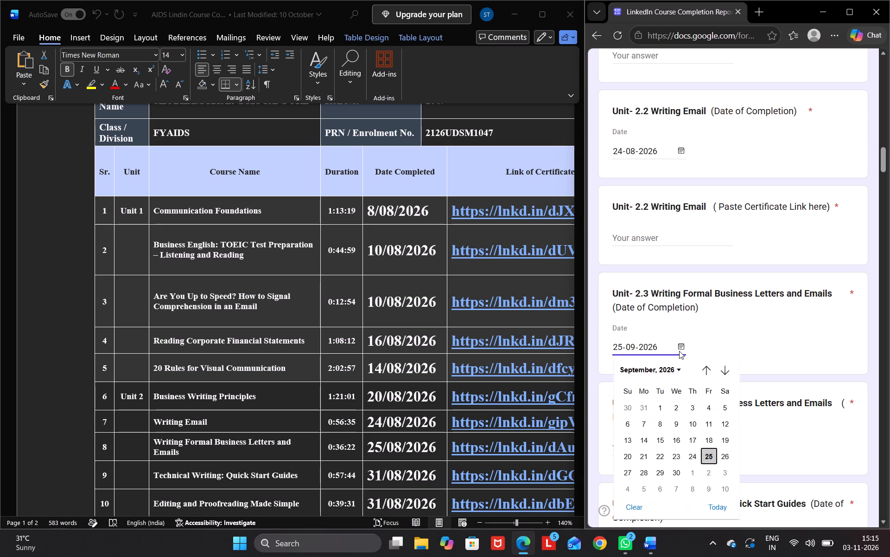
click(705, 370)
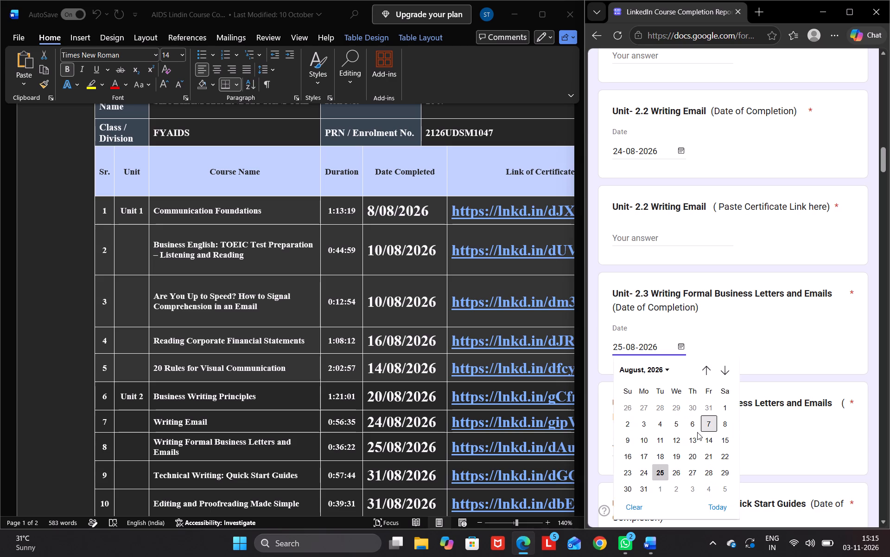
click(662, 471)
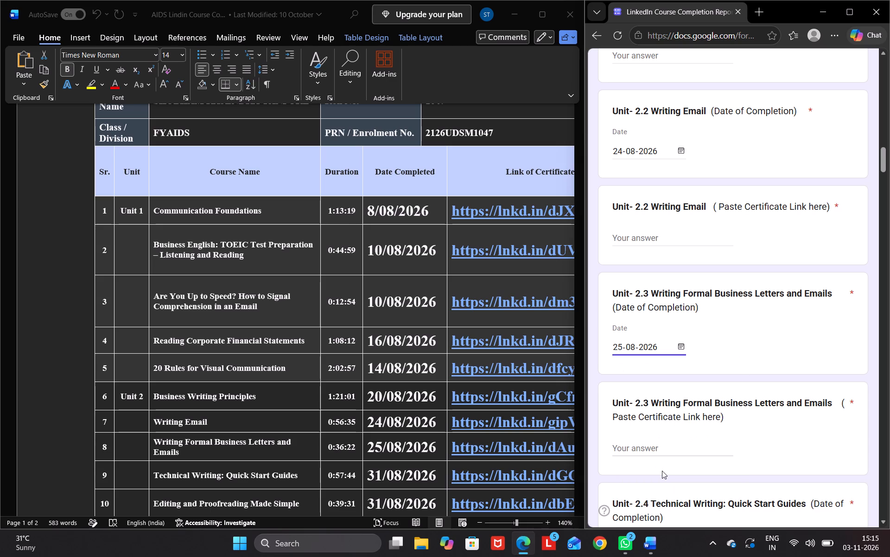
Set the Unit 2.4 Technical Writing: Quick Start Guides date of completion to 31-08-2026, taken from the record's ninth course row.
scroll(662, 471, down, 3)
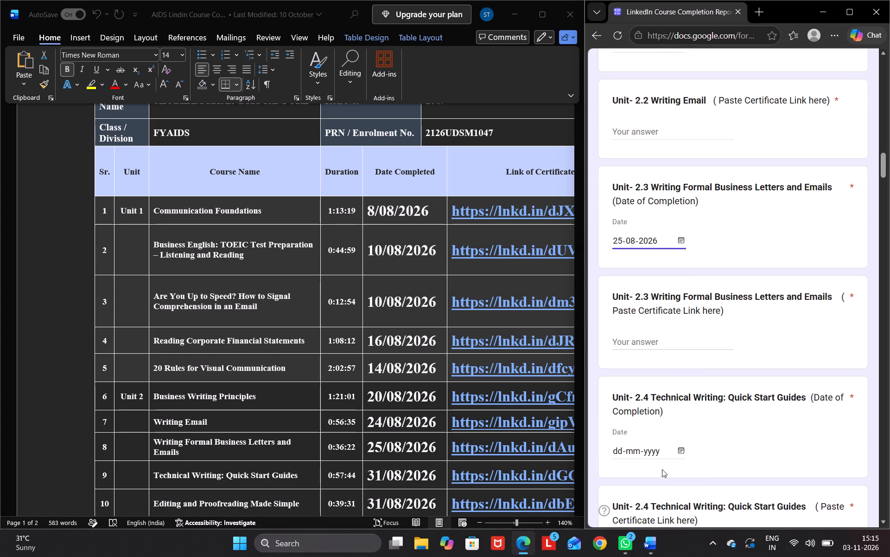
scroll(662, 469, down, 1)
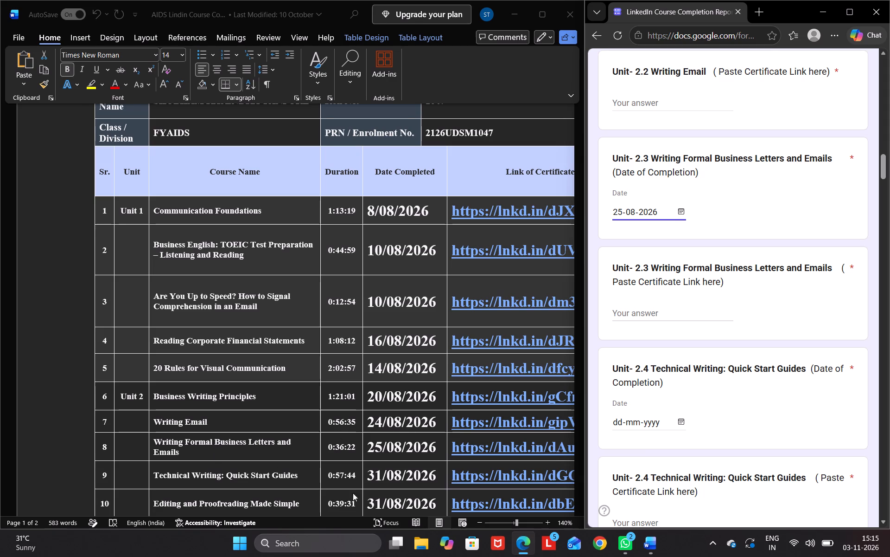
click(677, 413)
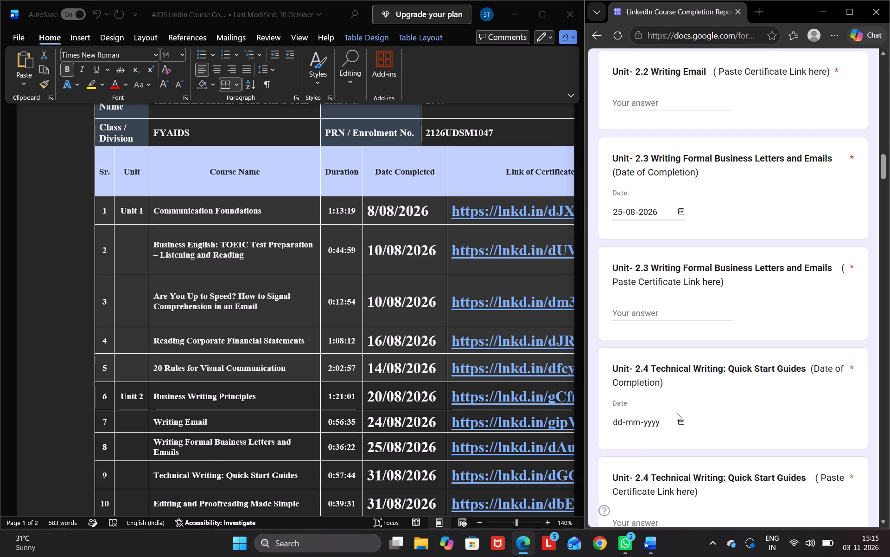
click(680, 417)
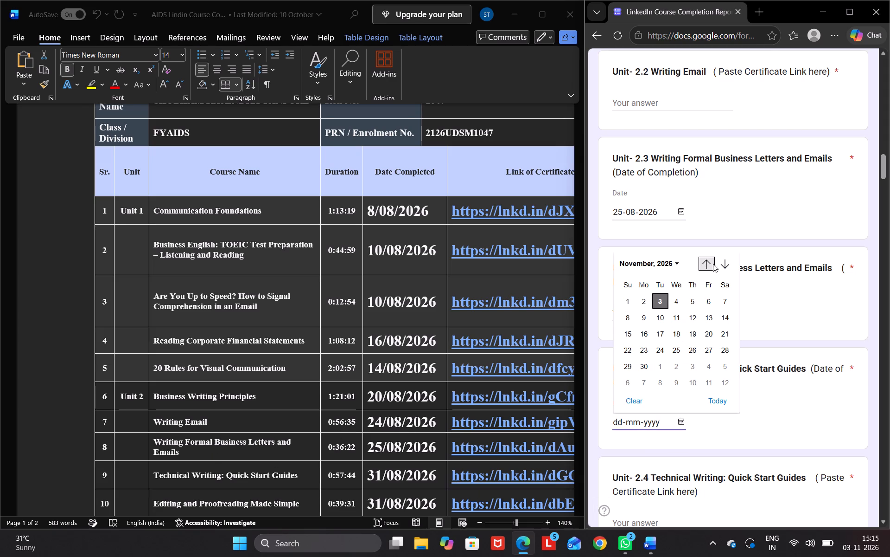
double_click(709, 263)
click(709, 263)
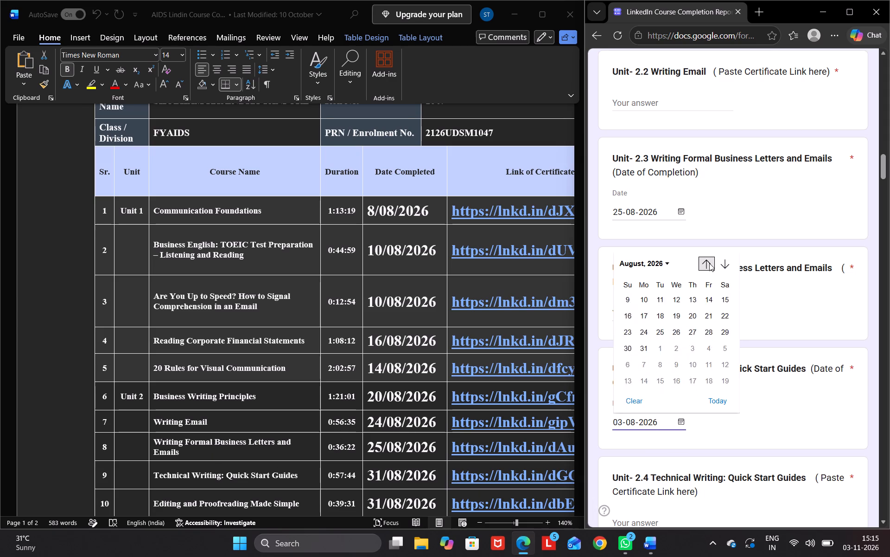
click(641, 379)
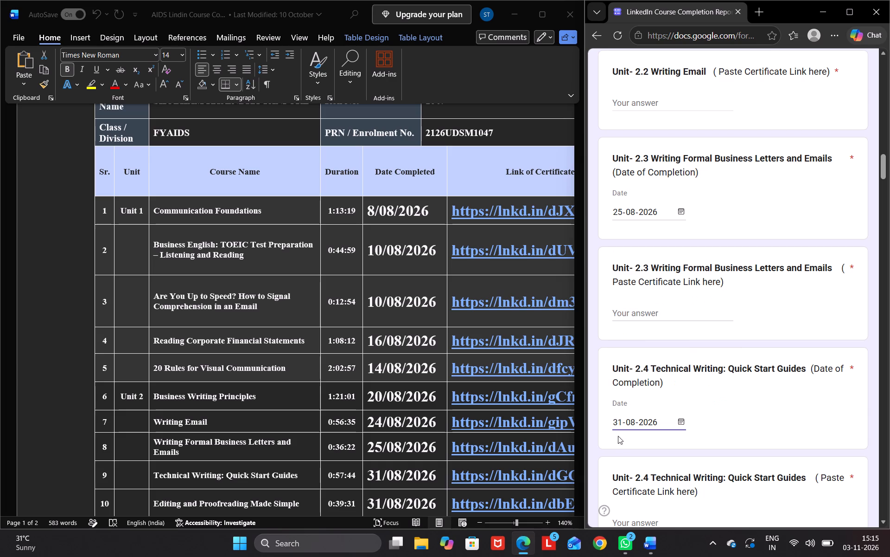
Set the Unit 2.5 Editing and Proofreading Made Simple date of completion to 31-08-2026, matching the record's tenth course row.
scroll(667, 438, down, 2)
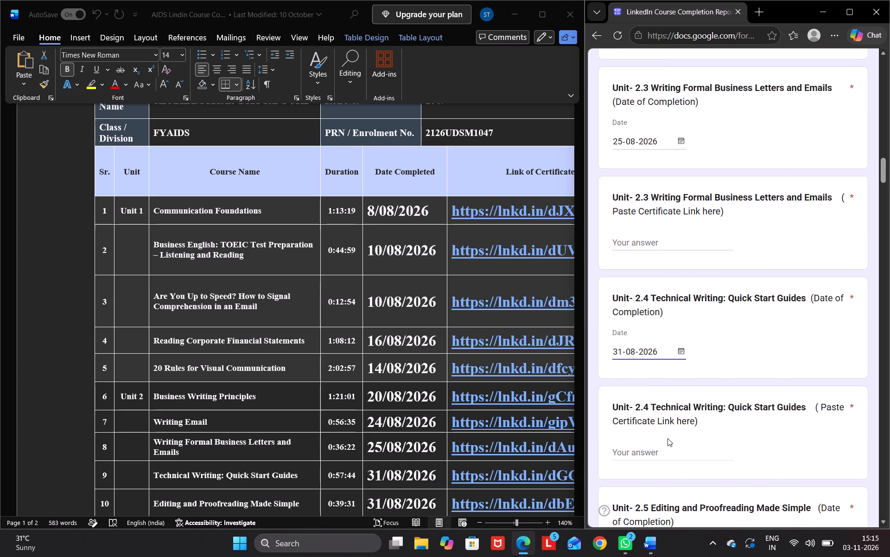
scroll(667, 438, down, 2)
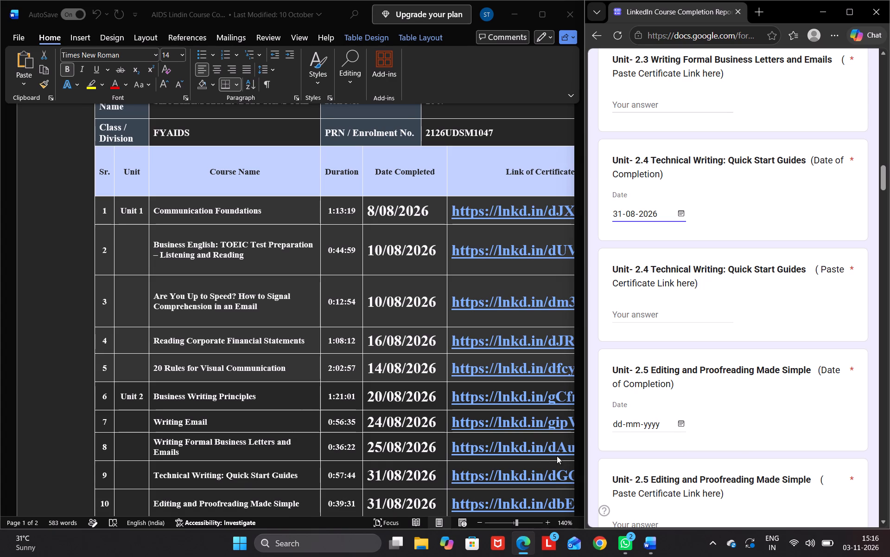
click(677, 425)
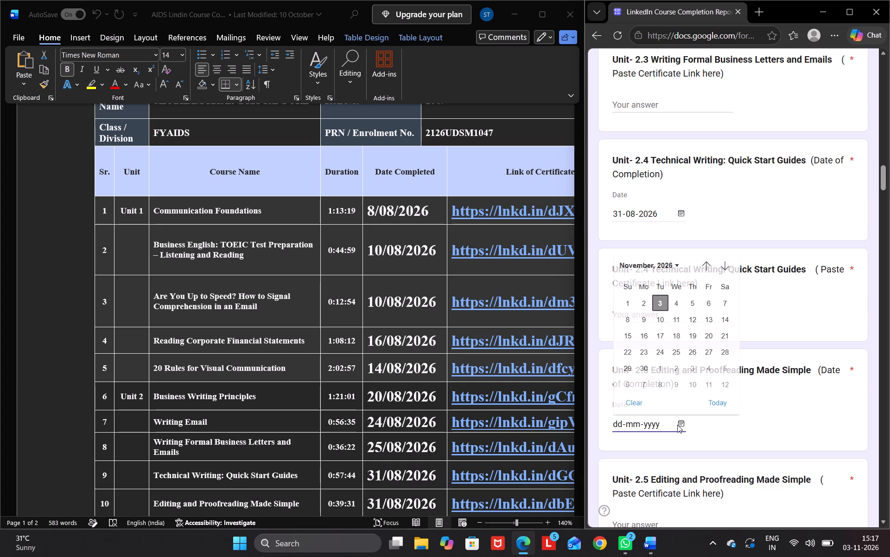
double_click(702, 270)
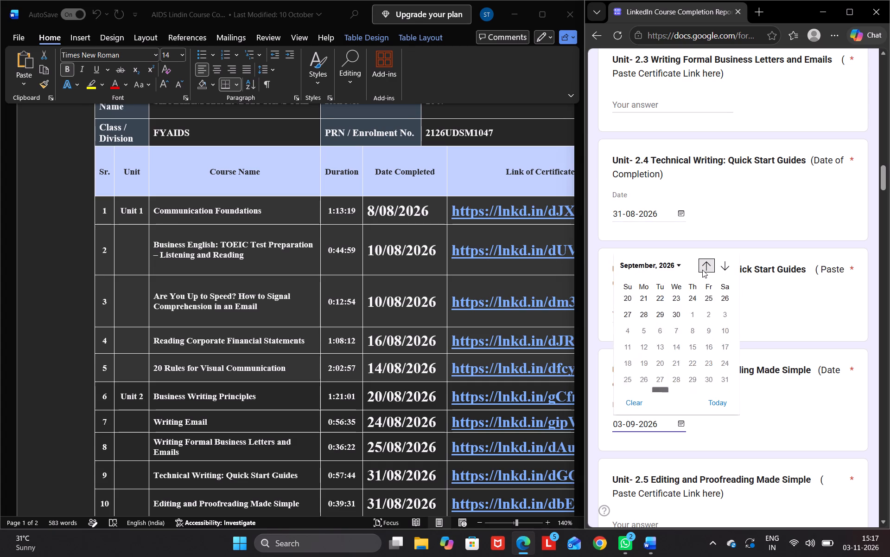
click(702, 270)
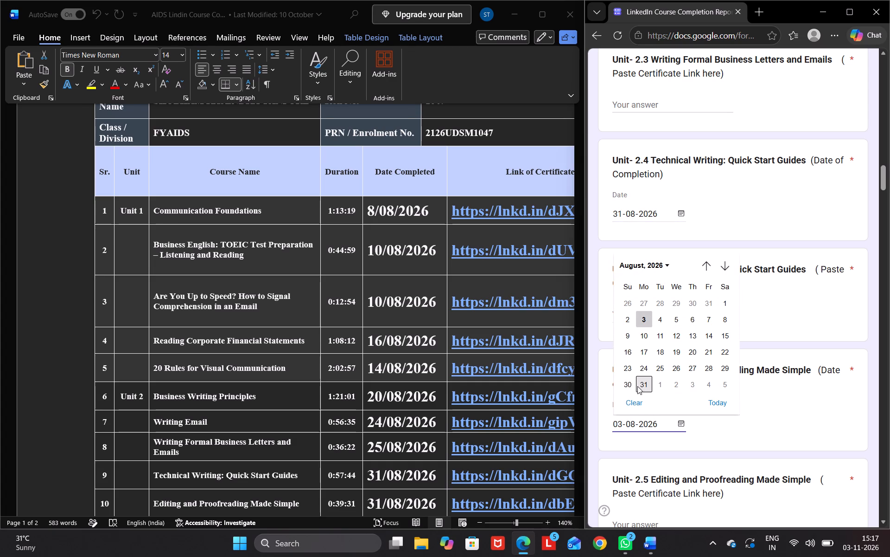
click(637, 386)
Set the Unit 2.6 Tips for Better Business Writing date of completion to 01-09-2026, as given in the record's eleventh course row.
scroll(658, 449, down, 2)
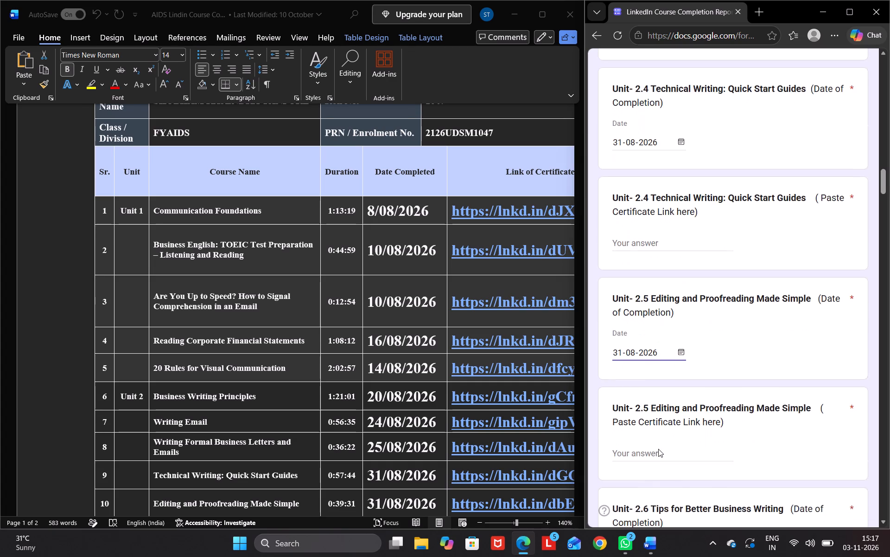
scroll(658, 449, down, 2)
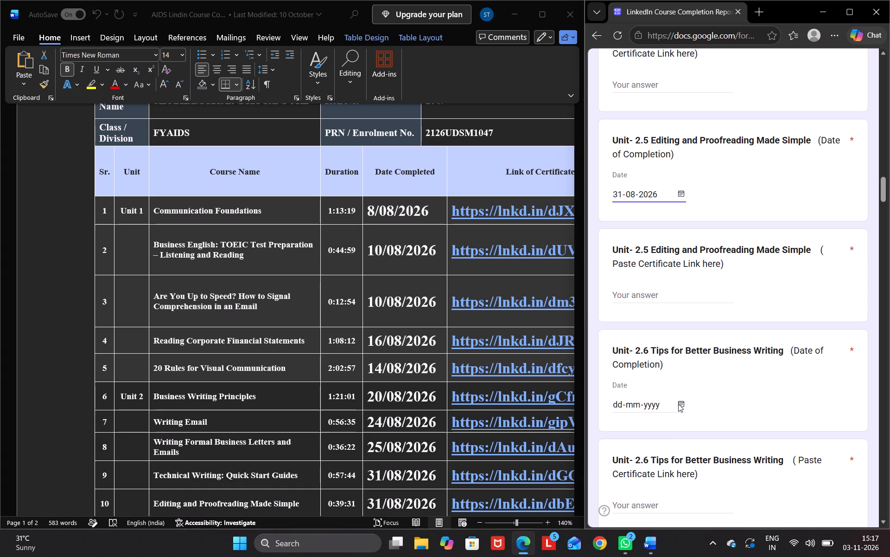
click(679, 403)
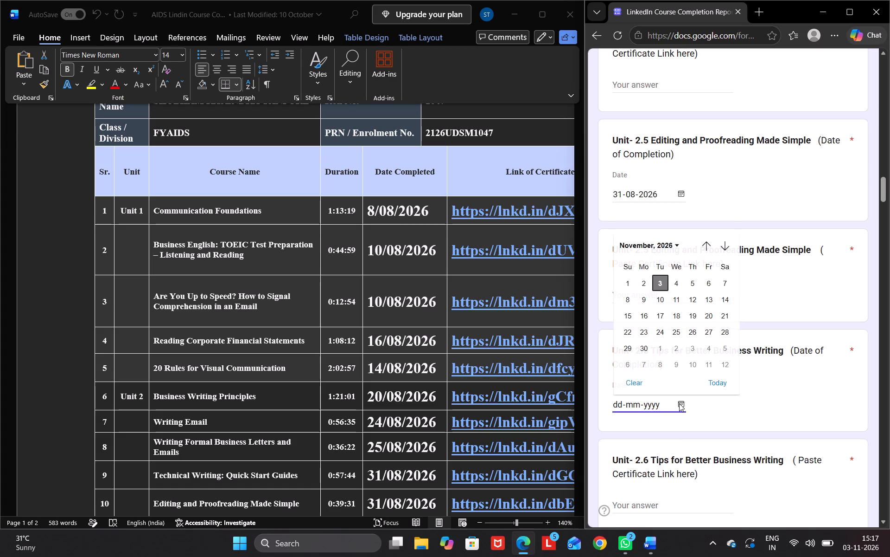
click(727, 417)
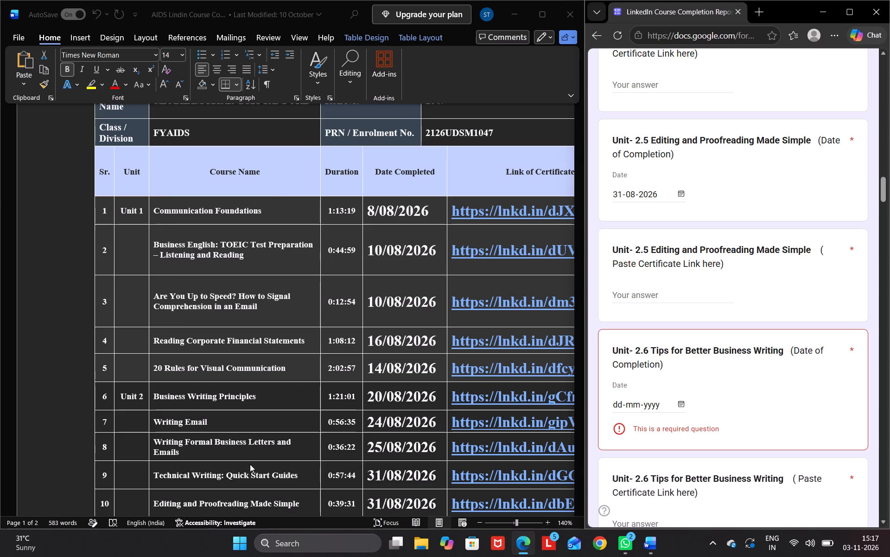
scroll(243, 473, down, 1)
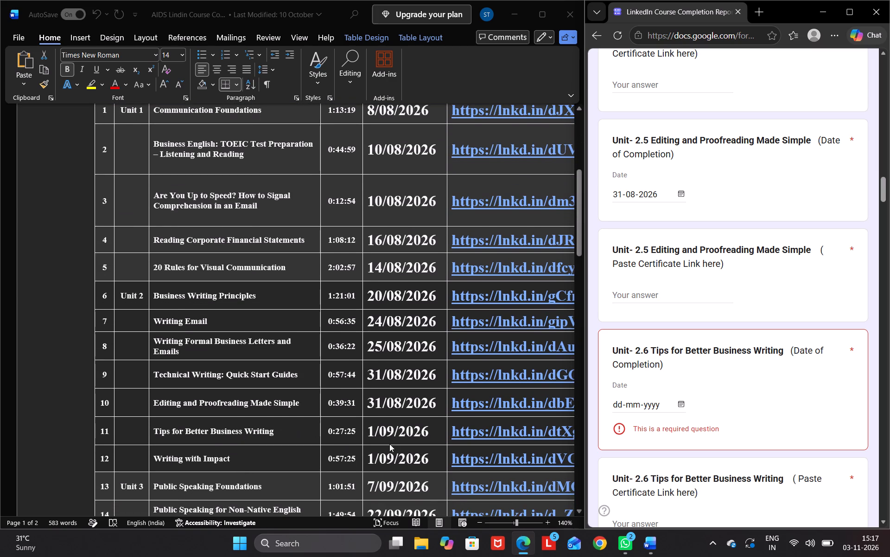
click(679, 395)
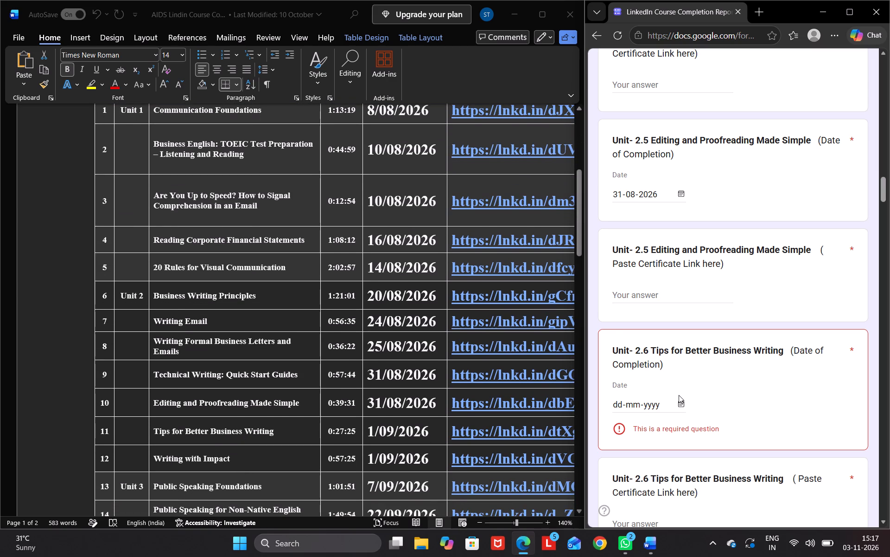
click(680, 399)
click(708, 237)
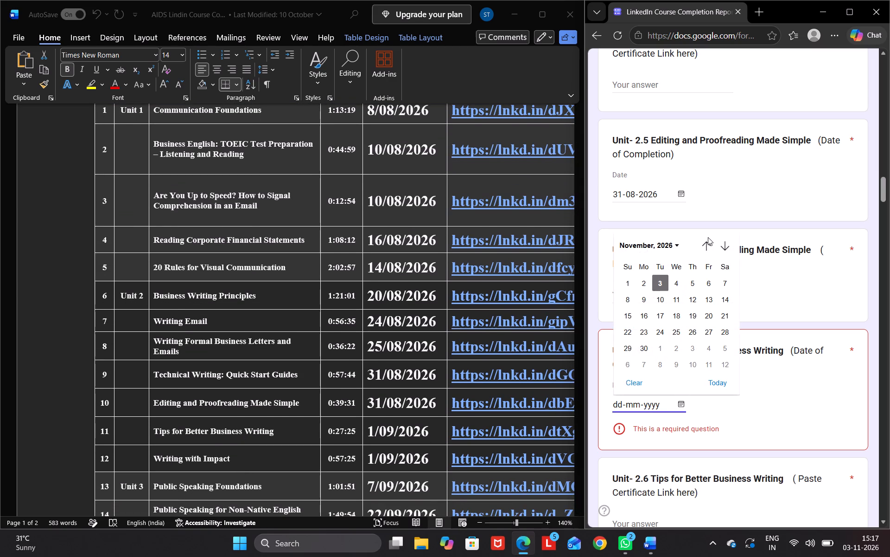
click(708, 243)
click(708, 243)
click(708, 243)
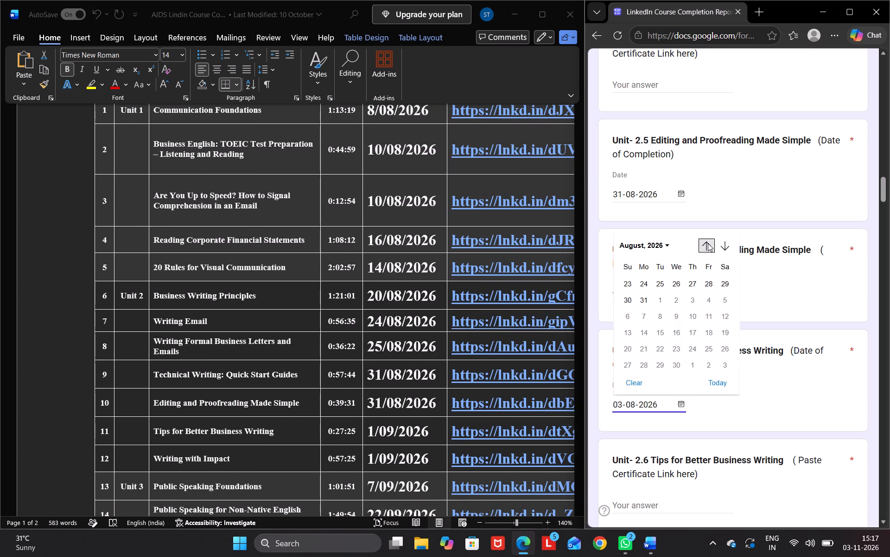
click(729, 250)
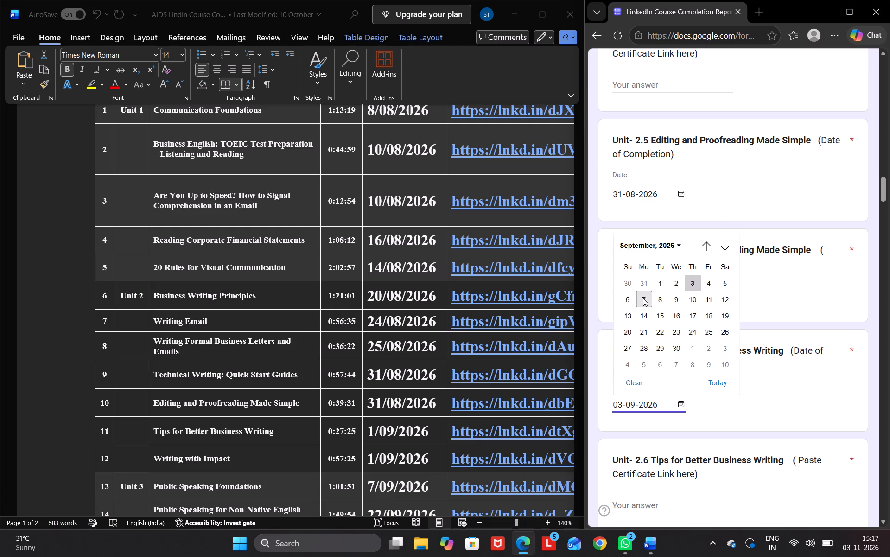
click(658, 290)
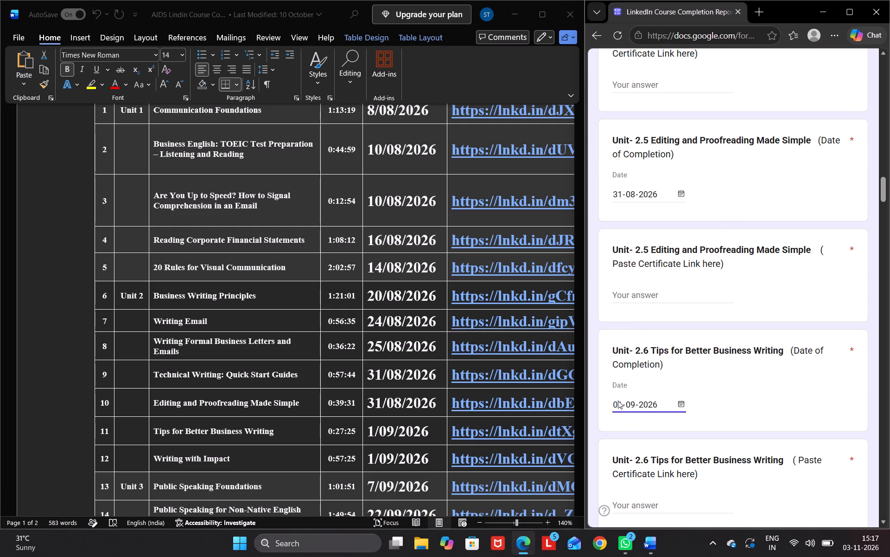
Set the Unit 2.7 Writing with Impact date of completion to 01-09-2026, matching the record's twelfth course row.
scroll(682, 505, down, 2)
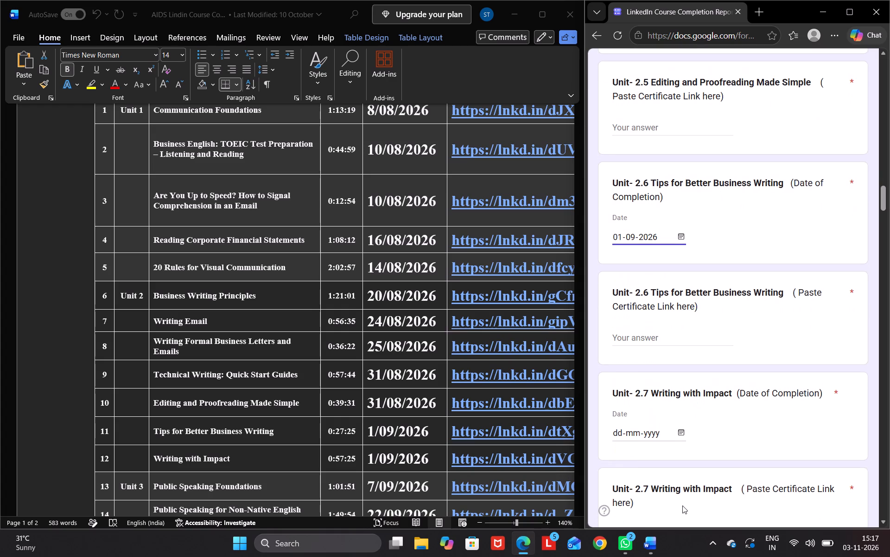
click(680, 433)
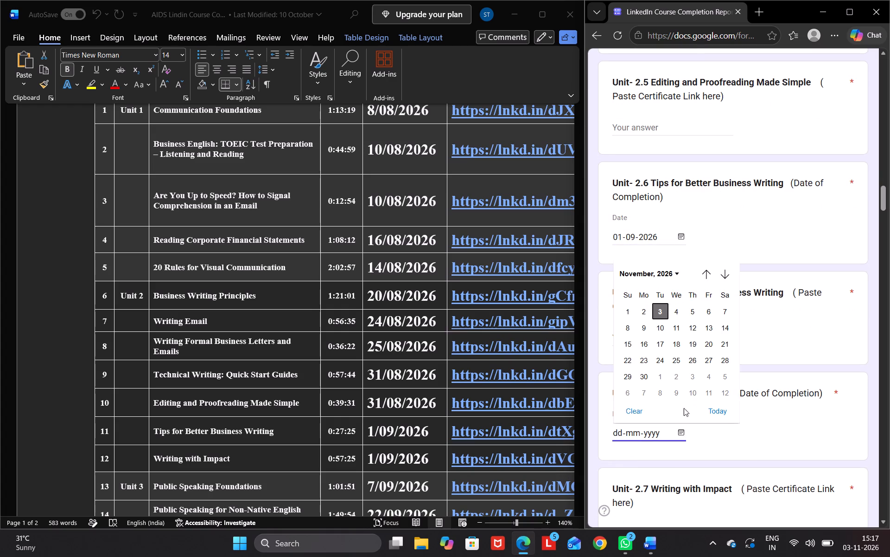
click(704, 278)
click(704, 278)
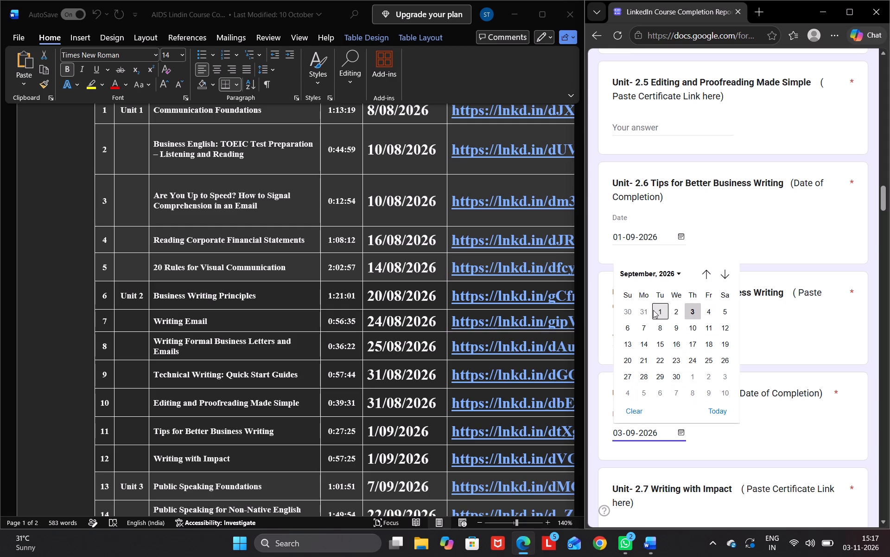
click(662, 312)
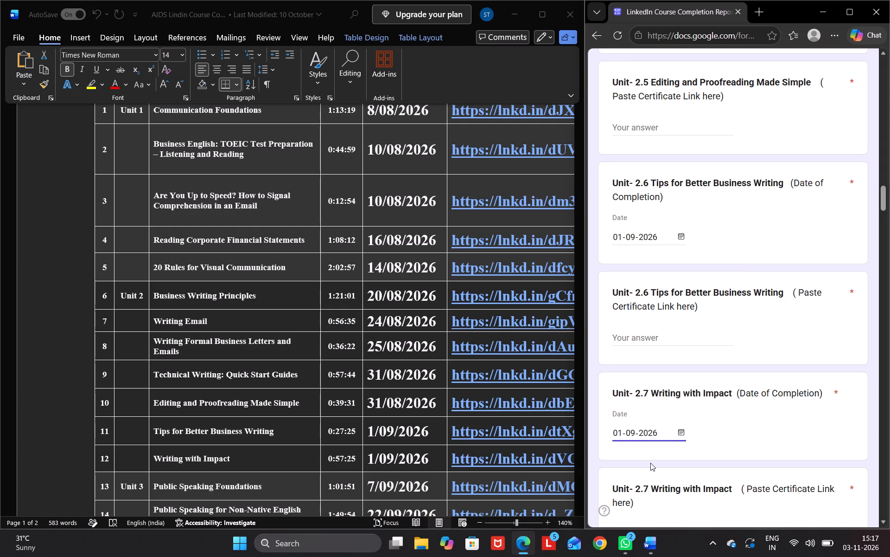
Set the Unit 3.1 Public Speaking Foundations date of completion to 07-09-2026, taken from the record's thirteenth course row.
scroll(650, 463, down, 4)
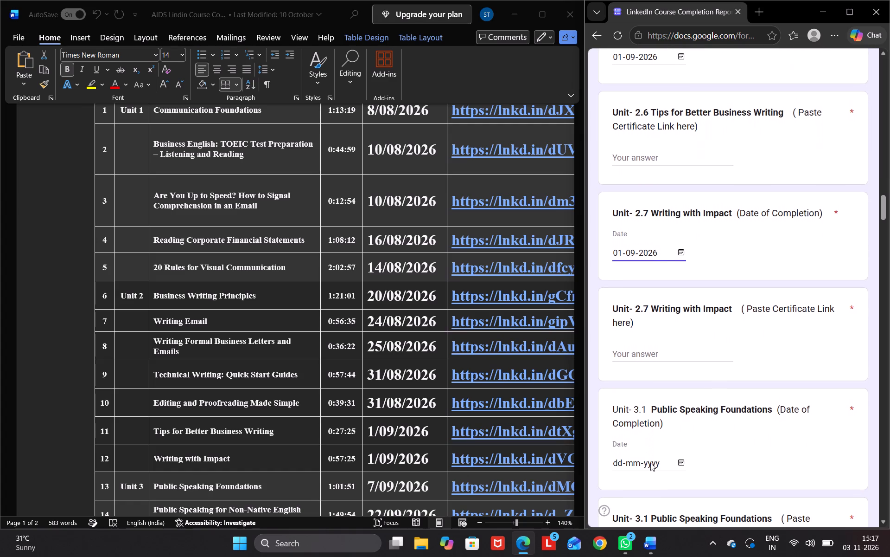
scroll(650, 463, down, 2)
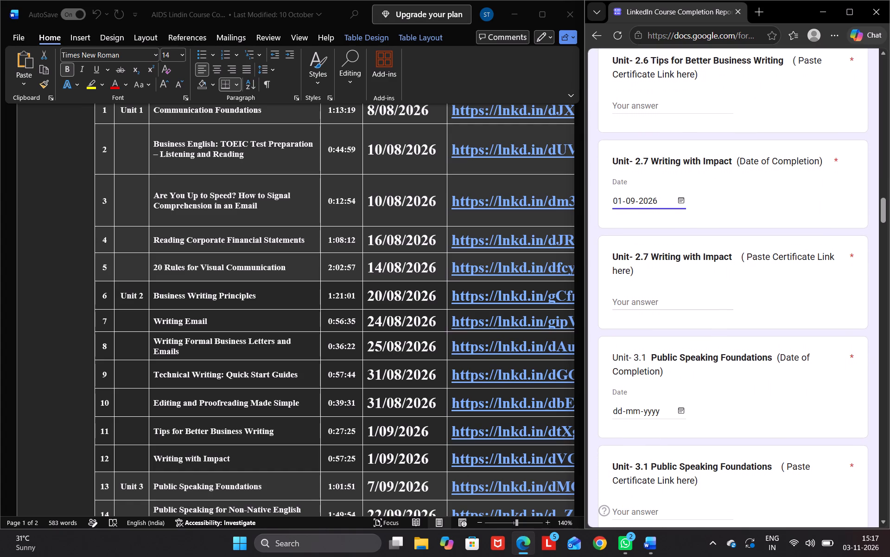
click(675, 412)
click(680, 412)
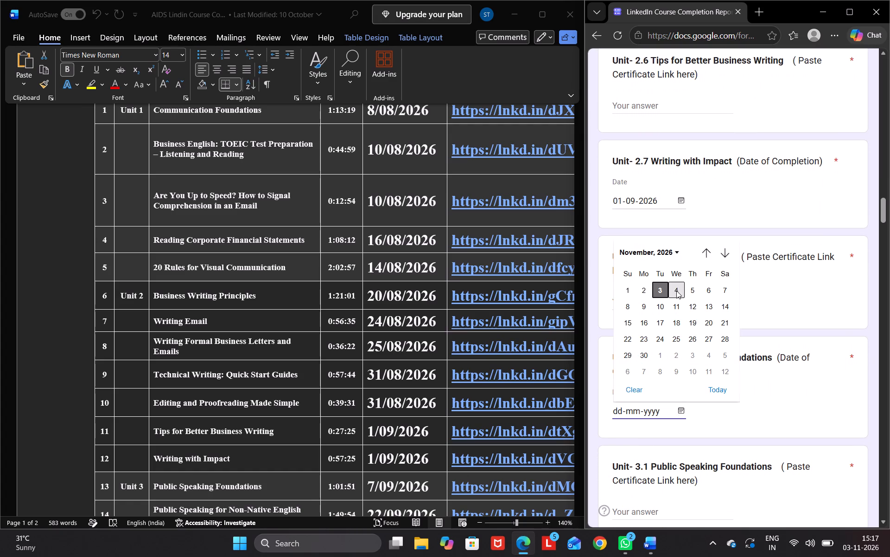
click(703, 246)
click(703, 246)
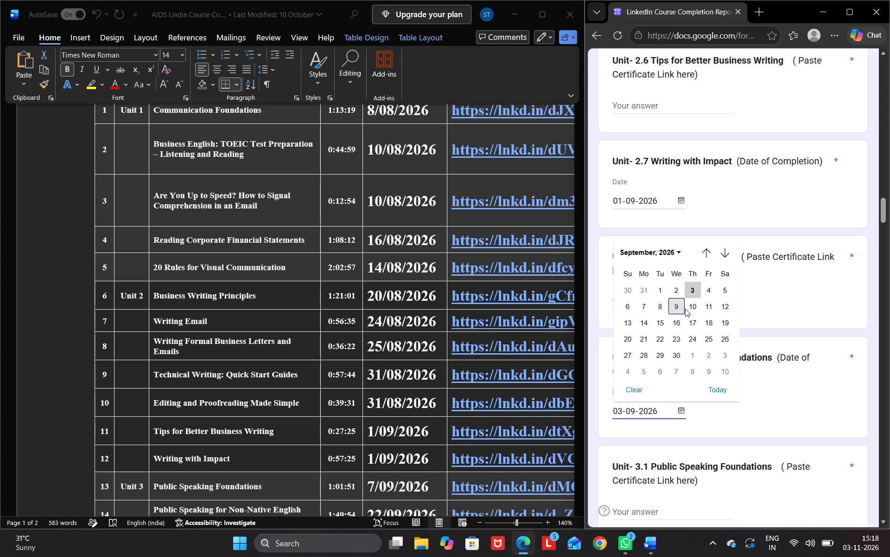
click(706, 256)
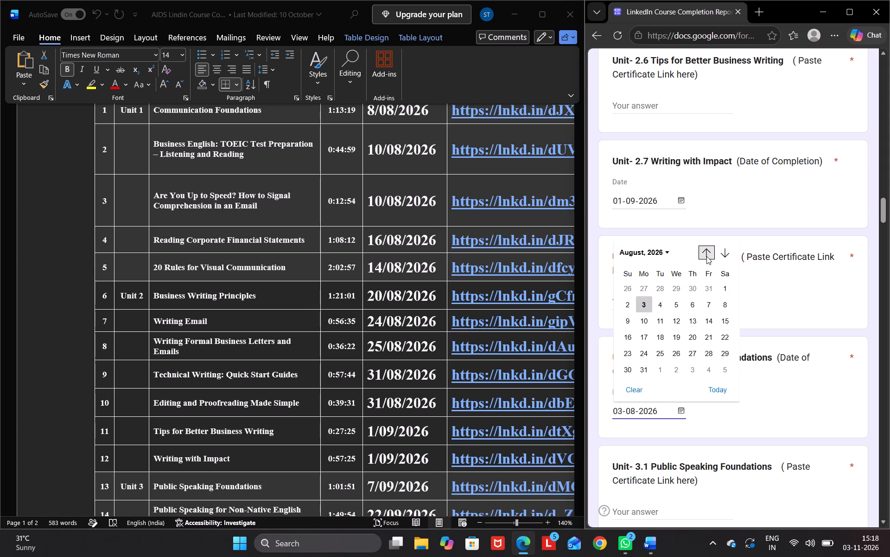
click(722, 257)
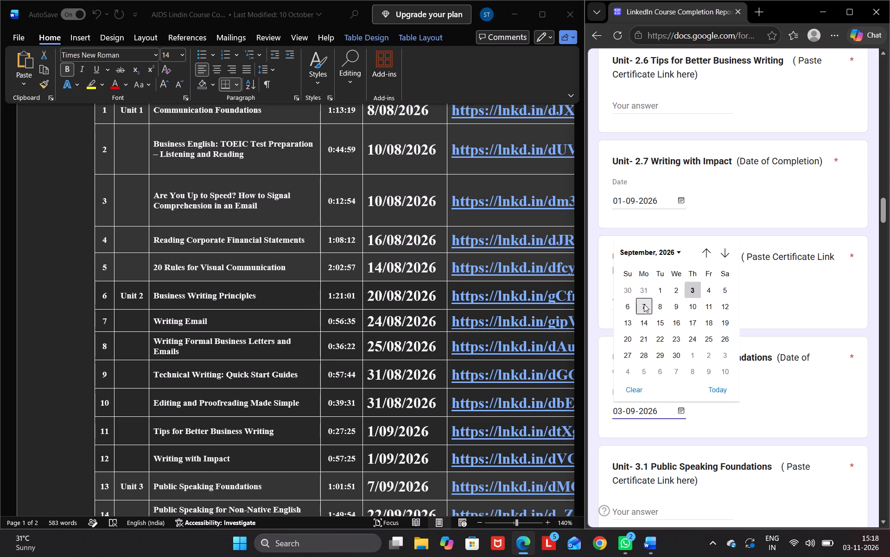
click(642, 304)
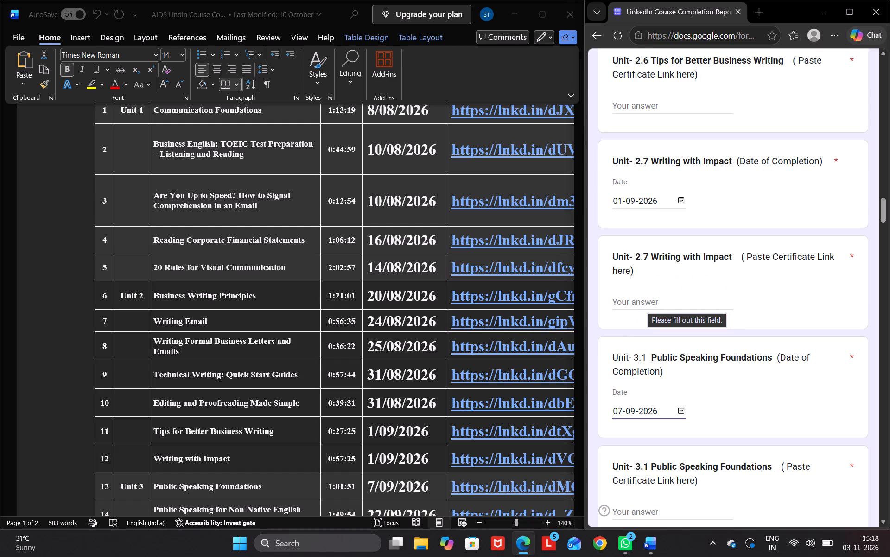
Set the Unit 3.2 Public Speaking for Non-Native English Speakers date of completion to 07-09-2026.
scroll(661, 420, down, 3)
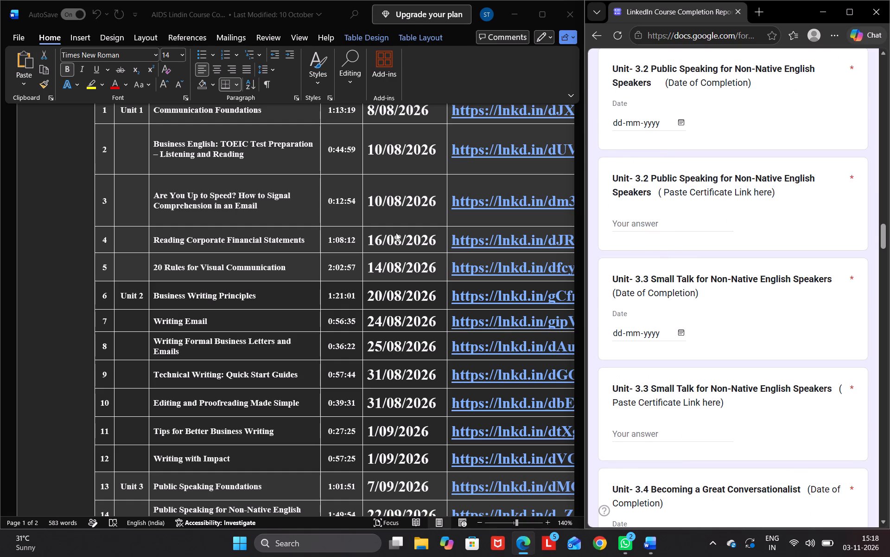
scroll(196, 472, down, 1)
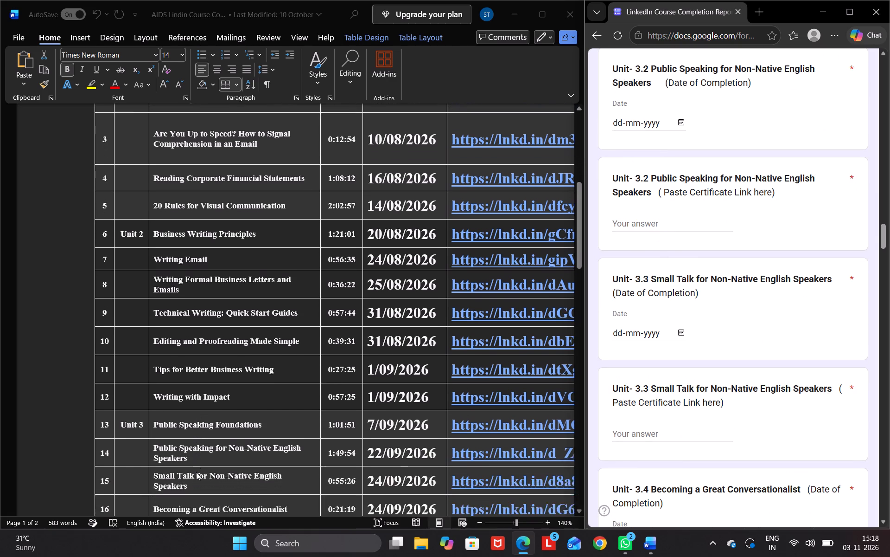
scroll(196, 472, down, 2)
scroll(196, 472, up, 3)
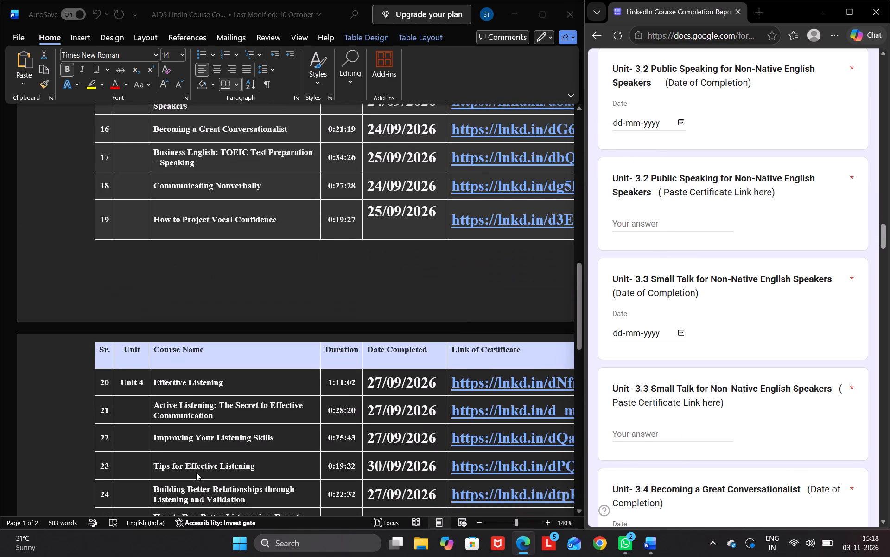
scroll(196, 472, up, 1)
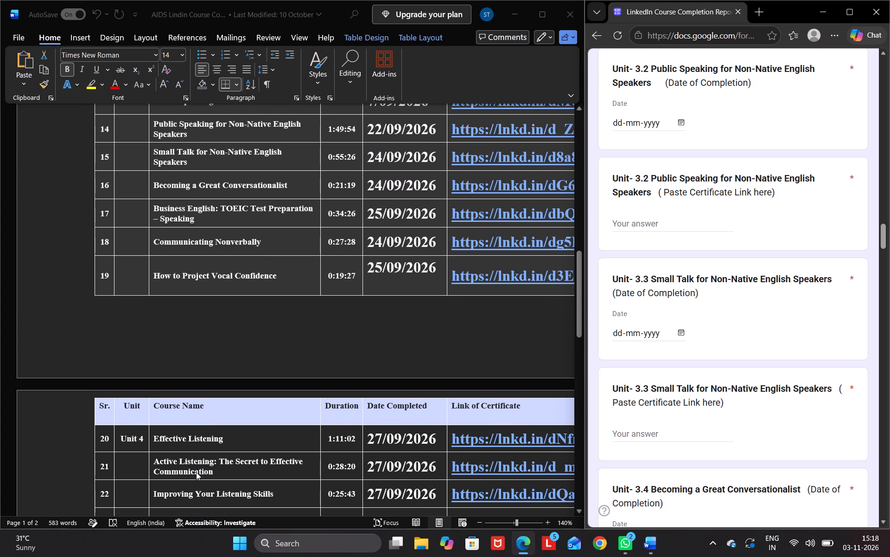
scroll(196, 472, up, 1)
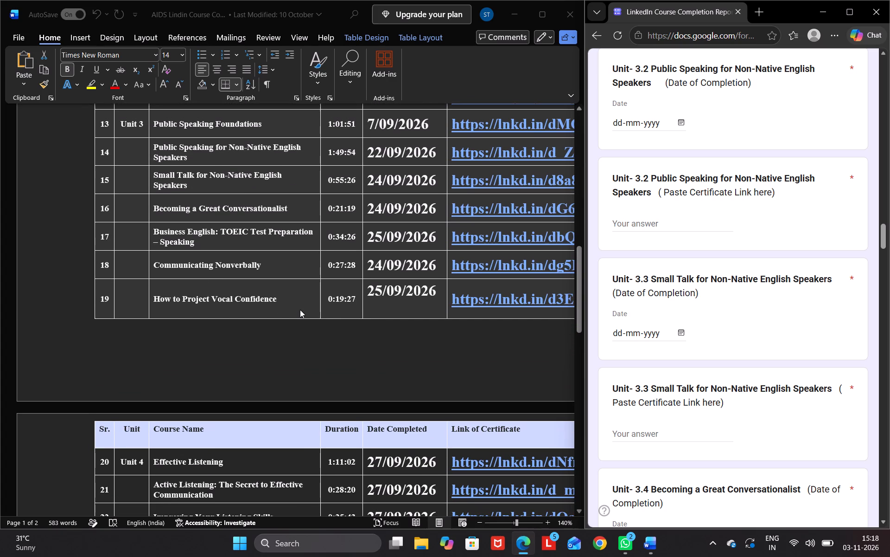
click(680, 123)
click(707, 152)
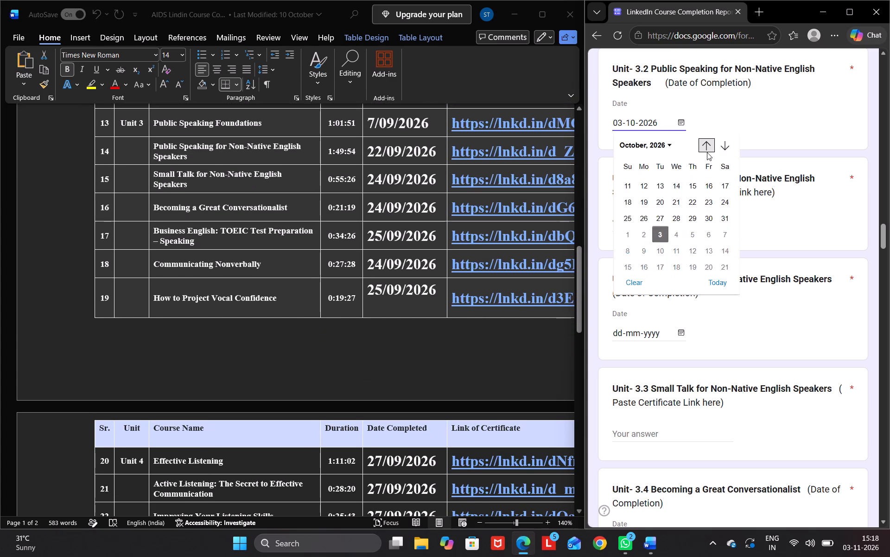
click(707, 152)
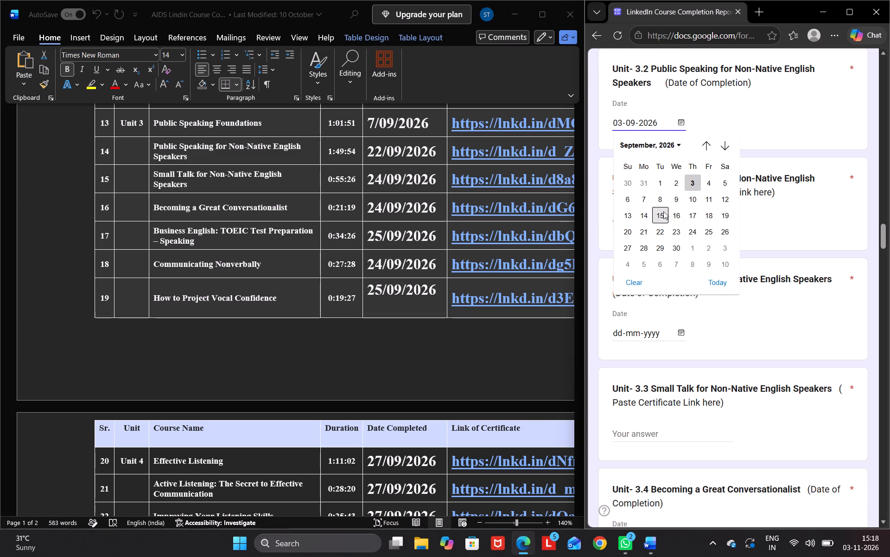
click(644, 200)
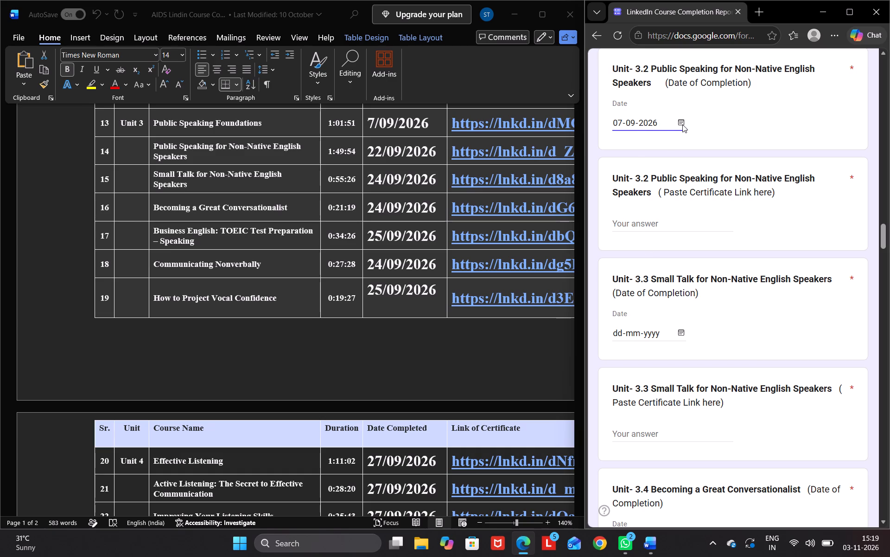
Change the Unit 3.2 Public Speaking for Non-Native English Speakers date of completion to 22-09-2026, matching the record's fourteenth course row.
scroll(681, 123, up, 3)
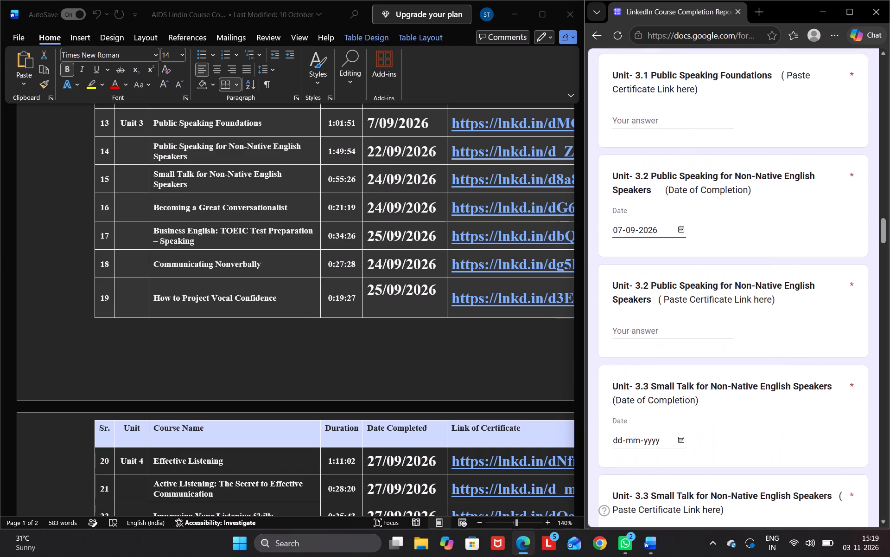
scroll(681, 123, right, 1)
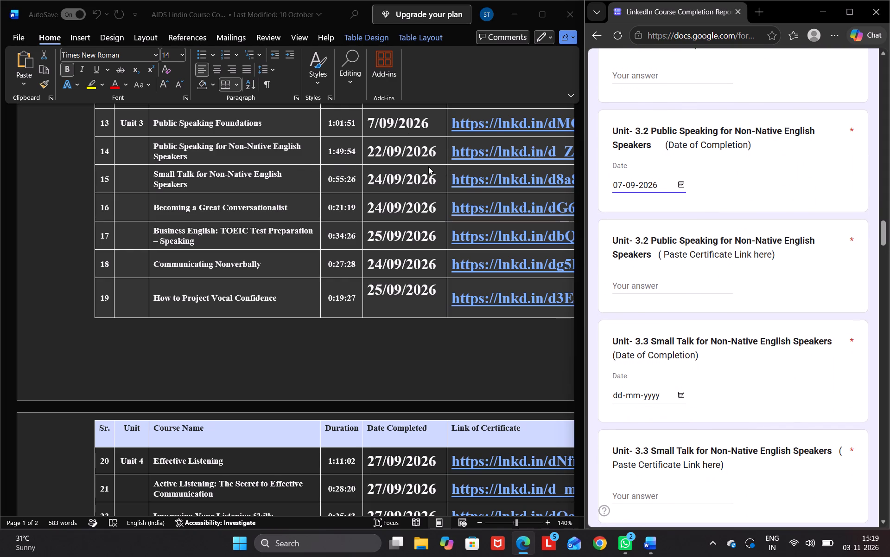
click(682, 188)
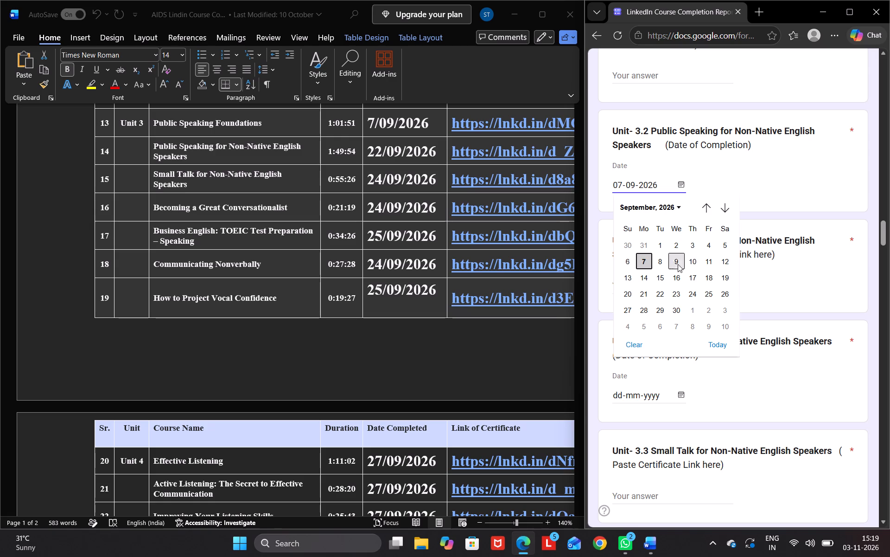
click(706, 208)
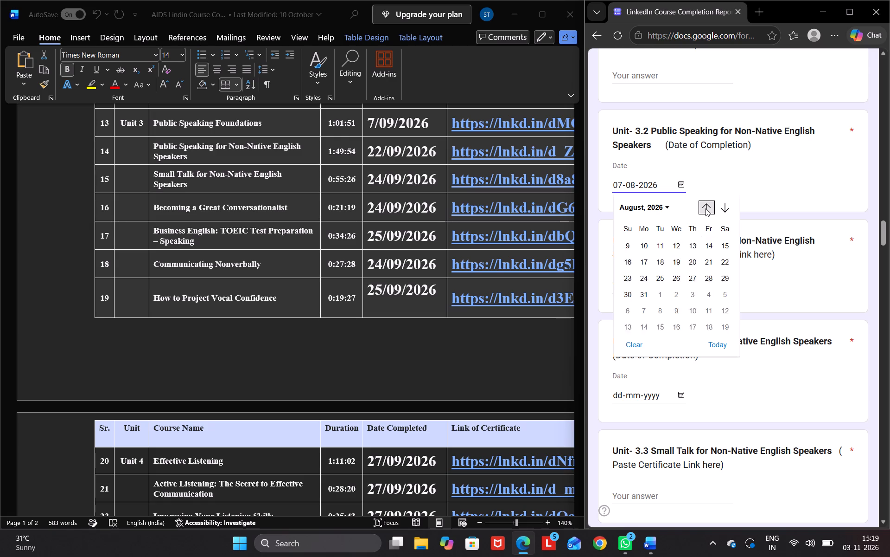
click(722, 210)
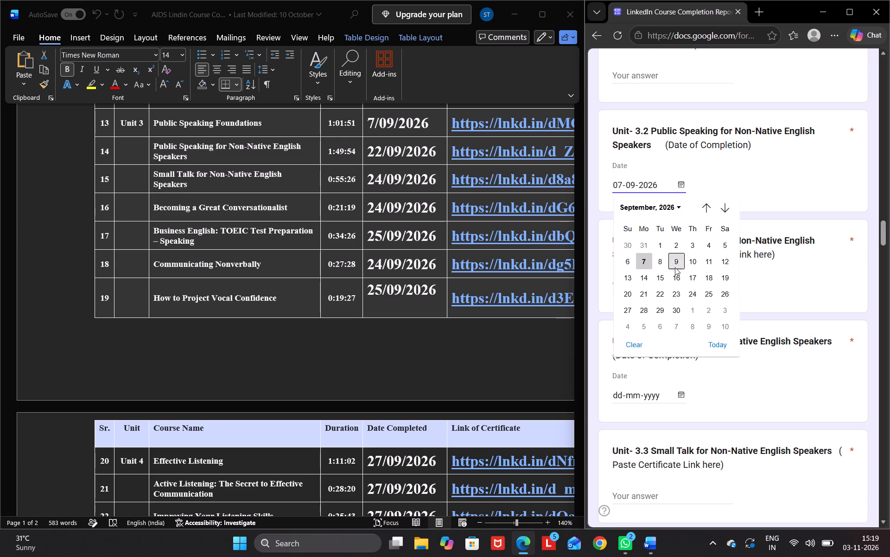
click(660, 291)
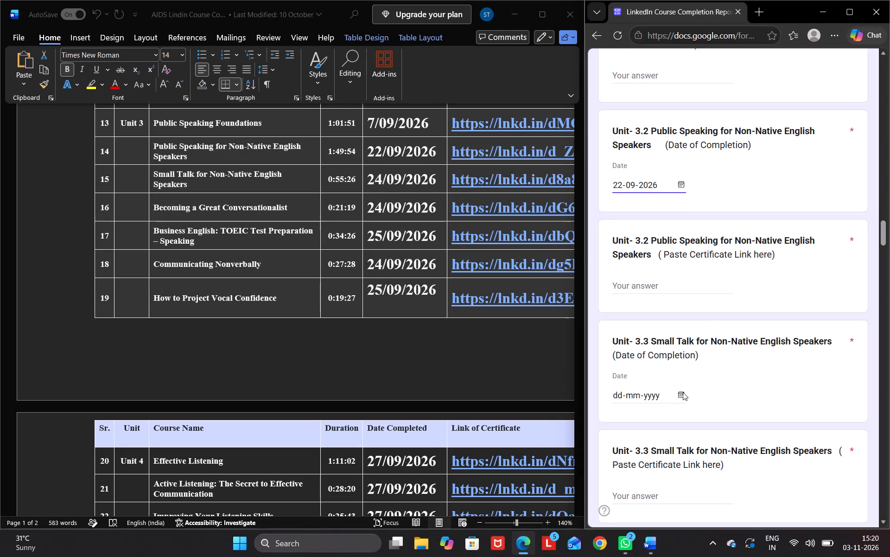
Set the Unit 3.3 Small Talk for Non-Native English Speakers date of completion to 24-09-2026, as given in the record's fifteenth course row.
click(682, 393)
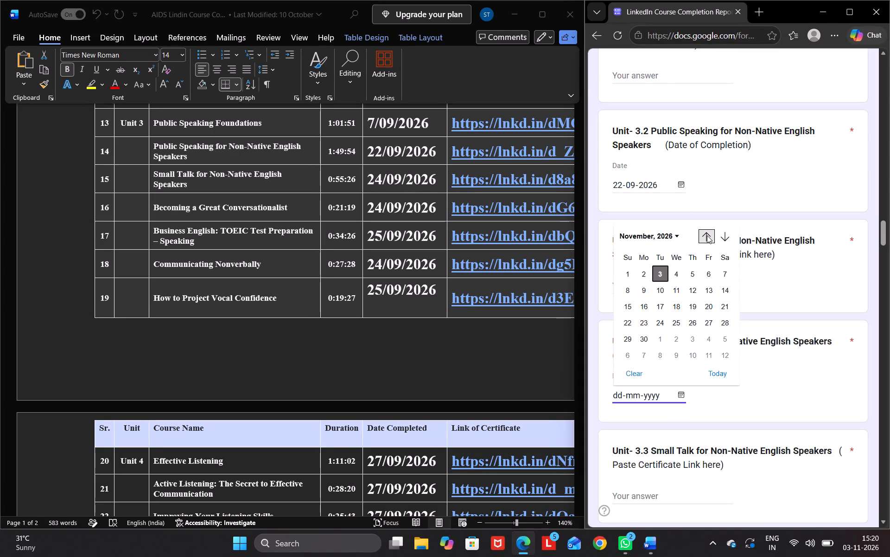
click(707, 235)
click(707, 235)
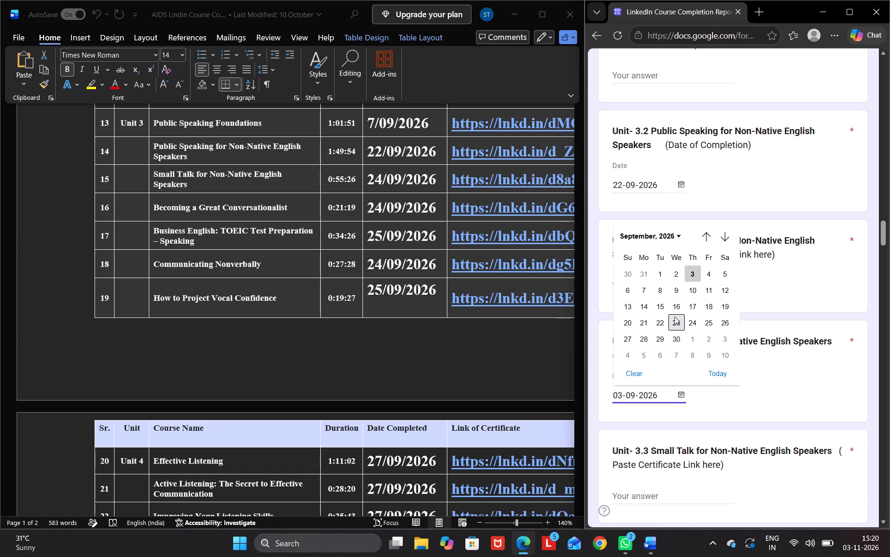
click(688, 318)
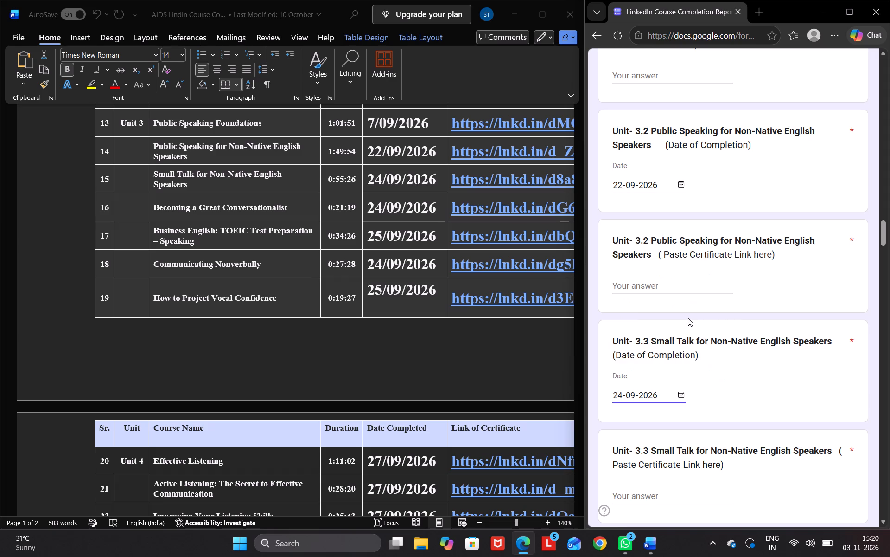
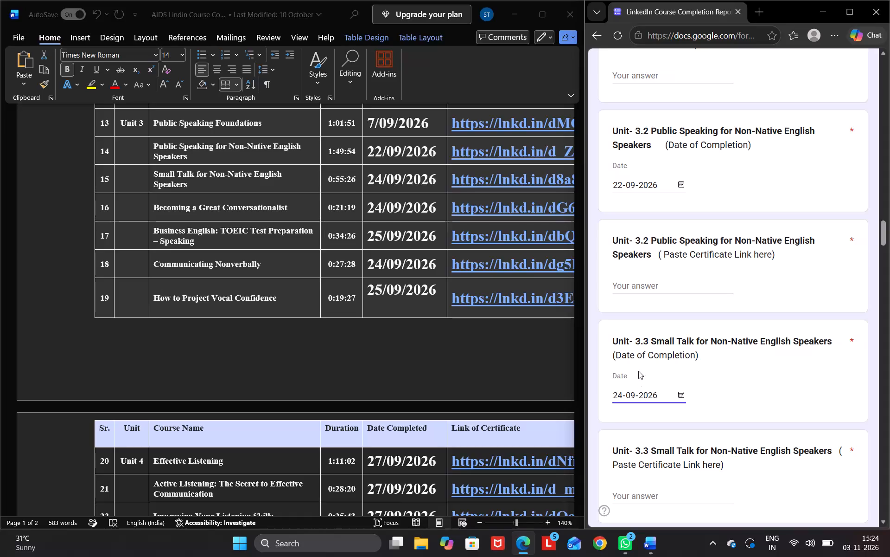
Set the Unit 3.4 Becoming a Great Conversationalist date of completion to 24-09-2026, as given in the record's sixteenth course row.
scroll(643, 481, down, 3)
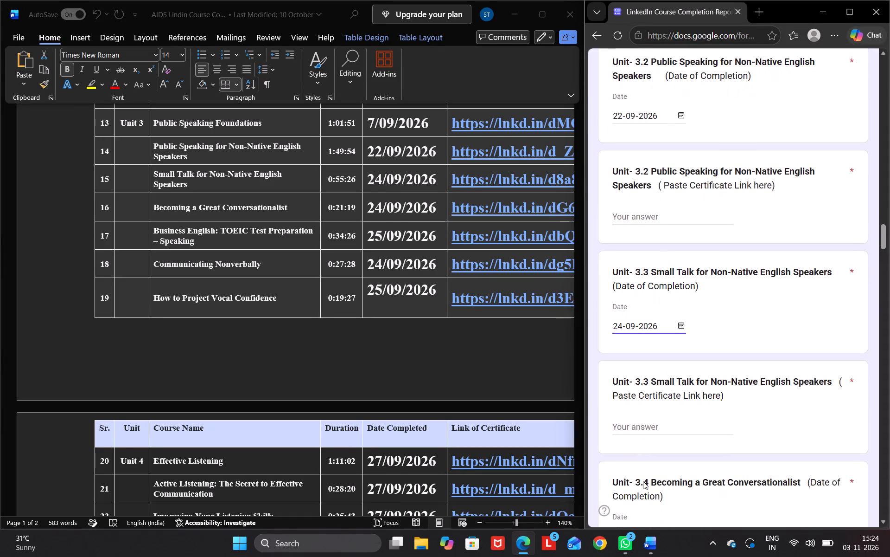
scroll(643, 481, down, 3)
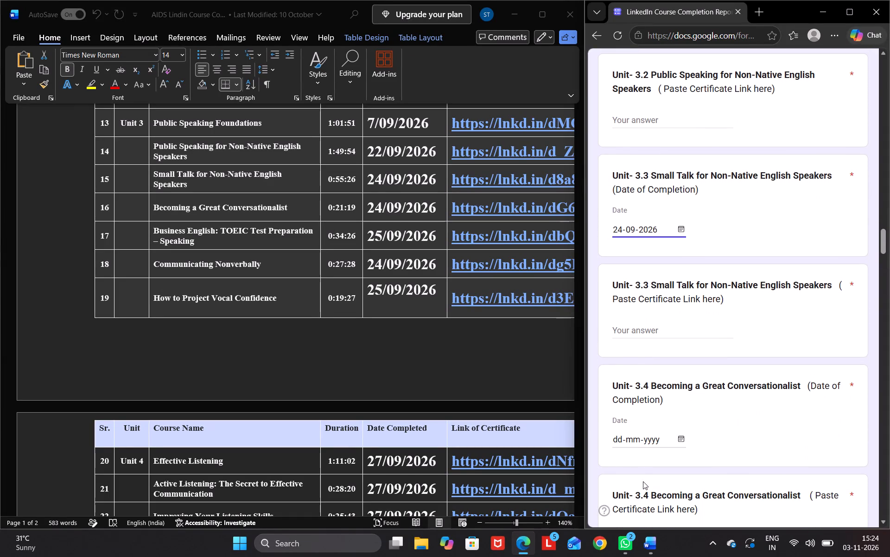
click(681, 440)
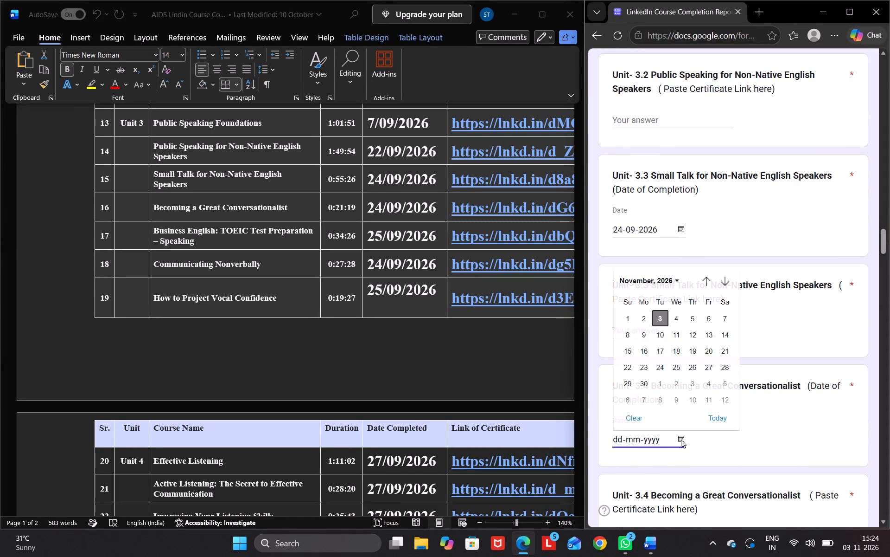
click(705, 283)
click(705, 283)
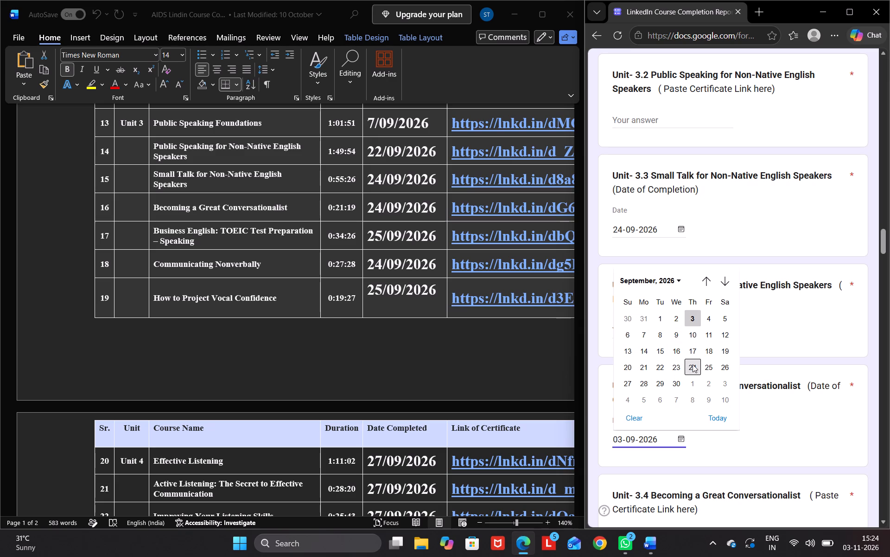
click(693, 364)
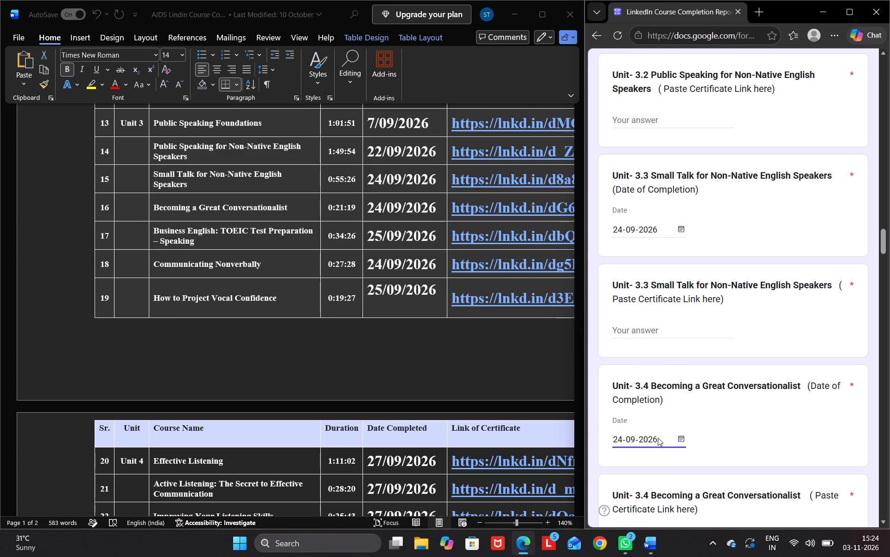
Set the Unit 3.5 Business English: TOEIC Test Preparation – Speaking date of completion to 25-09-2026, matching the record's seventeenth course row.
scroll(658, 438, down, 6)
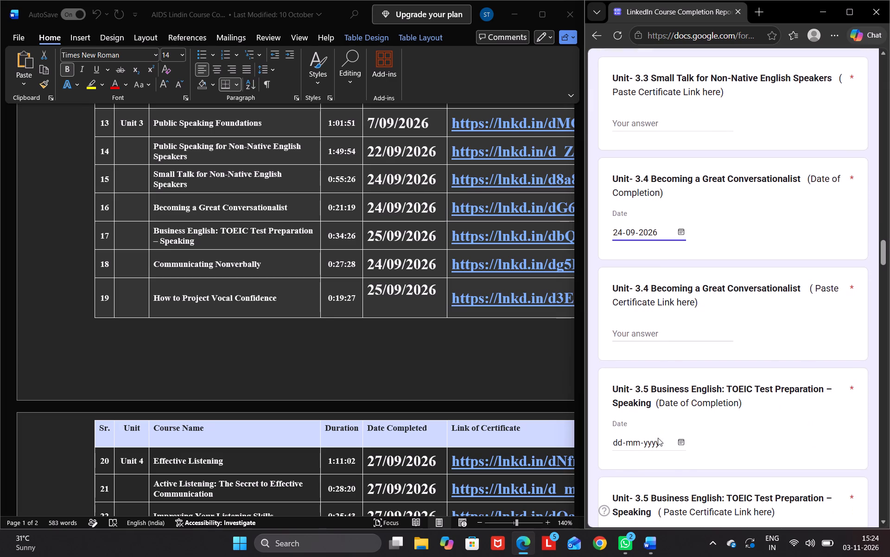
scroll(658, 438, down, 2)
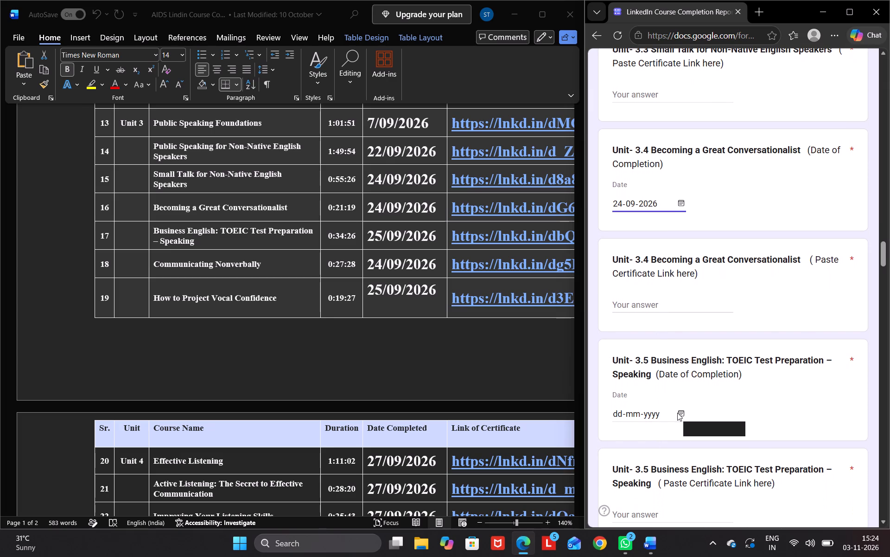
click(677, 413)
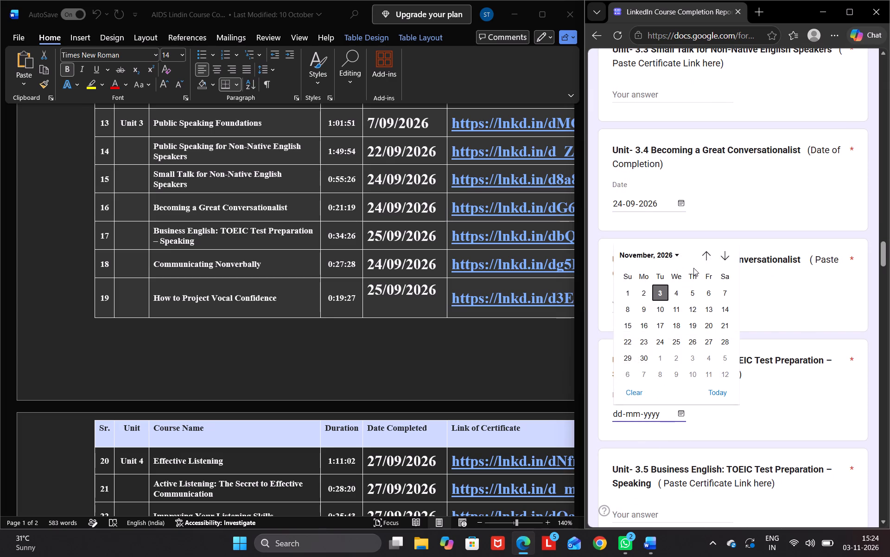
click(699, 252)
click(699, 252)
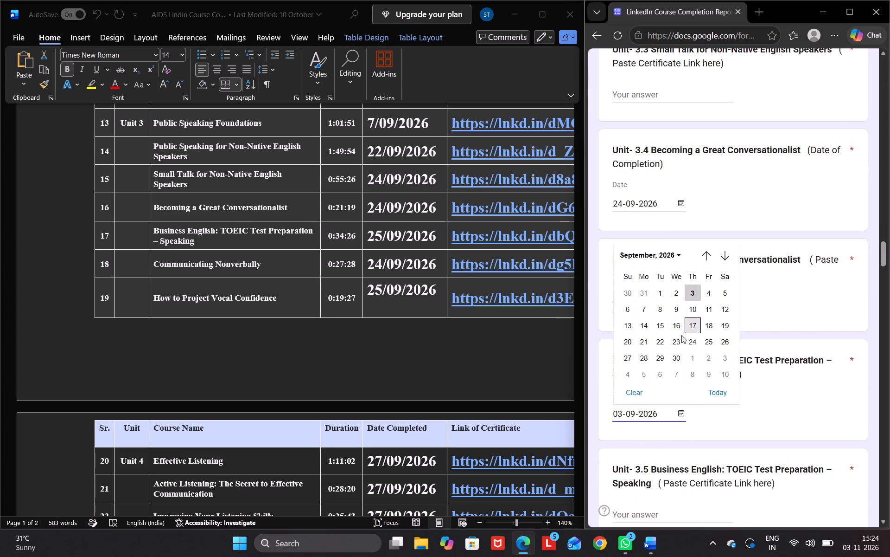
click(707, 339)
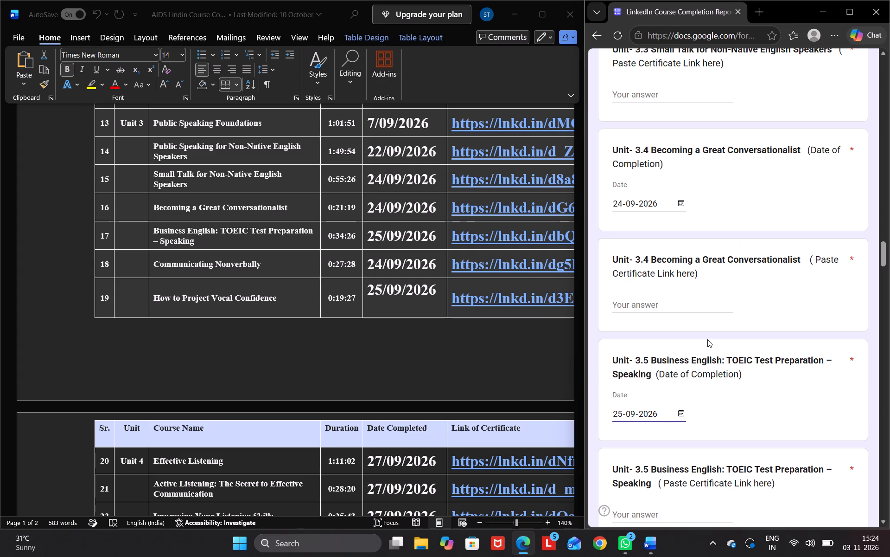
Set the Unit 3.6 Communicating Nonverbally date of completion to 24-09-2026, taken from the record's eighteenth course row.
scroll(677, 423, down, 5)
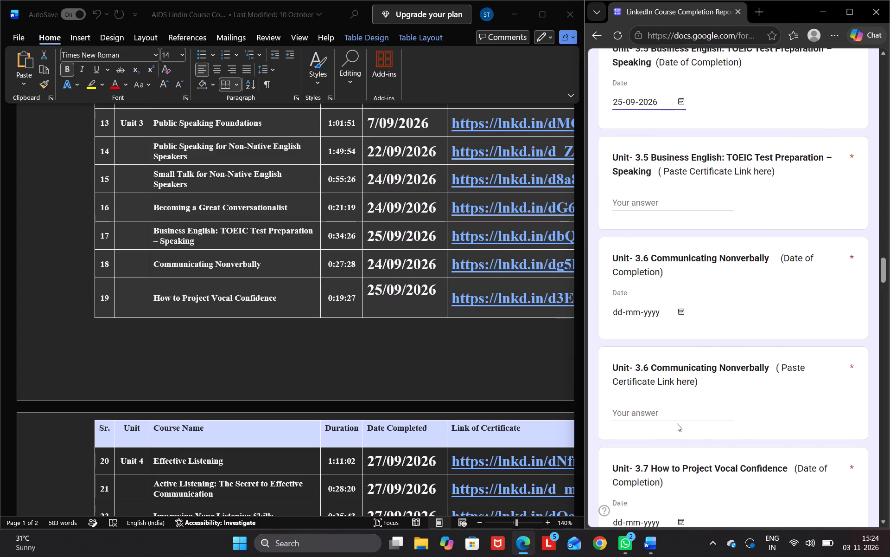
scroll(677, 423, down, 1)
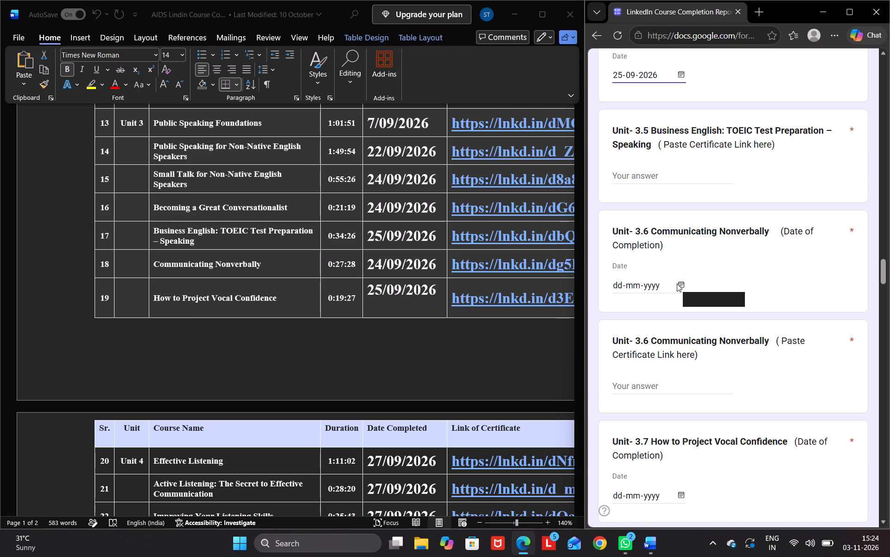
drag(677, 284, 709, 249)
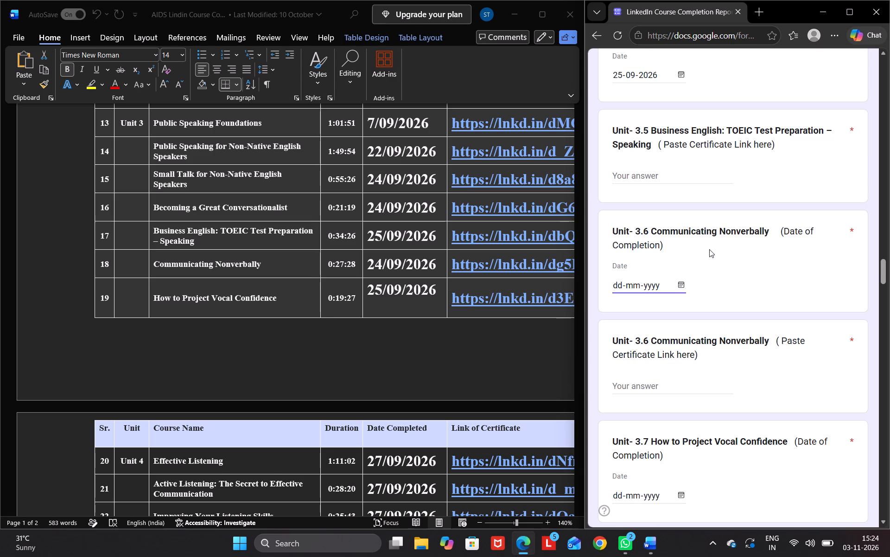
drag(709, 249, 713, 252)
click(678, 281)
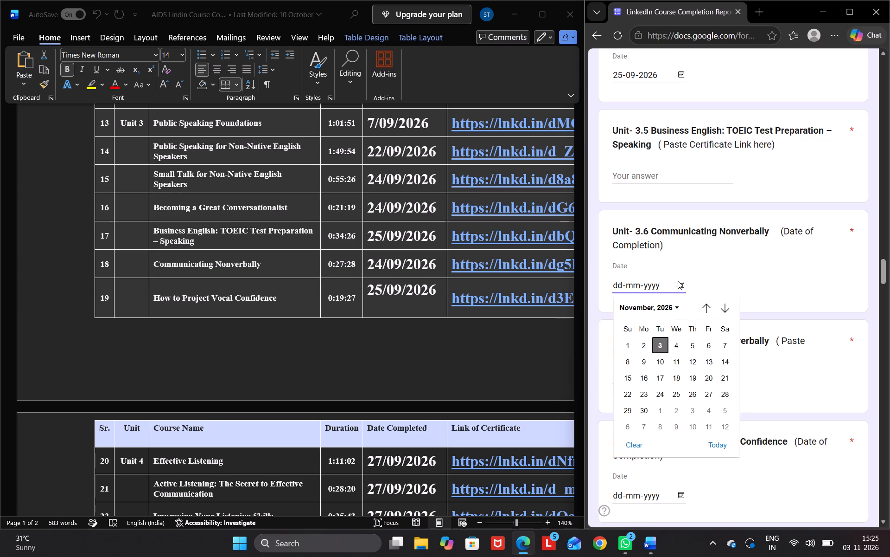
drag(706, 319, 706, 308)
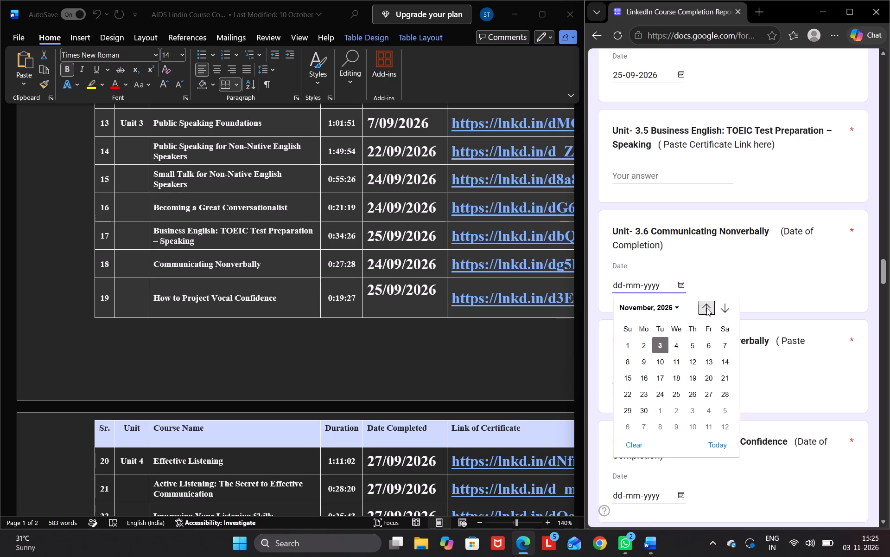
drag(706, 308, 706, 306)
click(706, 306)
click(706, 306)
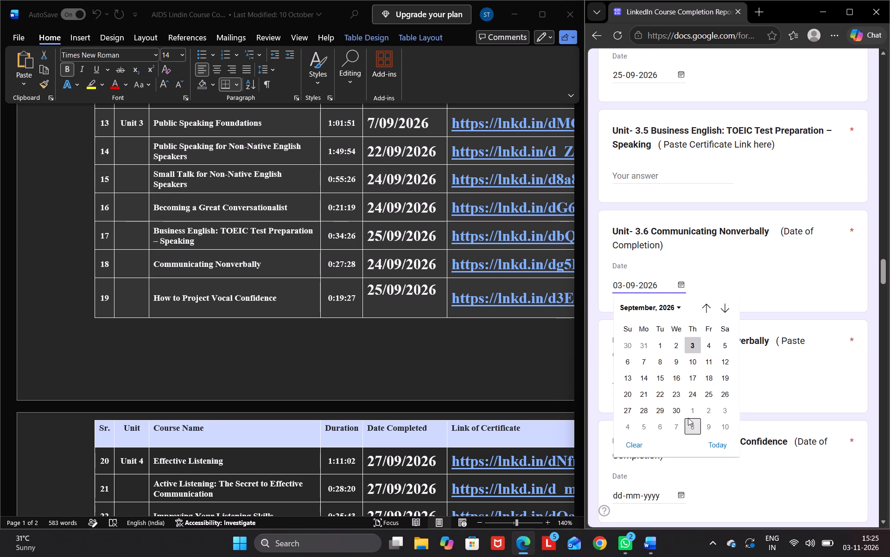
click(692, 399)
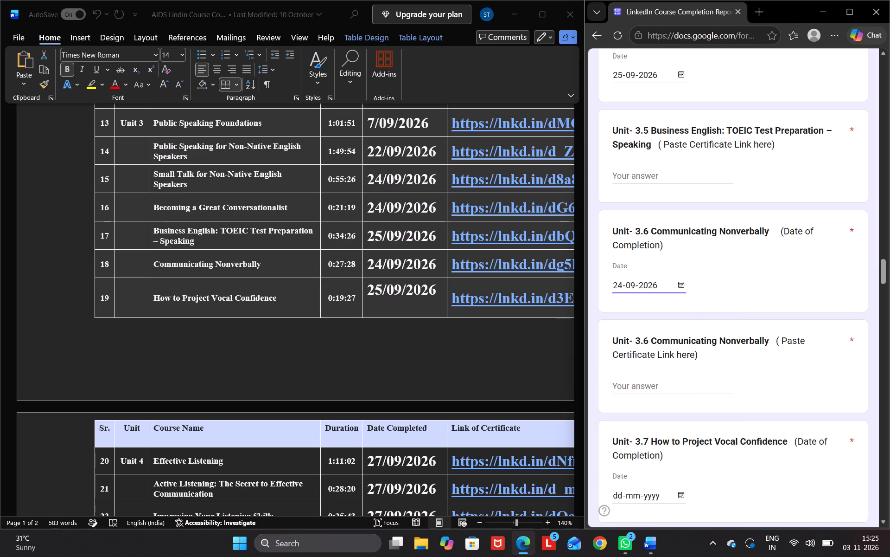
Set the Unit 3.7 How to Project Vocal Confidence date of completion to 25-09-2026, as given in the record's nineteenth course row.
scroll(629, 423, down, 2)
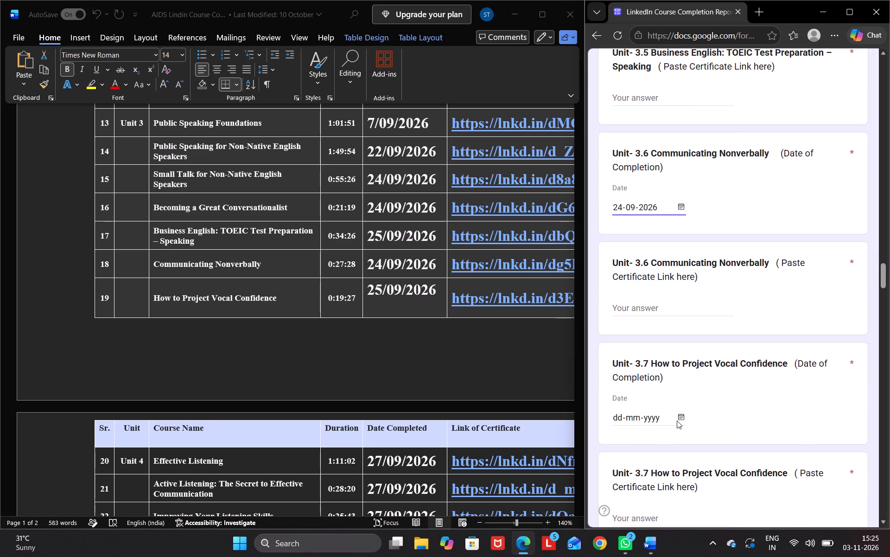
click(677, 420)
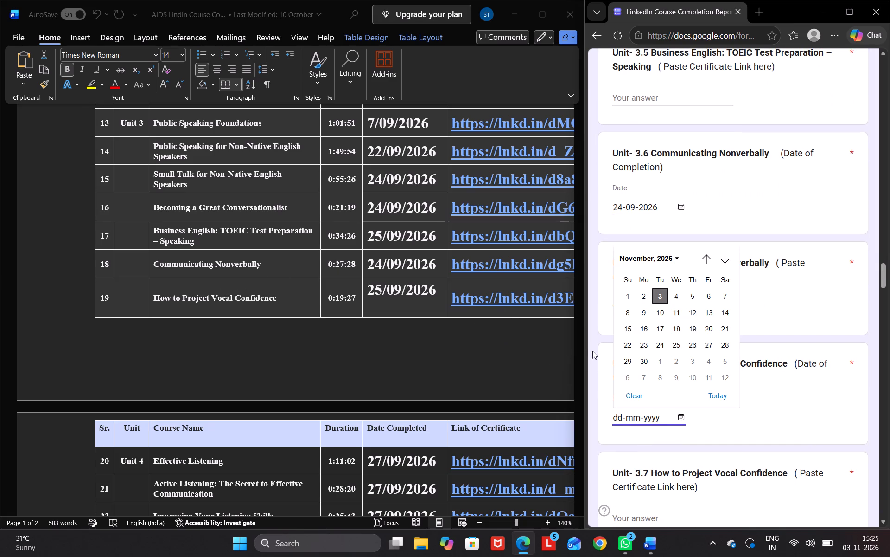
double_click(706, 260)
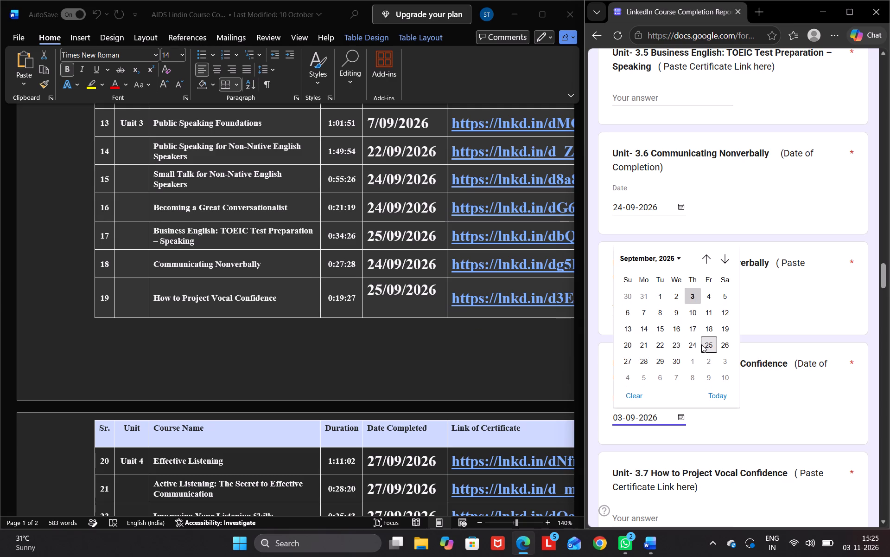
click(701, 344)
Set the Unit 4.1 Effective Listening date of completion to the September 2026 date in the record's twentieth course row.
scroll(652, 440, down, 3)
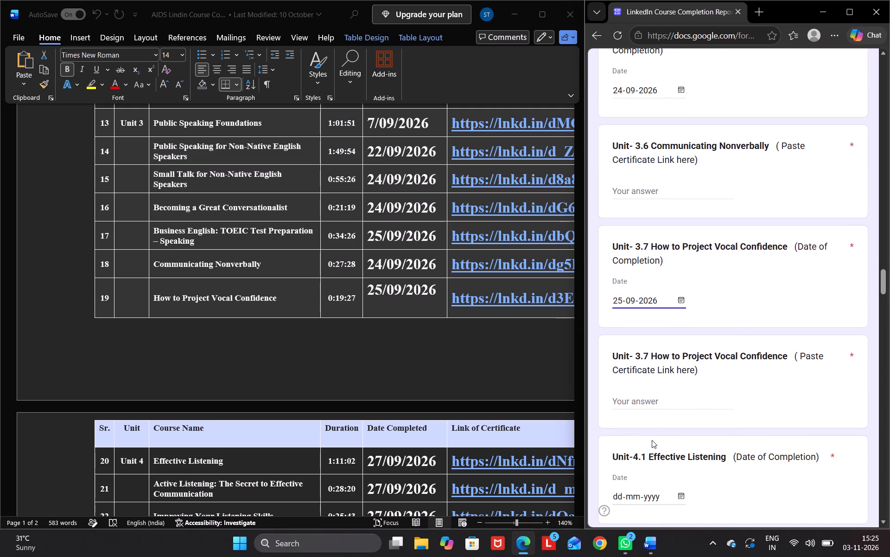
scroll(652, 440, down, 2)
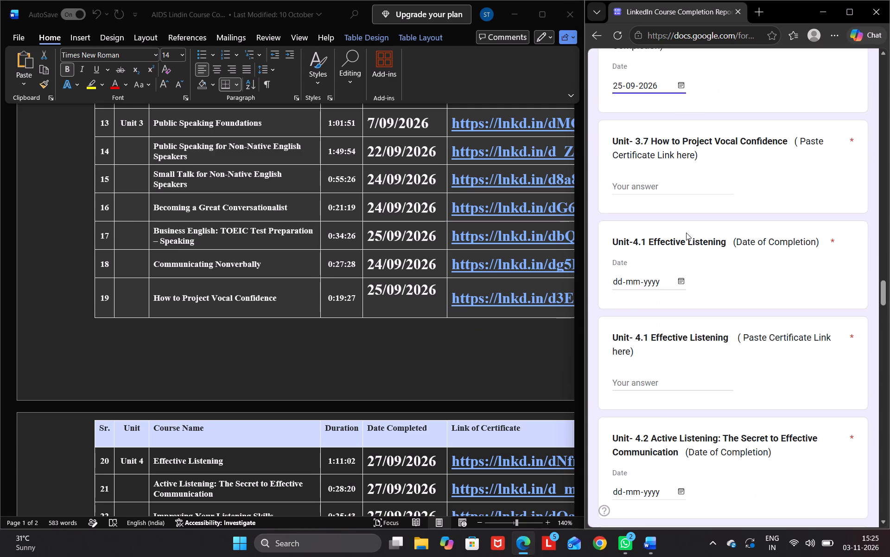
click(677, 279)
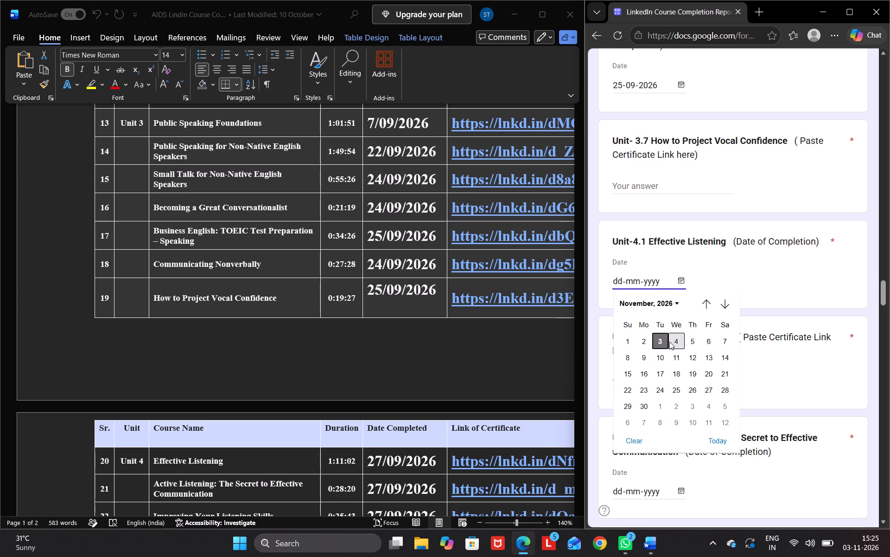
click(699, 304)
click(699, 304)
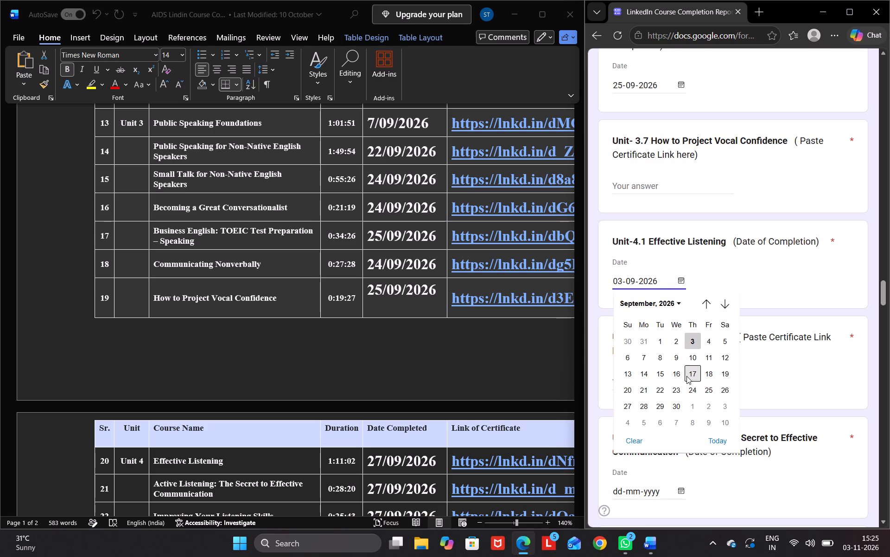
Pick 27-09-2026 as the Unit 4.1 Effective Listening date of completion.
click(626, 403)
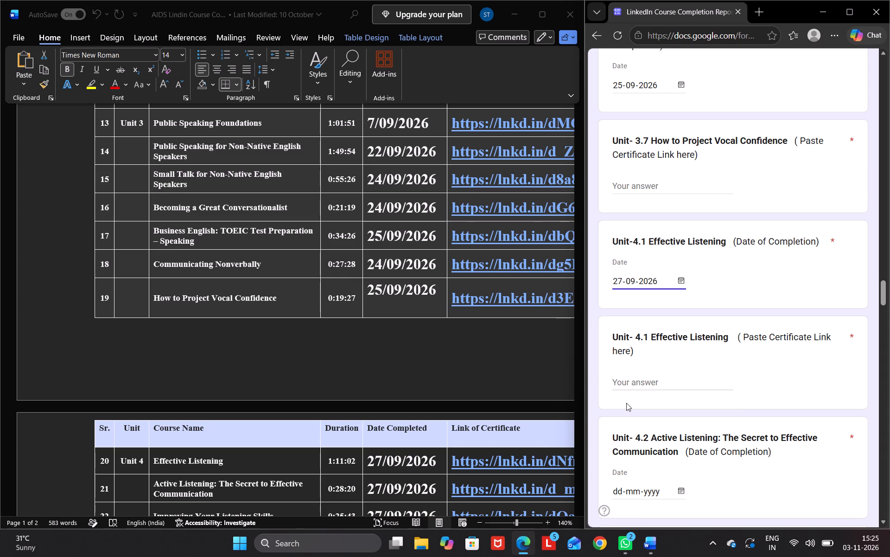
Set the Unit 4.2 Active Listening: The Secret to Effective Communication date of completion to 27-09-2026, matching the record's twenty-first course row.
scroll(647, 376, down, 1)
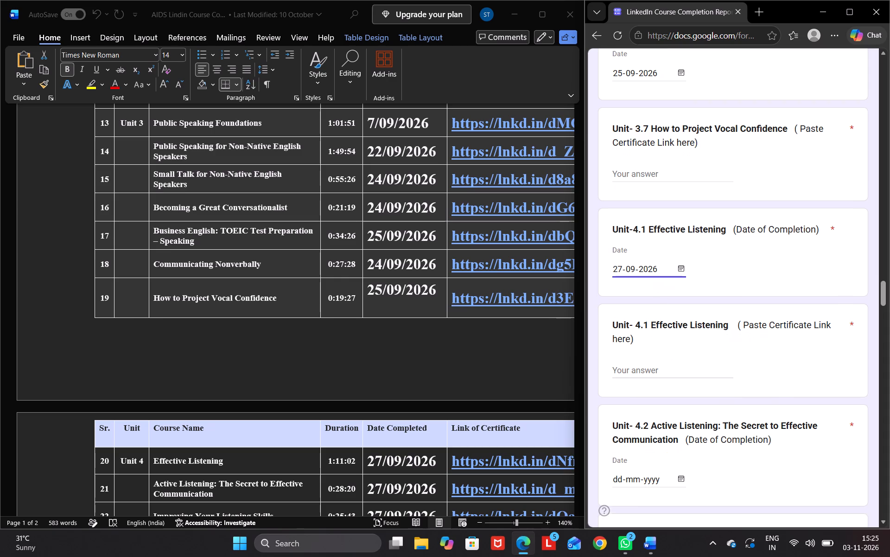
scroll(647, 376, down, 2)
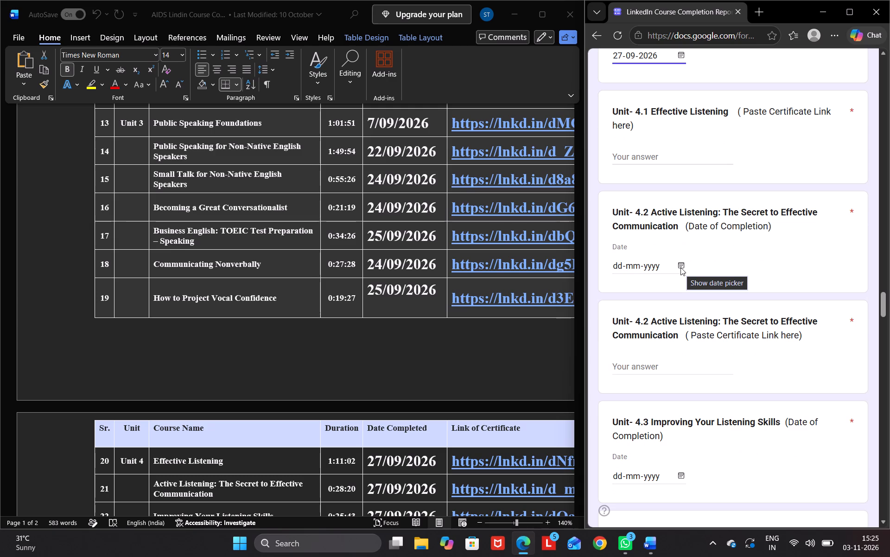
click(680, 267)
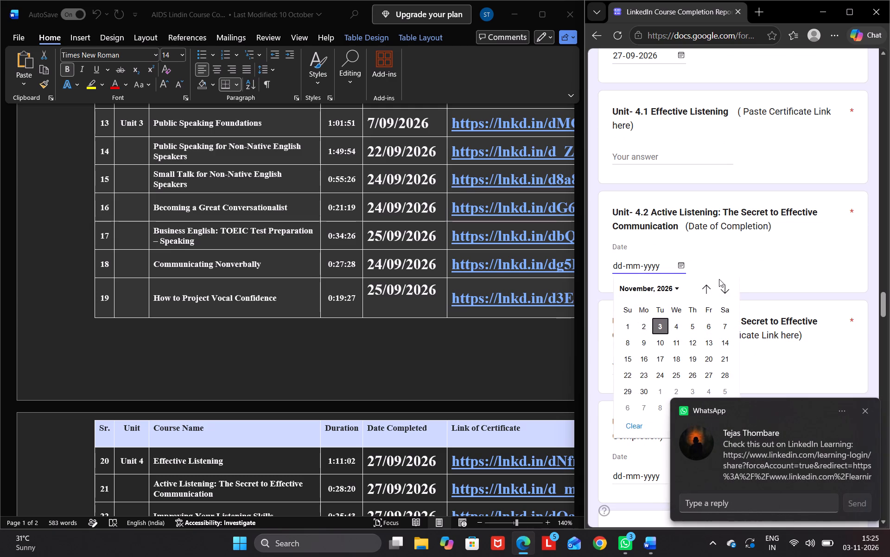
click(709, 289)
click(709, 289)
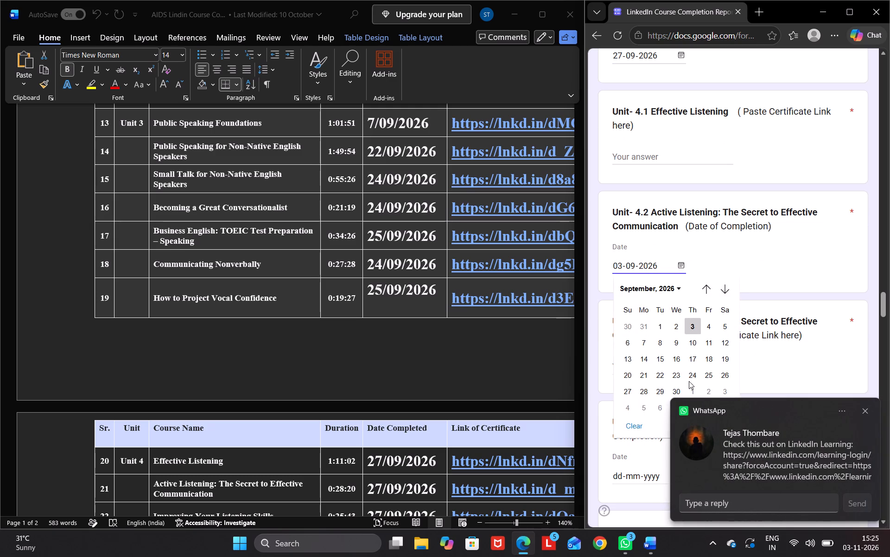
click(626, 393)
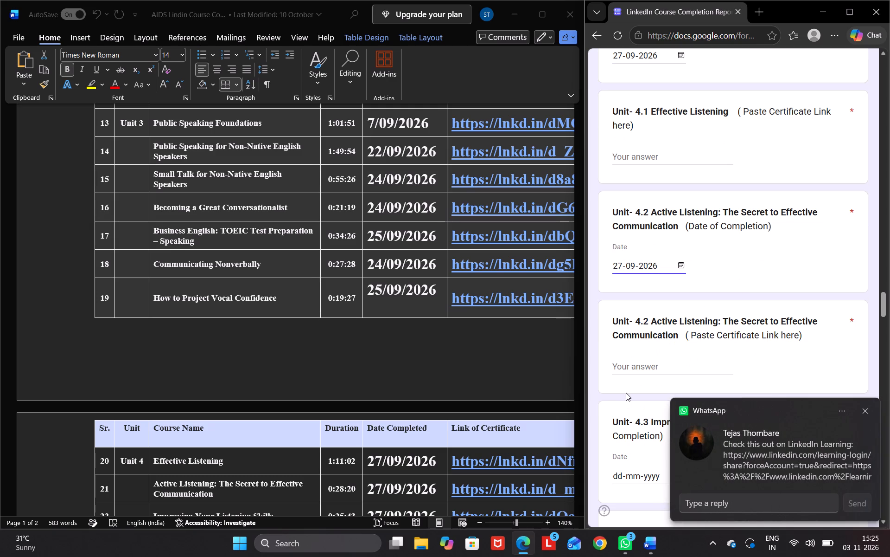
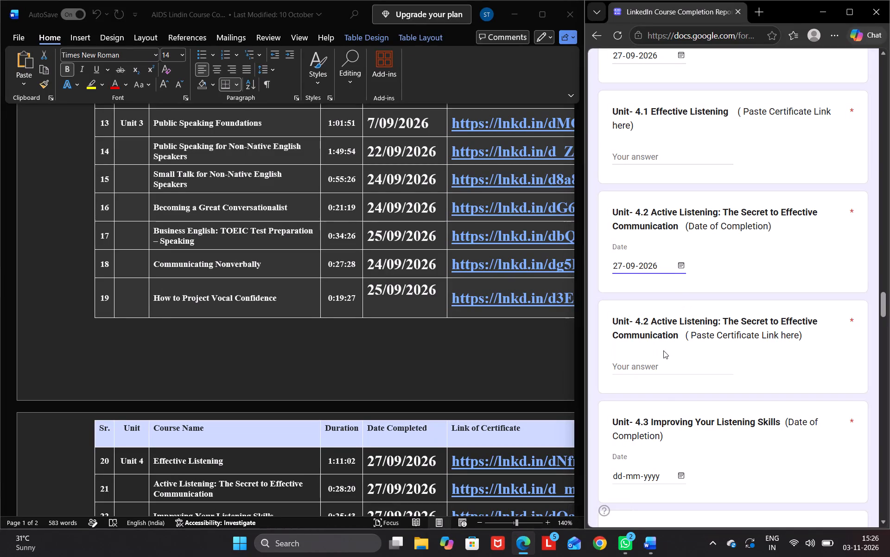
Open the Unit 4.3 Improving Your Listening Skills date of completion for entry and find the matching twenty-second course row in the record.
click(676, 469)
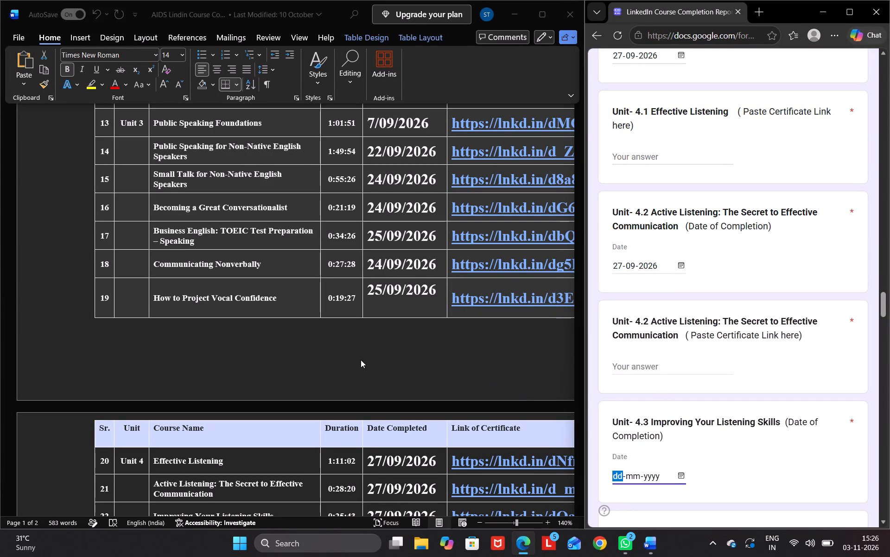
scroll(361, 360, down, 1)
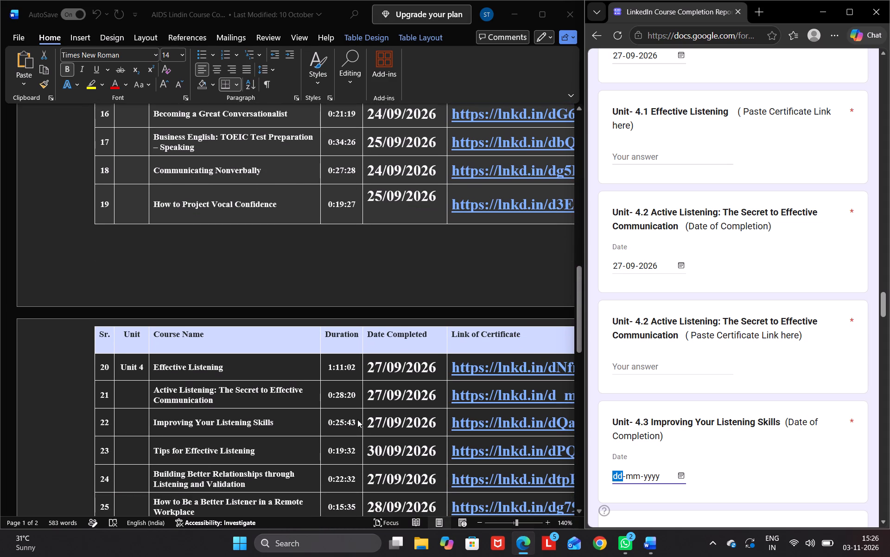
Set the Unit 4.3 Improving Your Listening Skills date of completion to 27-09-2026, matching the record's row 22.
drag(672, 474, 680, 475)
click(680, 475)
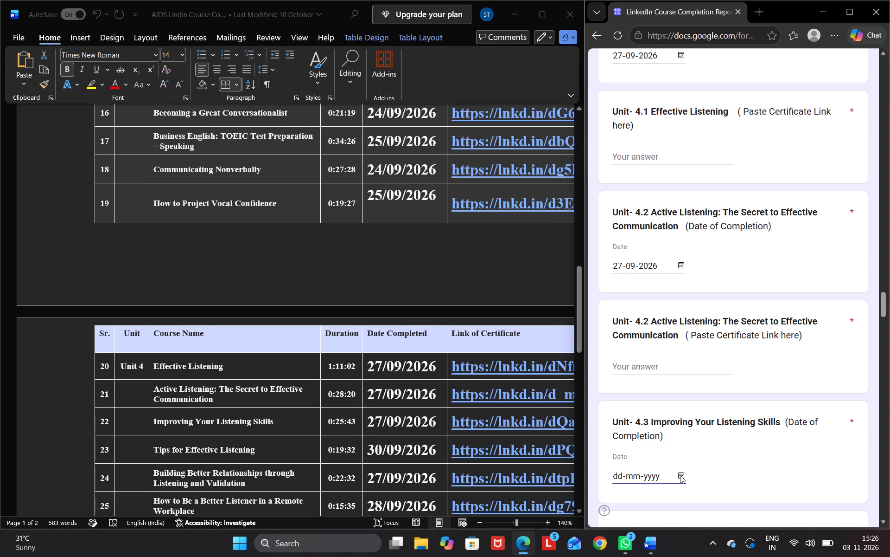
double_click(705, 318)
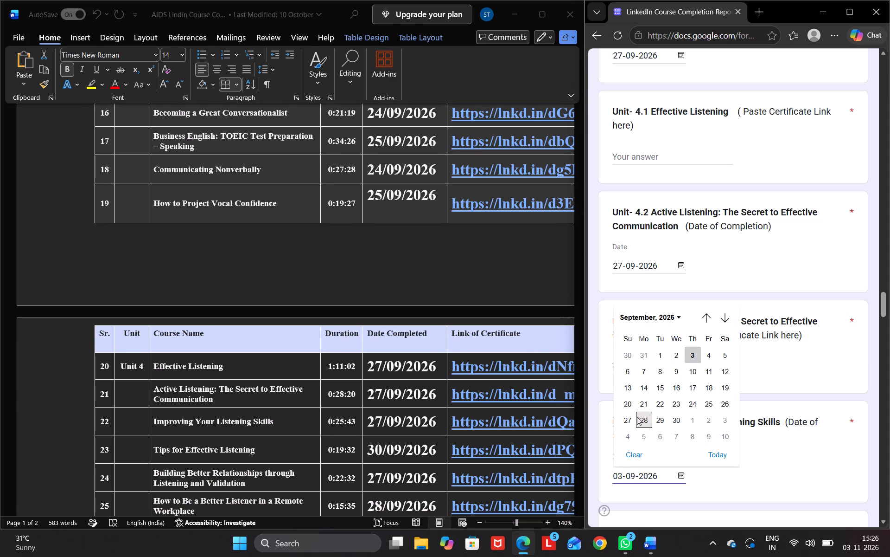
click(632, 415)
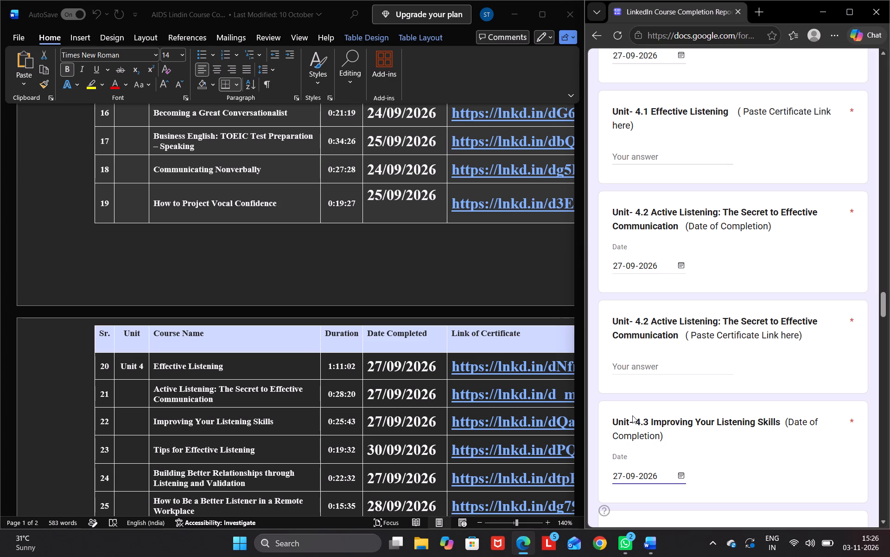
Set the Unit 4.4 Tips for Effective Listening date of completion to 30-09-2026, as given in the record's row 23.
scroll(632, 415, down, 3)
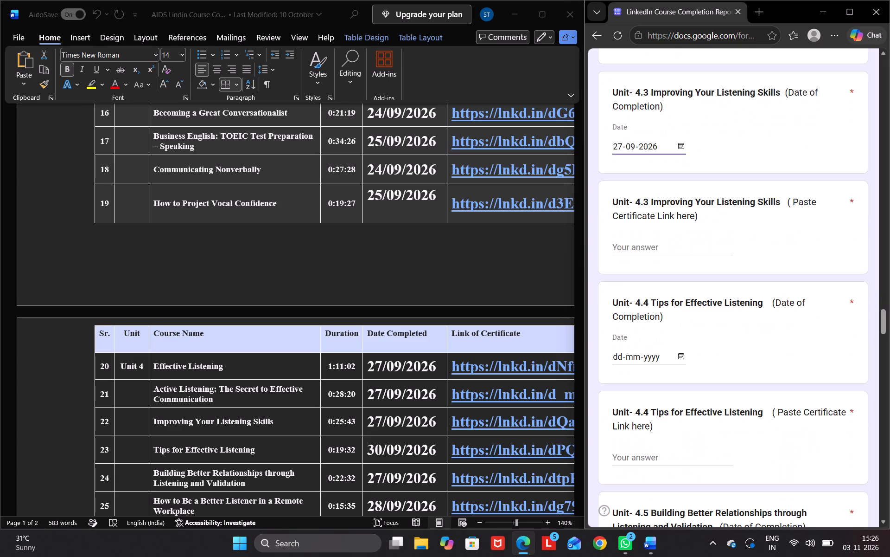
click(683, 359)
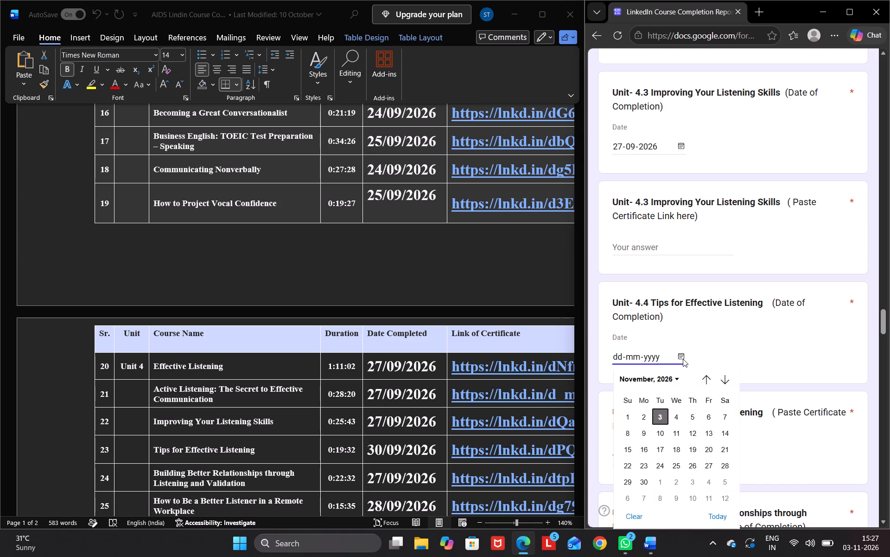
click(711, 382)
click(711, 382)
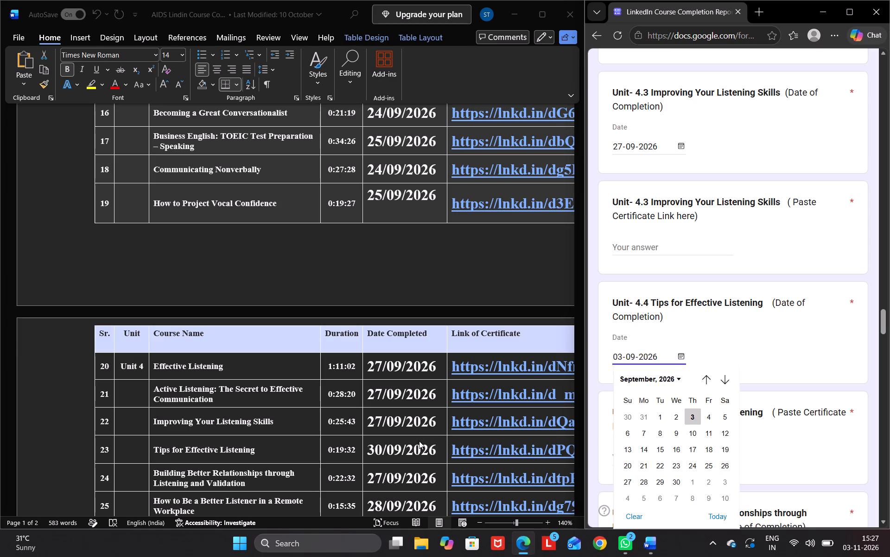
click(674, 477)
Set the Unit 4.5 Building Better Relationships through Listening and Validation date of completion to 27-09-2026, taken from the record's row 24.
scroll(674, 477, down, 3)
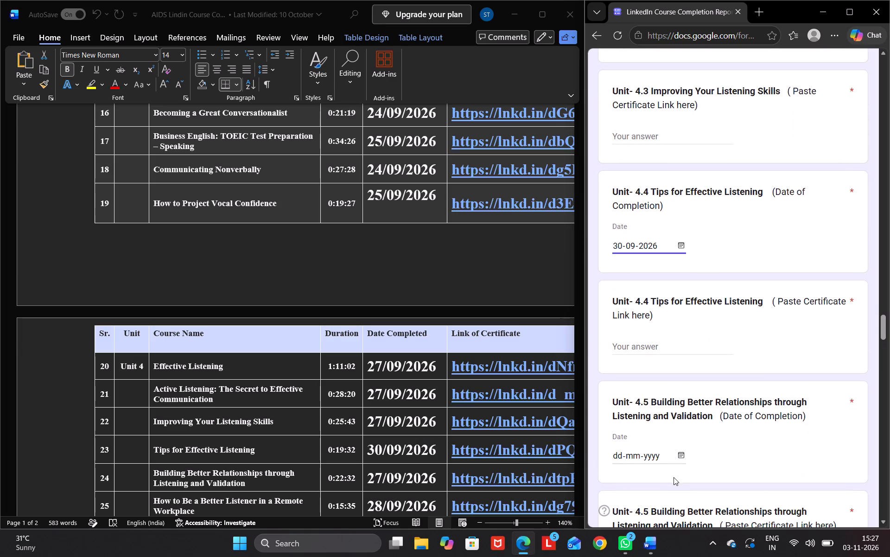
click(684, 454)
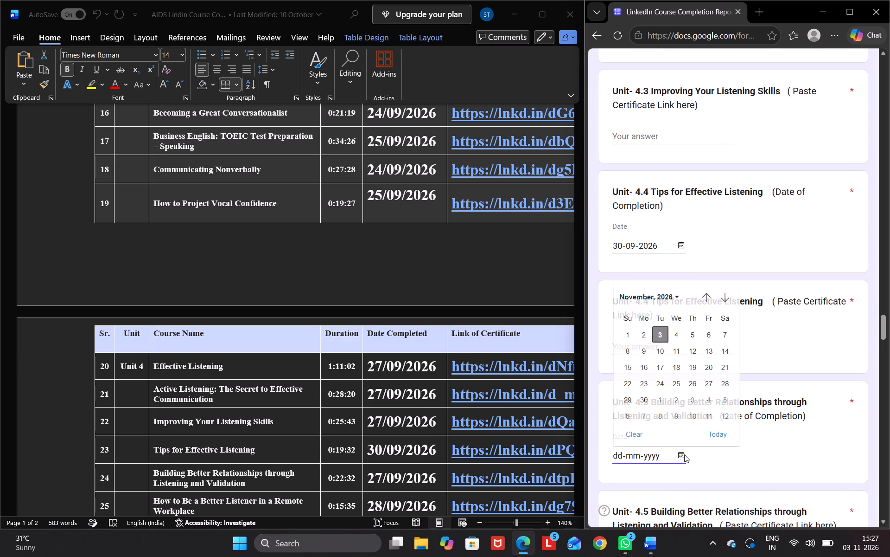
click(710, 297)
click(710, 297)
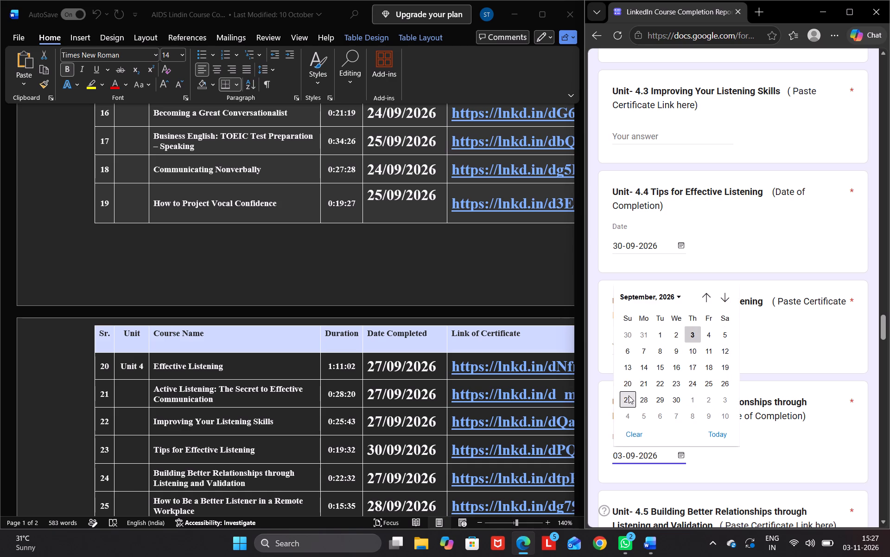
click(629, 395)
Set the Unit 4.6 How to Be a Better Listener in a Remote Workplace date of completion to 28-09-2026, matching the record's row 25.
scroll(630, 445, down, 1)
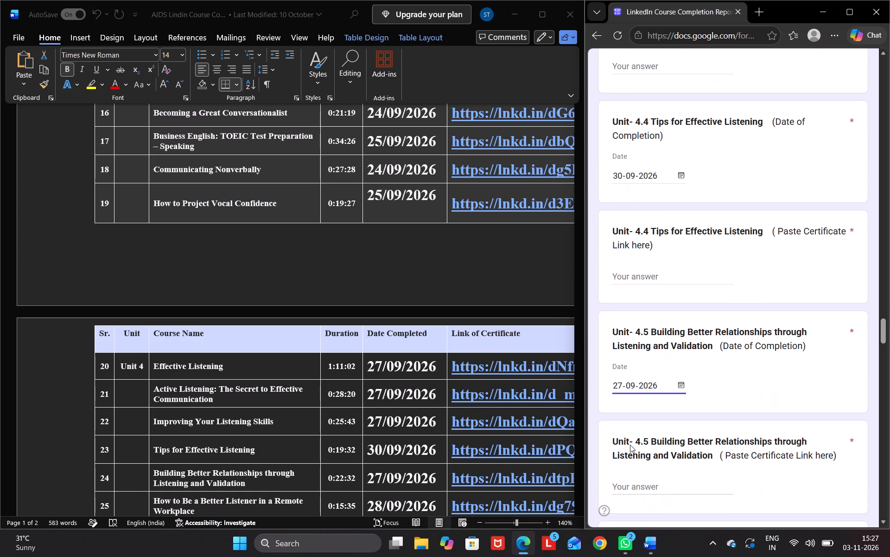
scroll(630, 445, down, 1)
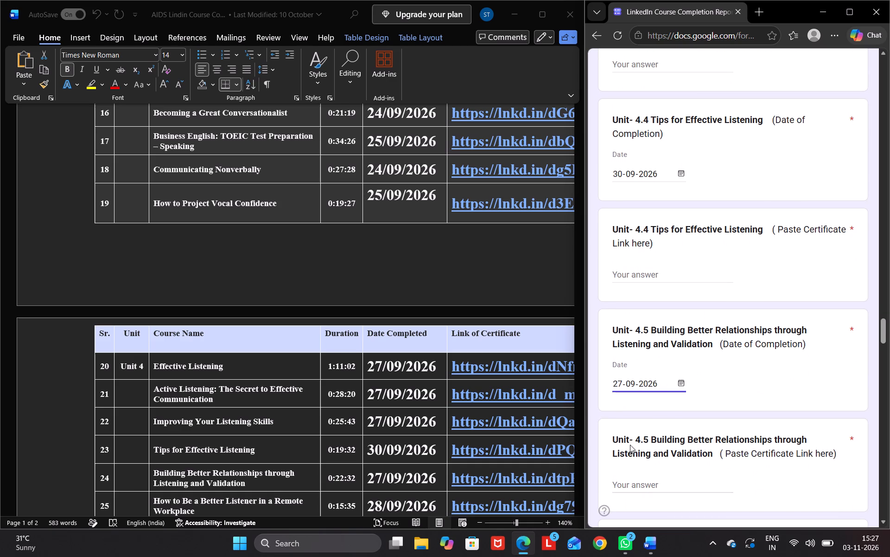
scroll(630, 445, down, 2)
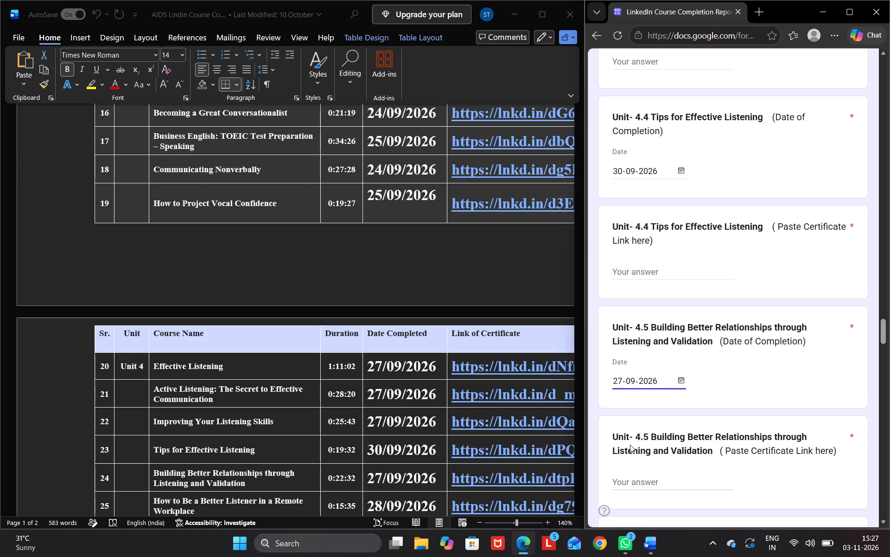
scroll(630, 445, down, 1)
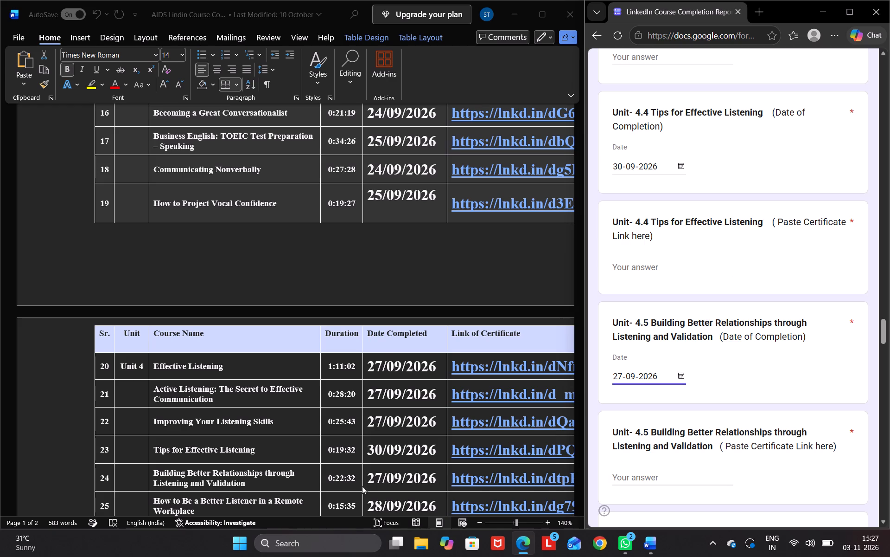
scroll(359, 485, down, 1)
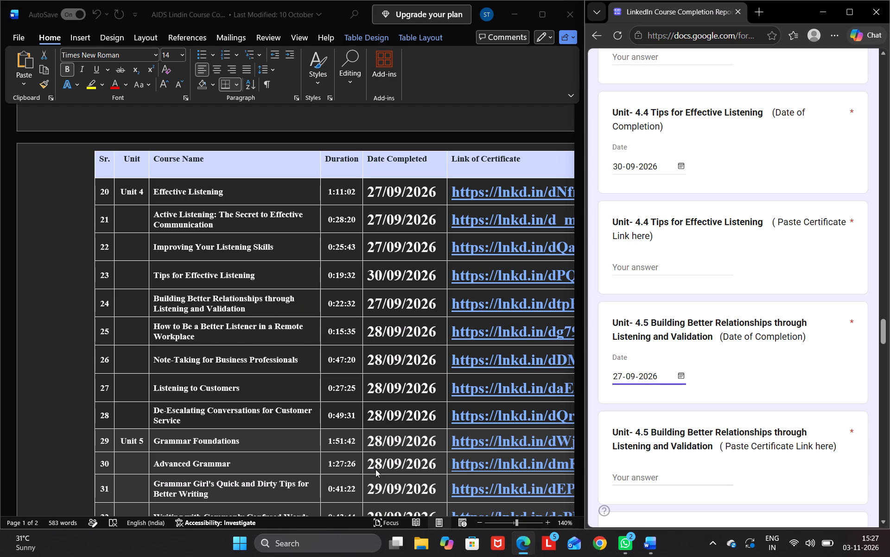
scroll(661, 414, down, 2)
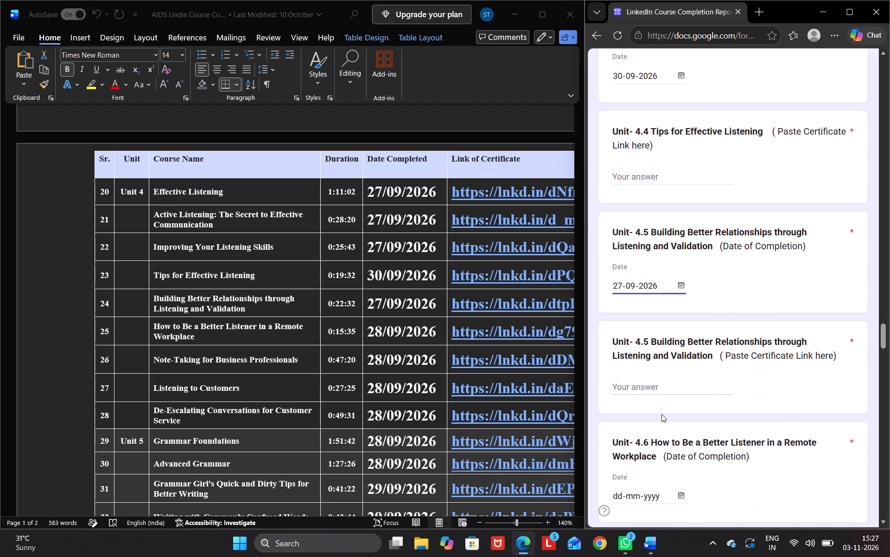
scroll(661, 414, down, 2)
click(680, 454)
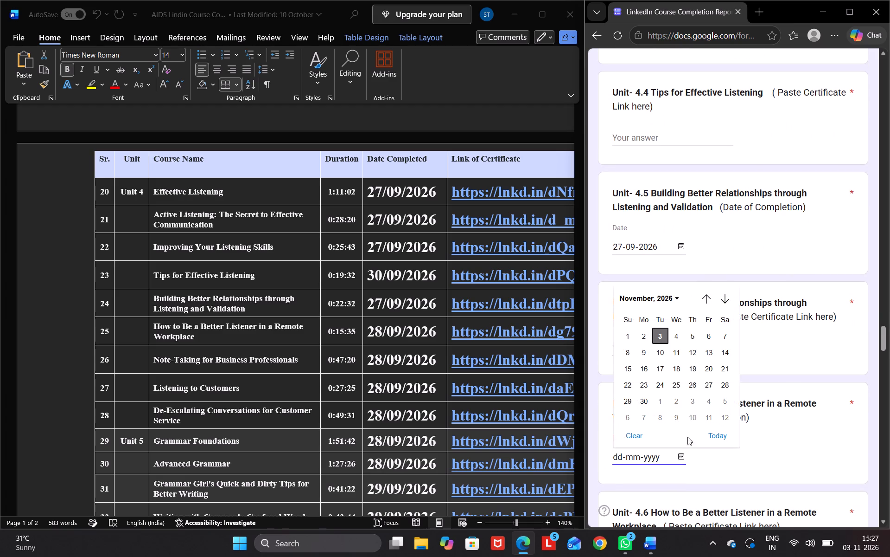
click(698, 298)
click(700, 298)
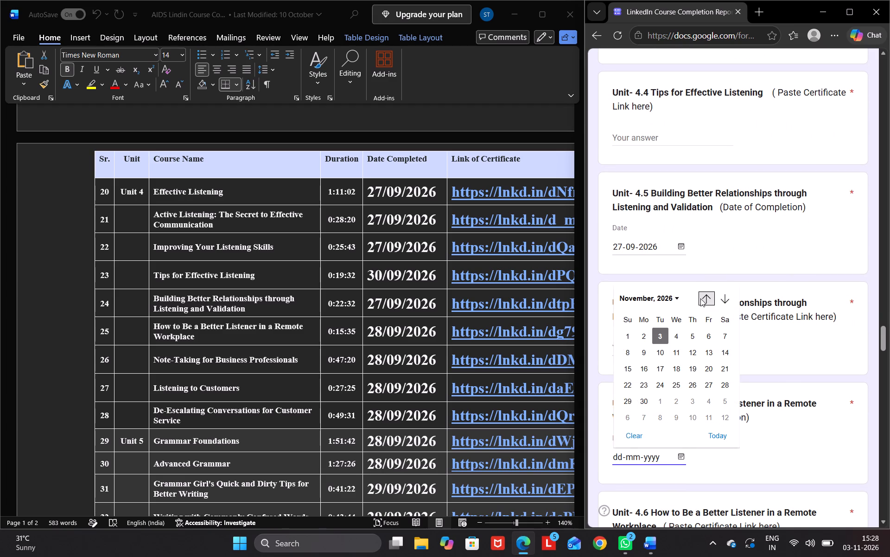
click(700, 298)
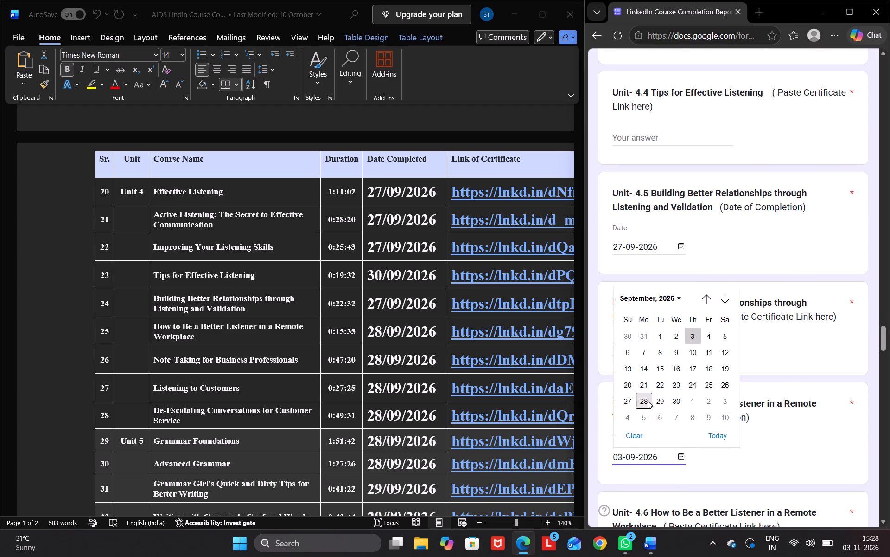
click(648, 401)
Set the Unit 4.7 Note-Taking for Business Professionals date of completion to 28-09-2026, as given in the record's row 26.
scroll(663, 440, down, 3)
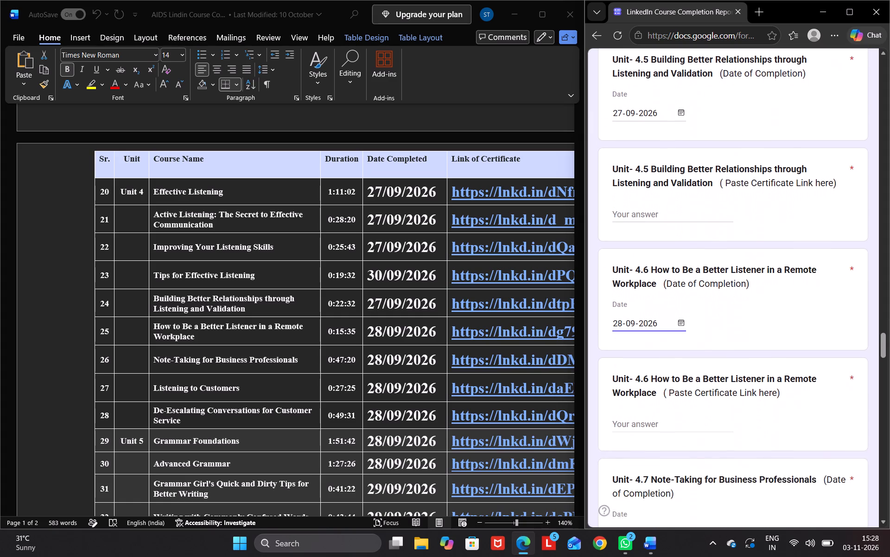
scroll(663, 440, down, 2)
click(680, 468)
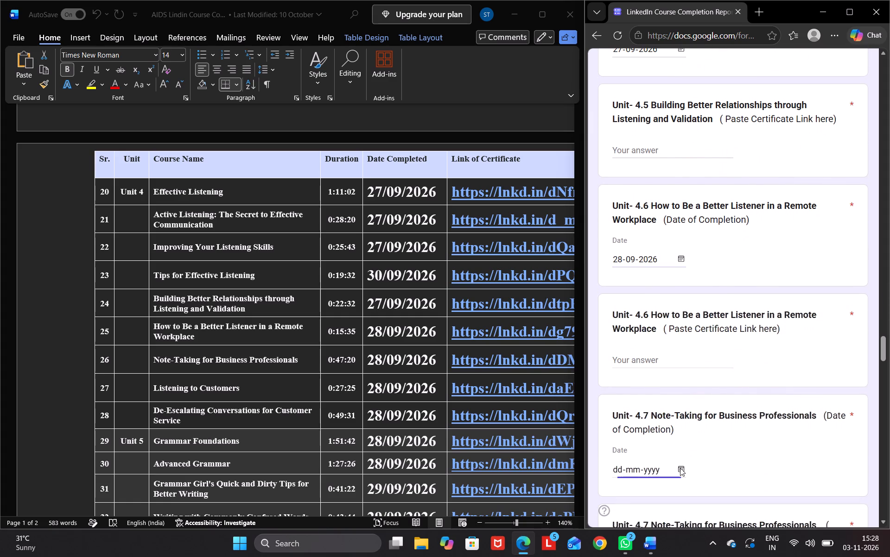
click(708, 314)
click(708, 314)
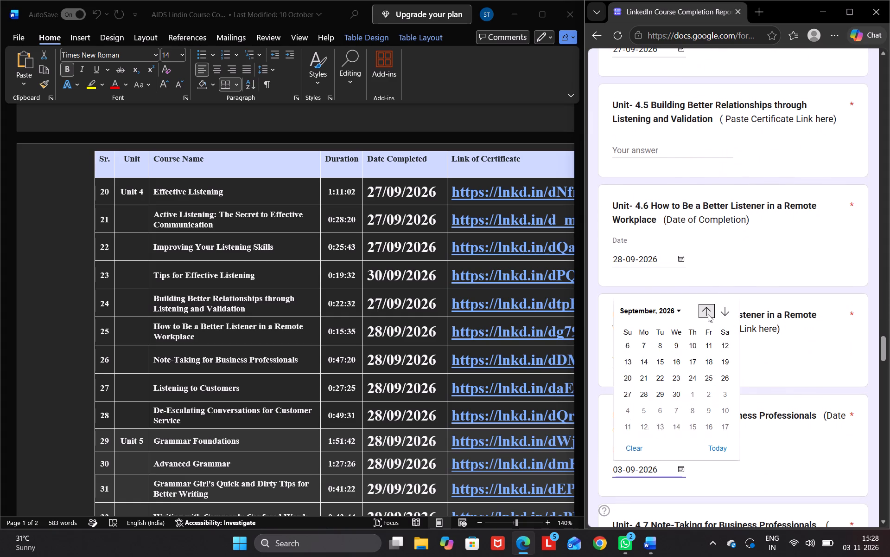
click(644, 410)
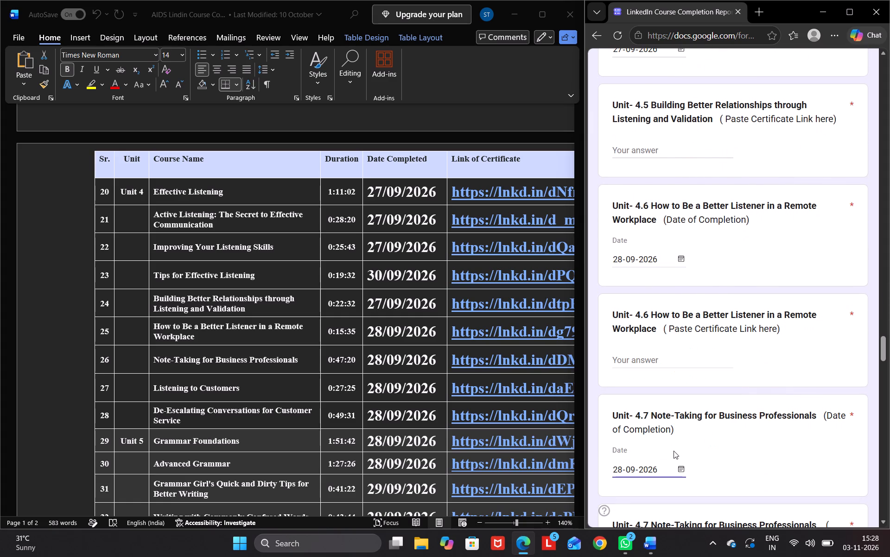
Set the Unit 4.8 Listening to Customers date of completion to 28-09-2026, taken from the record's row 27.
scroll(674, 451, down, 4)
click(679, 405)
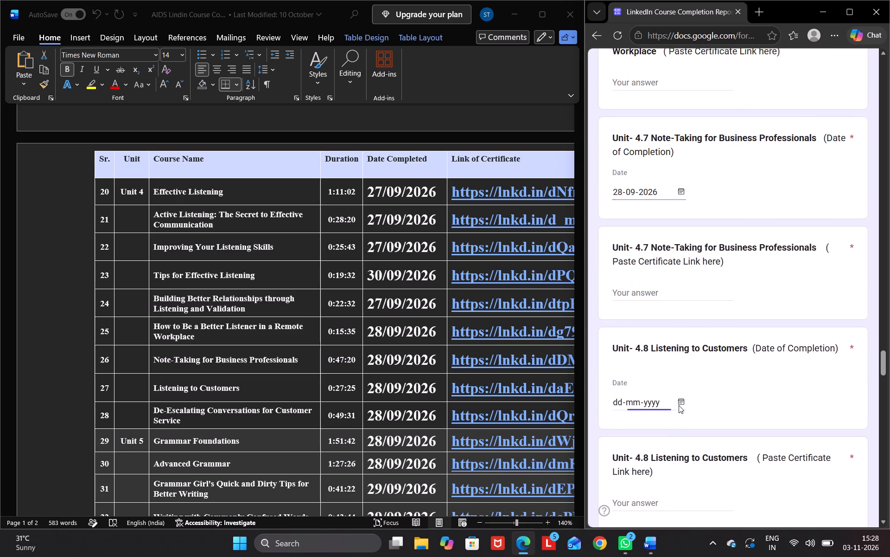
click(702, 235)
click(710, 248)
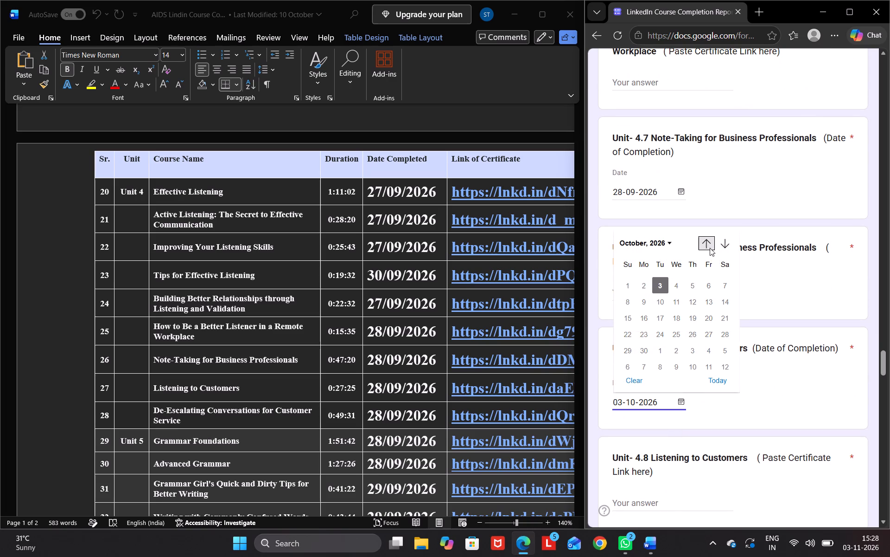
click(710, 248)
drag(661, 348, 658, 348)
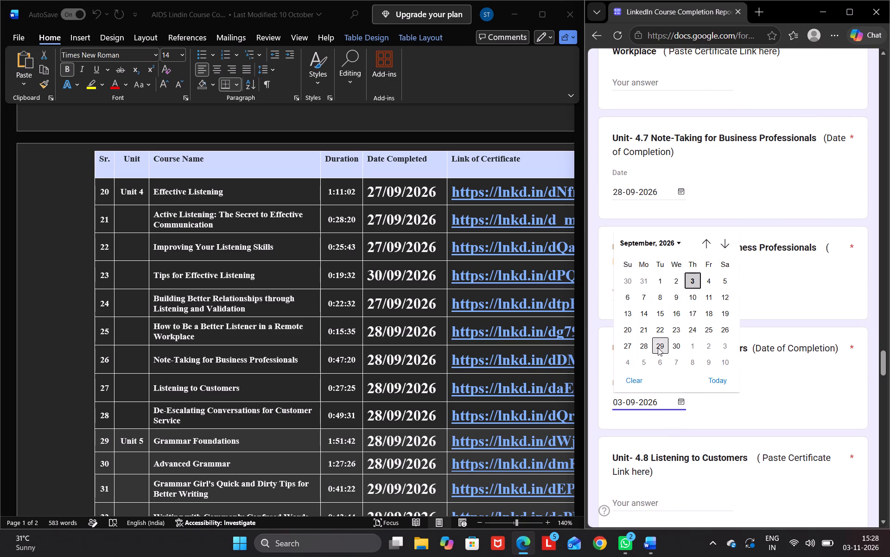
drag(658, 348, 643, 343)
click(643, 343)
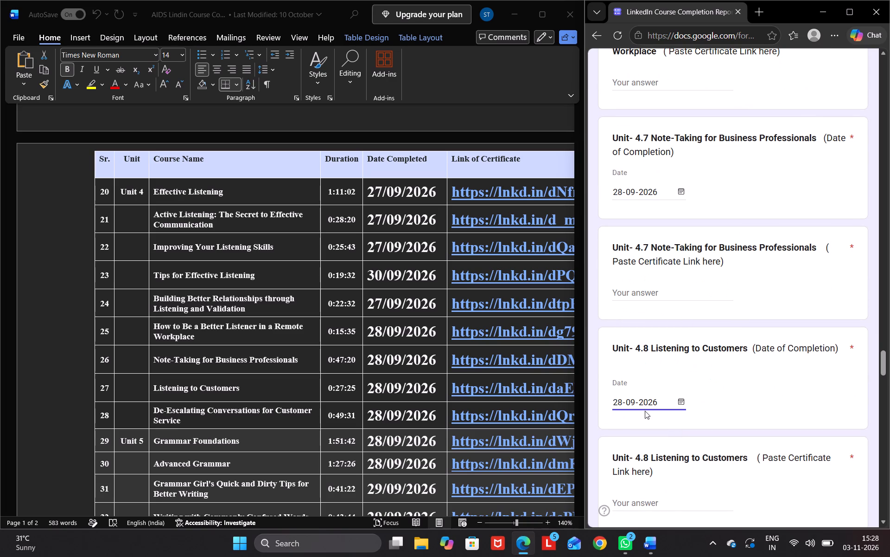
Set the Unit 4.9 De-Escalating Conversations for Customer Service date of completion to 28-09-2026, matching the record's row 28.
scroll(645, 411, down, 3)
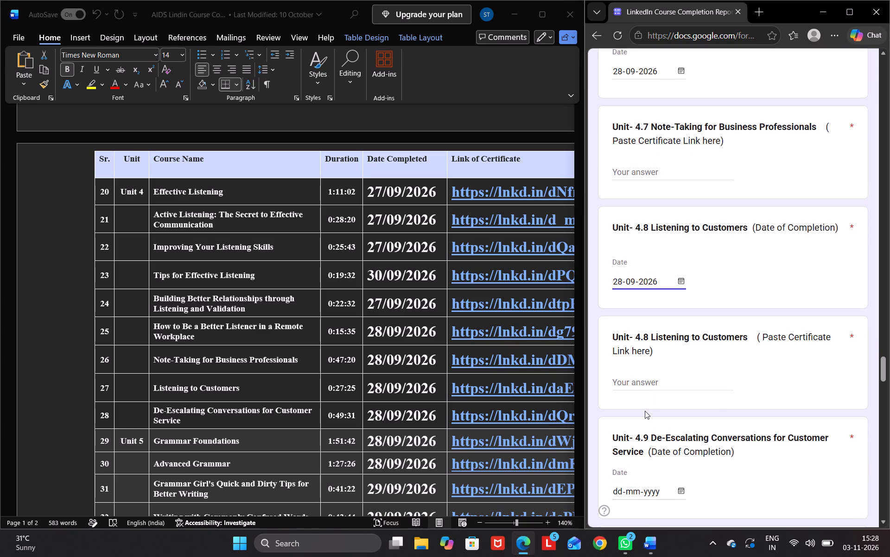
scroll(645, 411, down, 1)
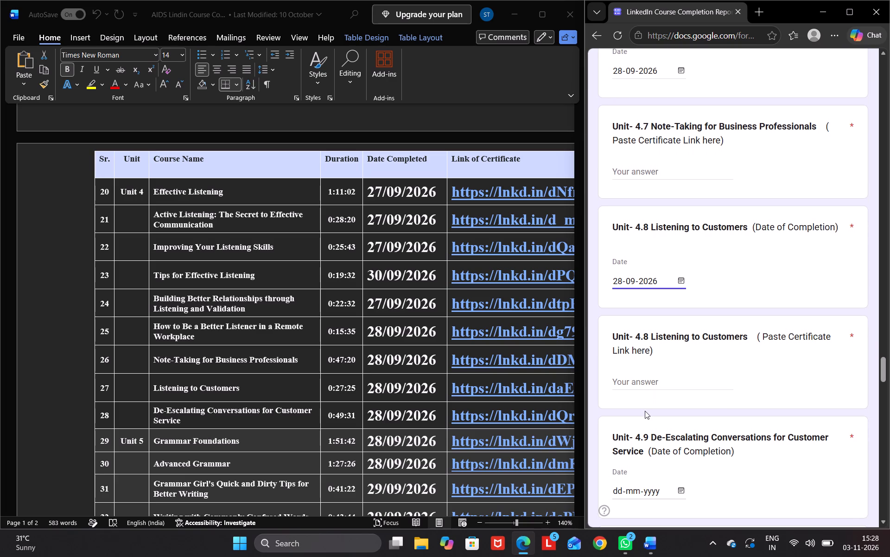
scroll(645, 411, down, 2)
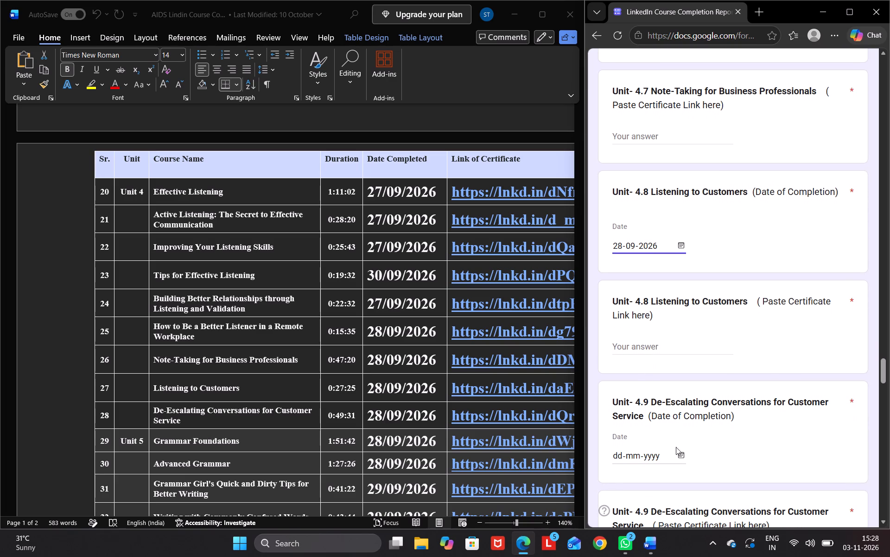
click(678, 455)
double_click(703, 300)
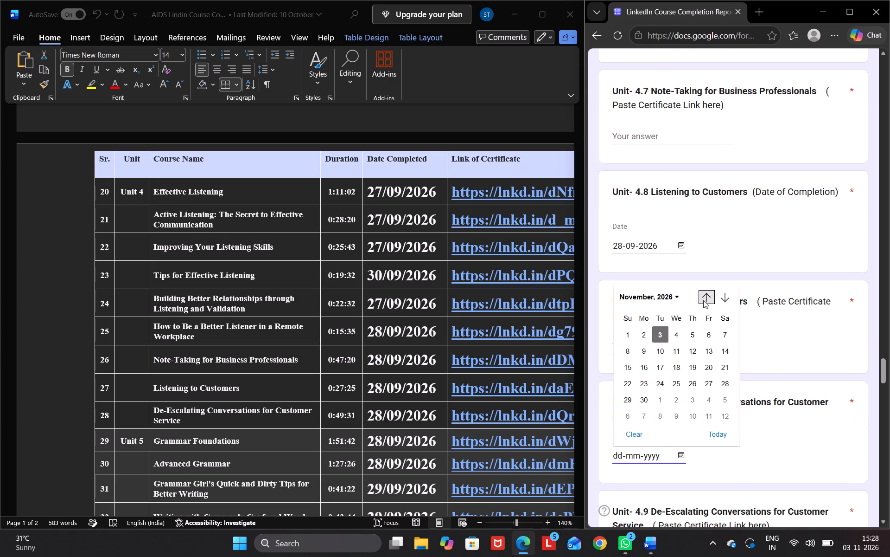
click(643, 403)
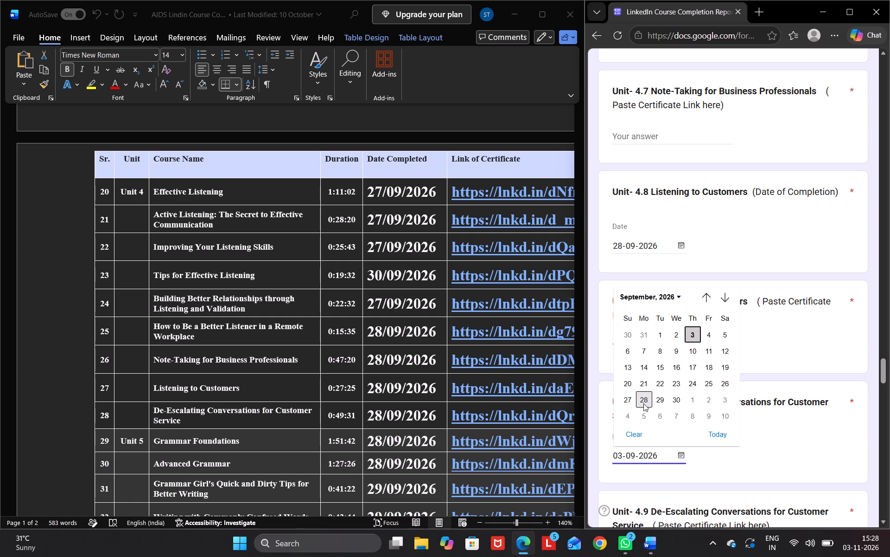
Set the Unit 5.1 Grammar Foundations date of completion to 28-09-2026, matching the record's row 29.
scroll(646, 428, down, 2)
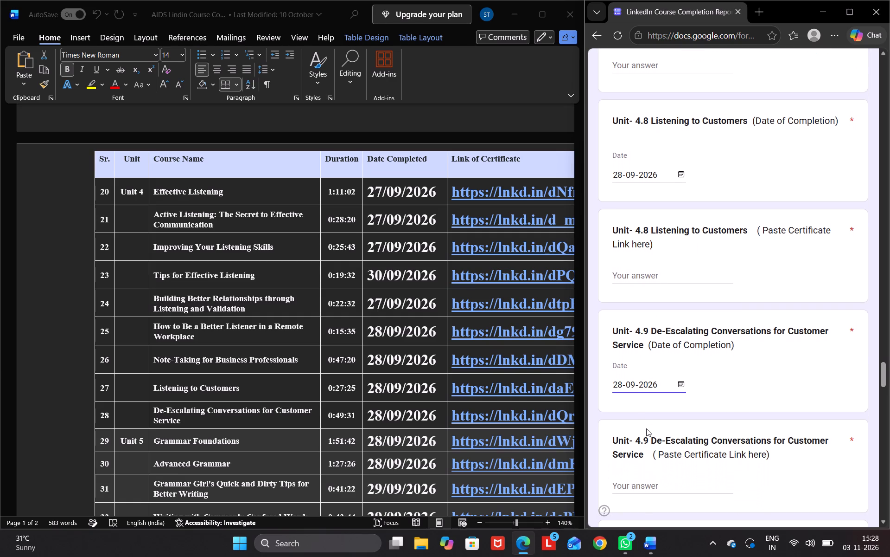
scroll(646, 428, down, 1)
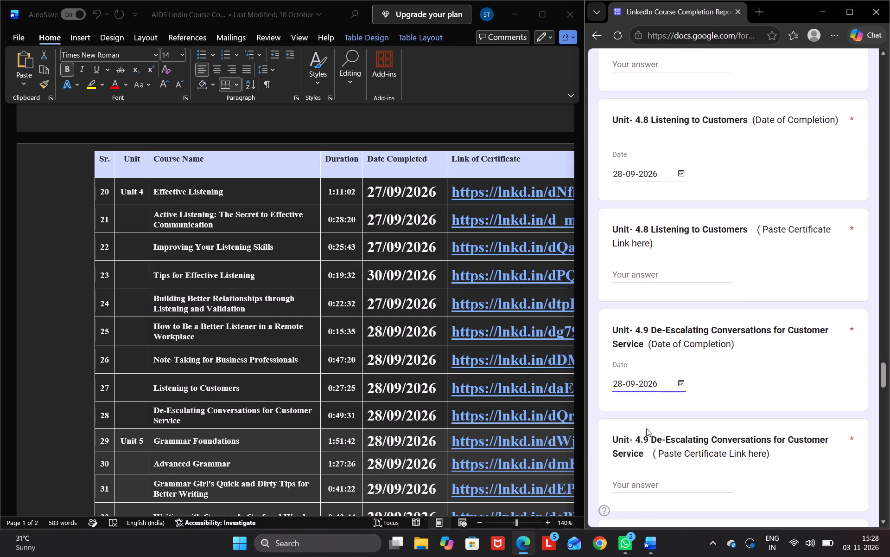
scroll(646, 428, down, 2)
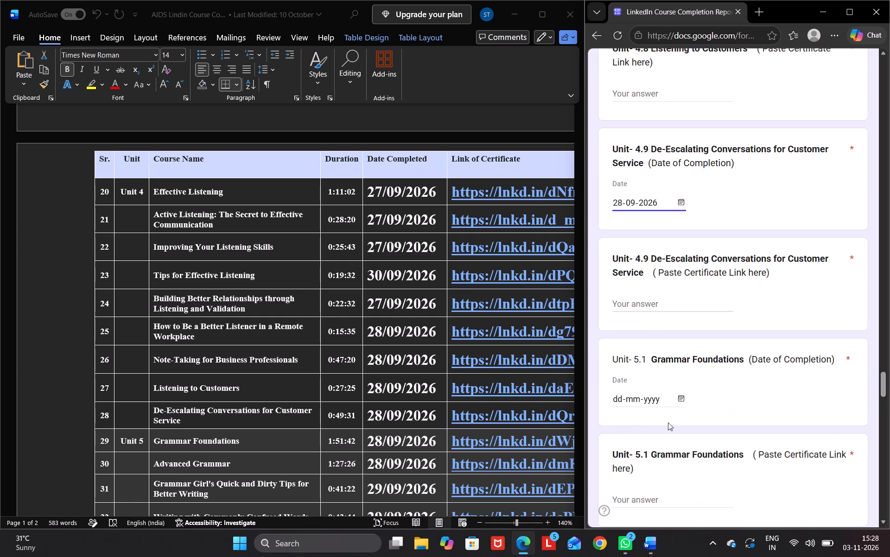
click(675, 395)
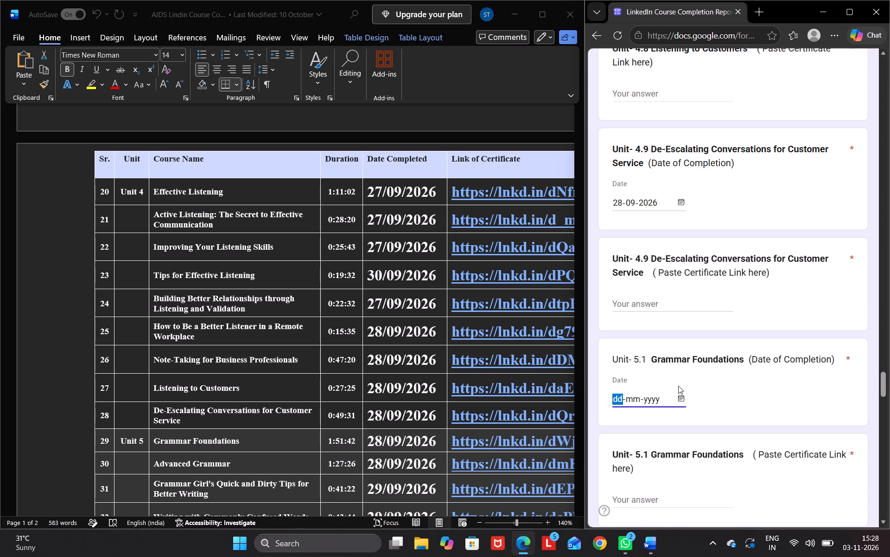
click(680, 401)
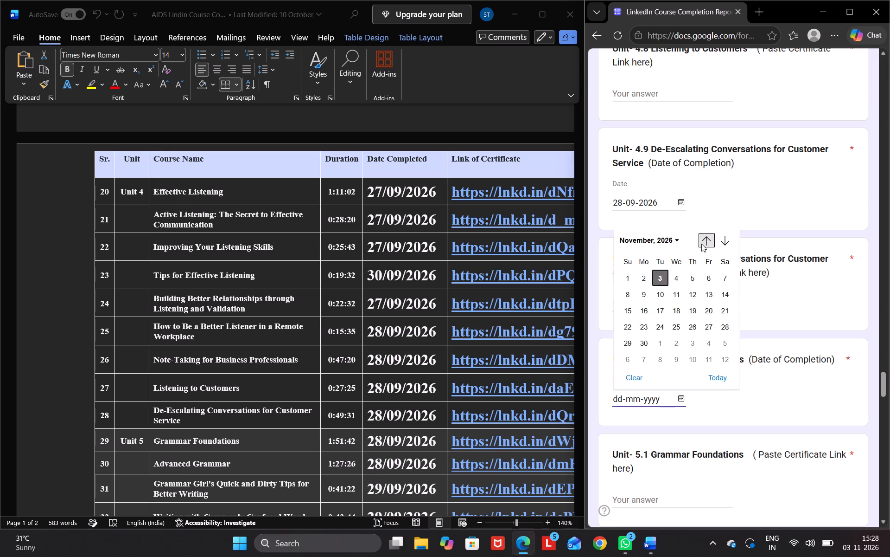
click(701, 245)
click(701, 245)
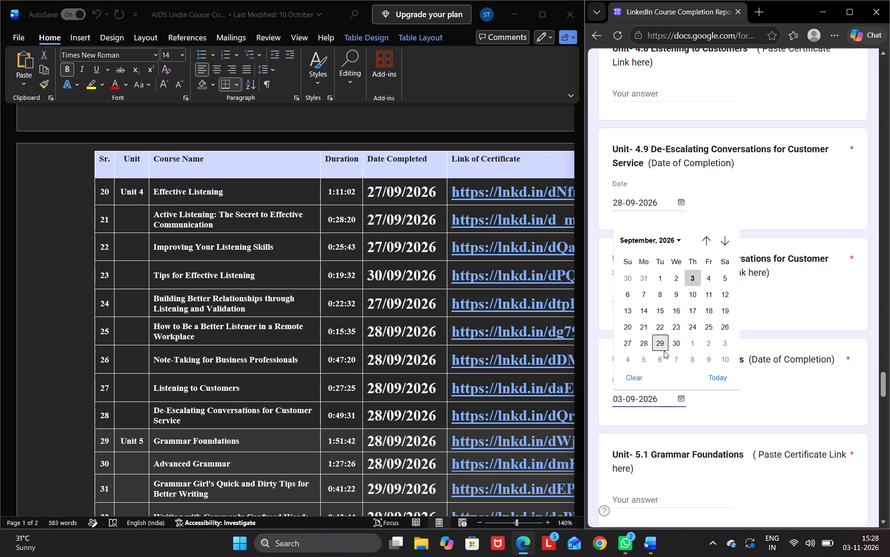
click(649, 342)
Set the Unit 5.2 Advanced Grammar date of completion to 28-09-2026, as given in the record's row 30.
scroll(632, 436, down, 1)
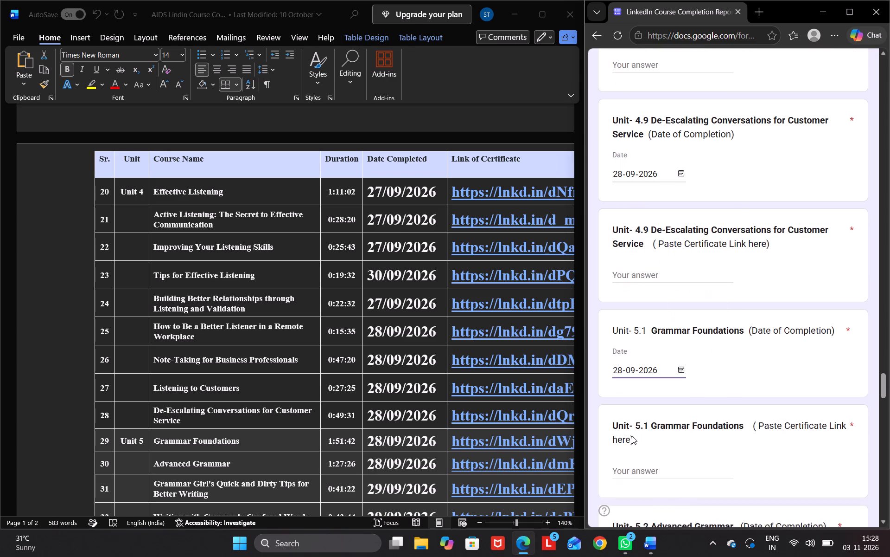
scroll(632, 436, down, 1)
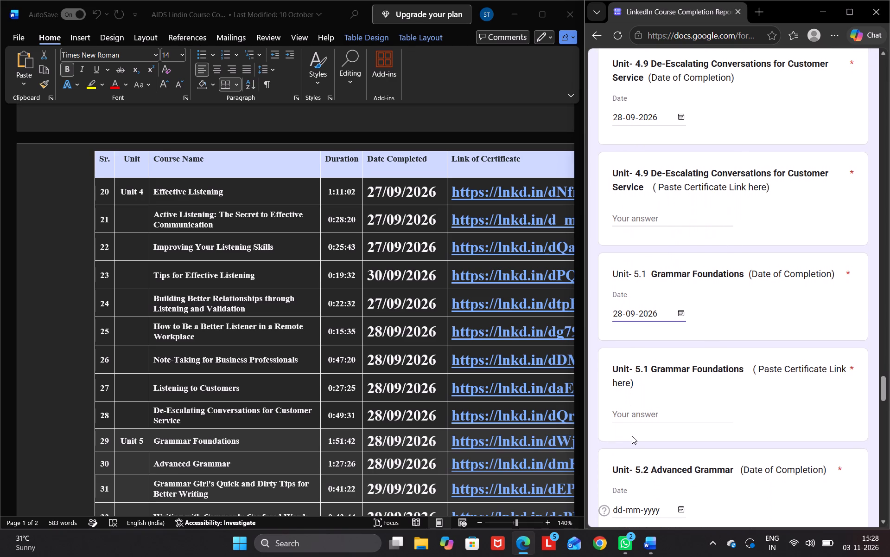
scroll(632, 436, down, 3)
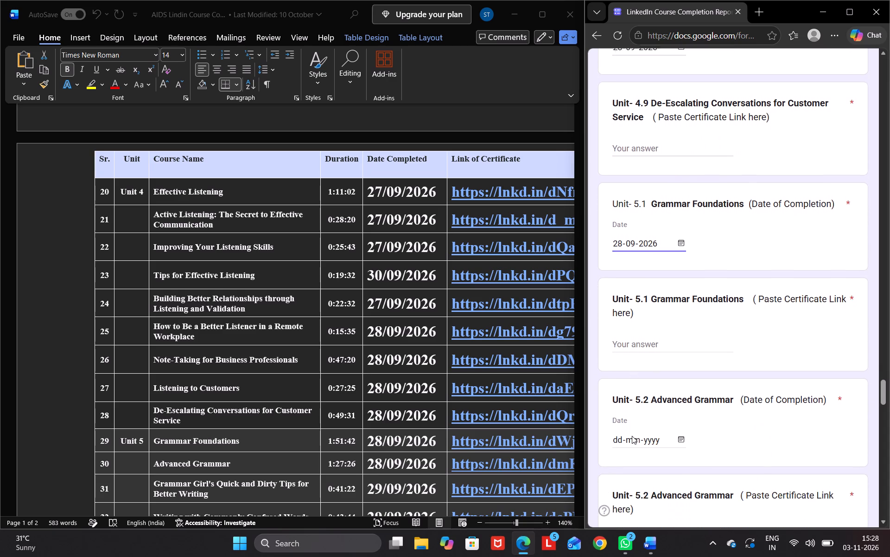
scroll(632, 436, down, 5)
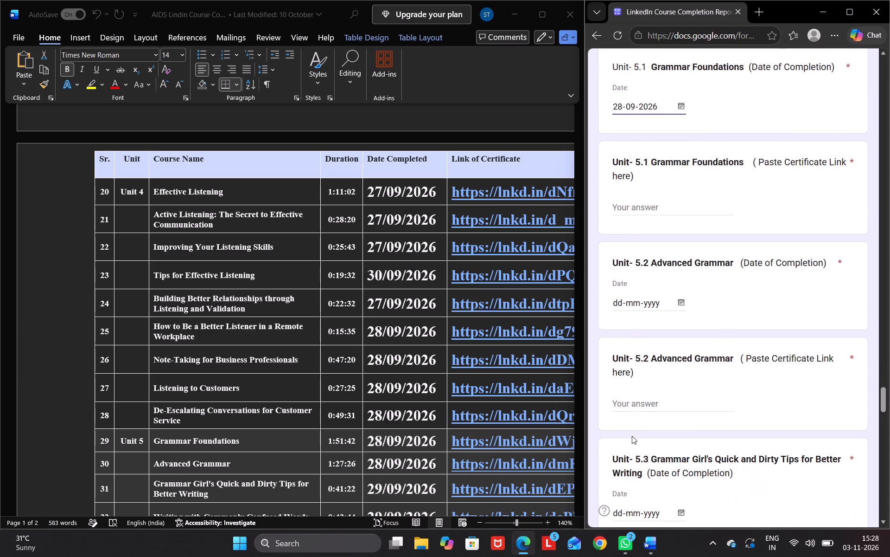
scroll(632, 436, down, 1)
click(680, 270)
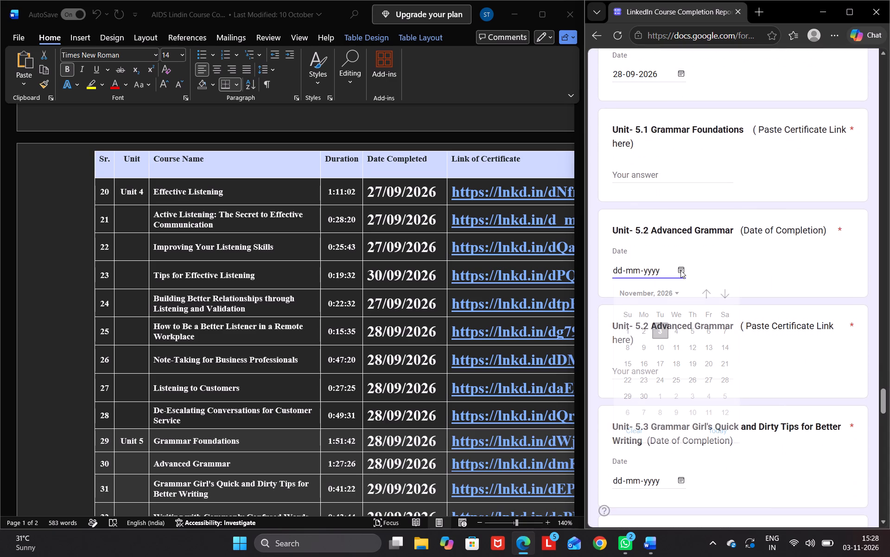
click(713, 295)
click(713, 295)
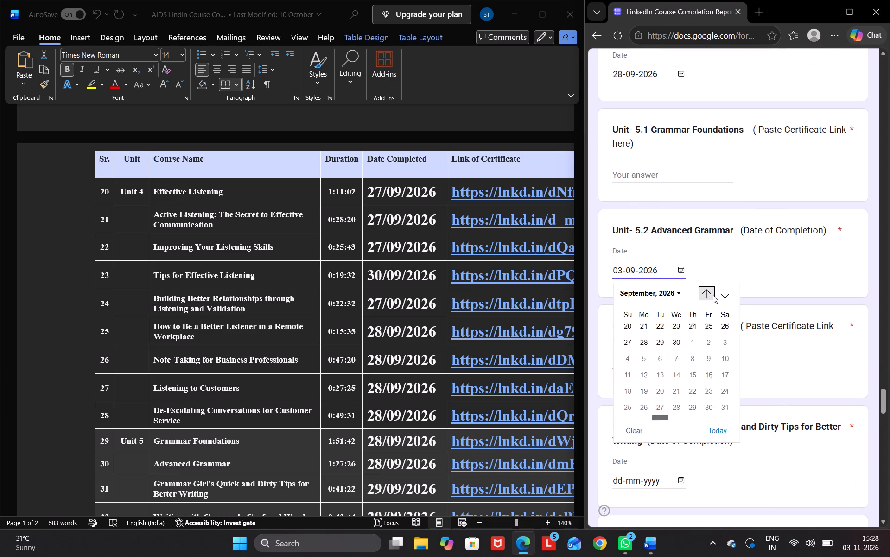
click(643, 395)
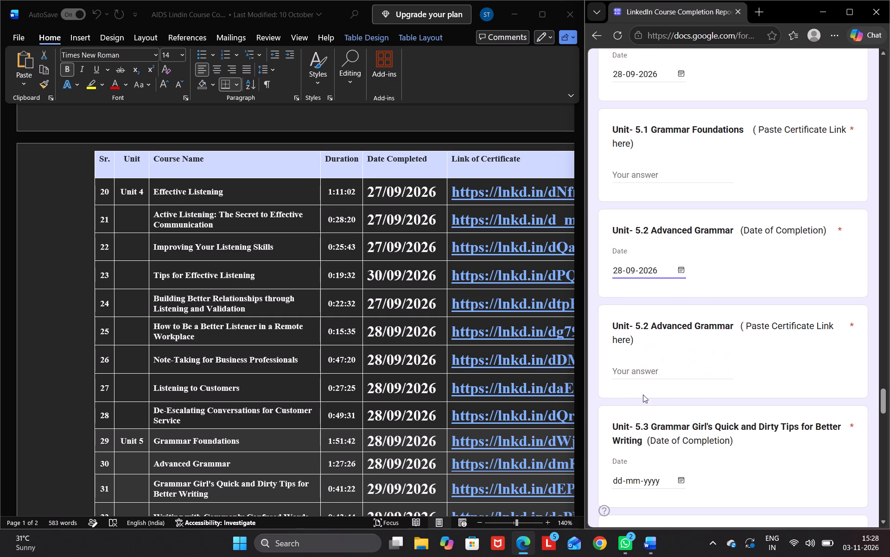
Set the Unit 5.3 Grammar Girl's Quick and Dirty Tips for Better Writing date of completion to 29-09-2026, from the record's row 31.
scroll(662, 460, down, 1)
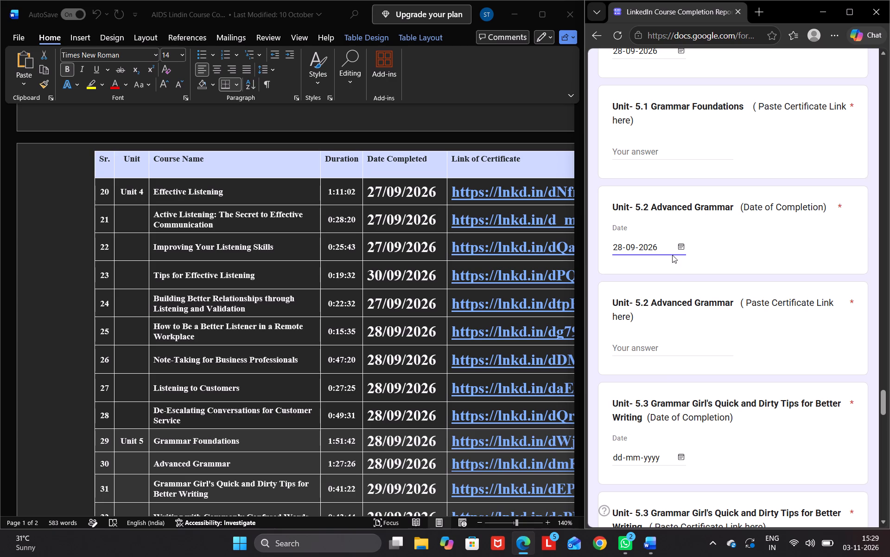
scroll(685, 253, down, 1)
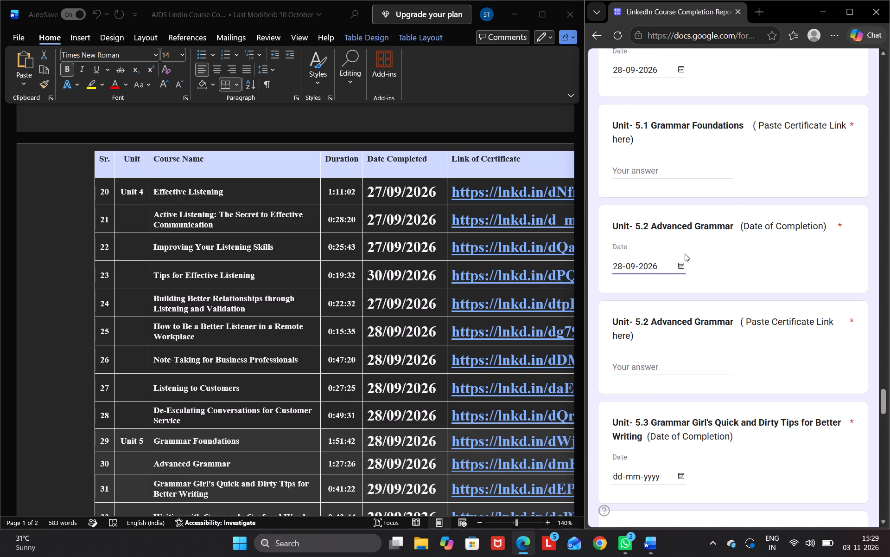
scroll(685, 253, down, 1)
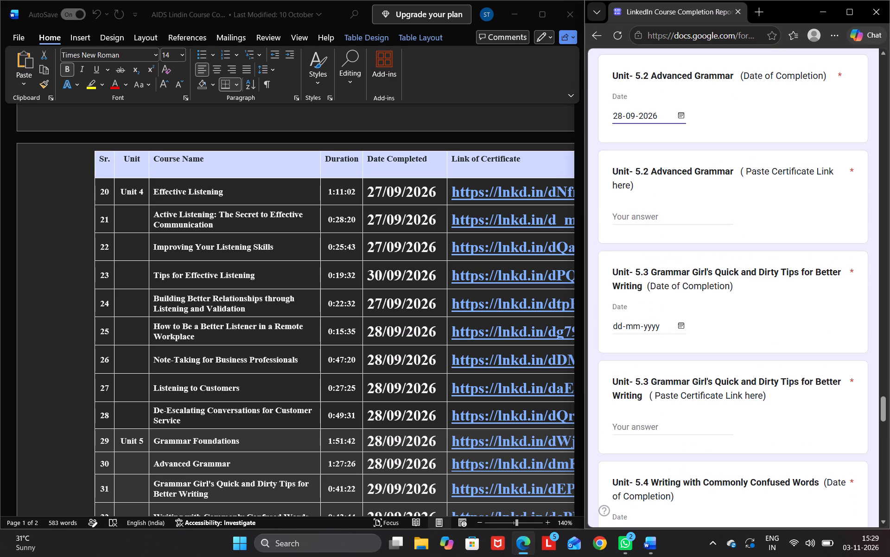
click(680, 324)
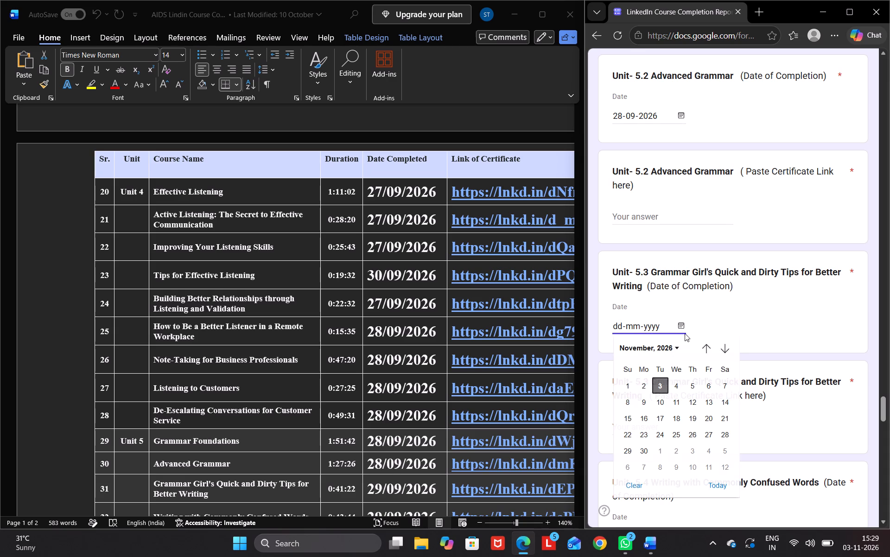
click(704, 347)
click(704, 347)
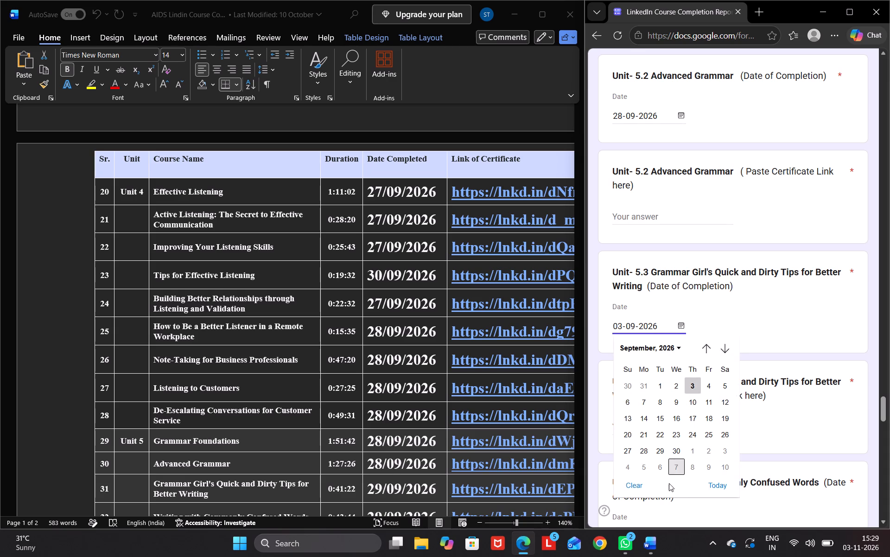
click(662, 452)
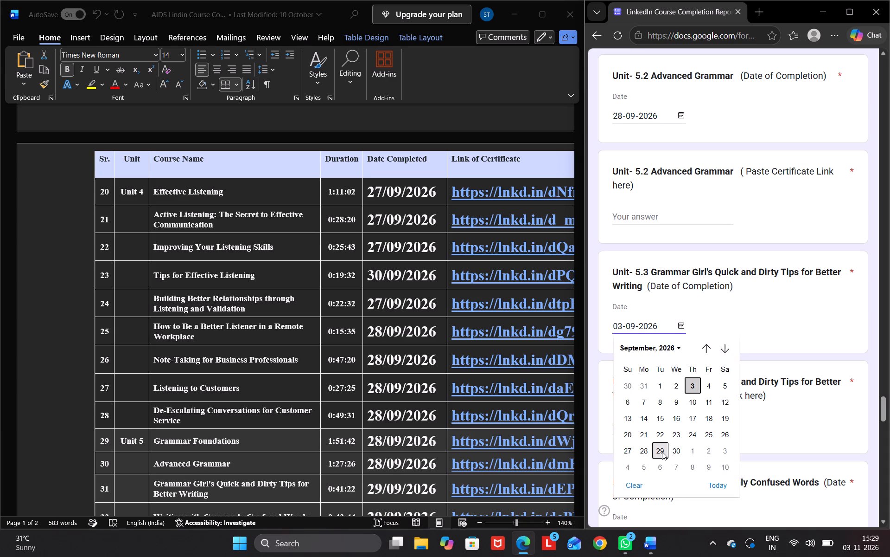
Fill in the Unit 5.4 Writing with Commonly Confused Words date of completion from row 32 of the Word record.
scroll(684, 437, down, 4)
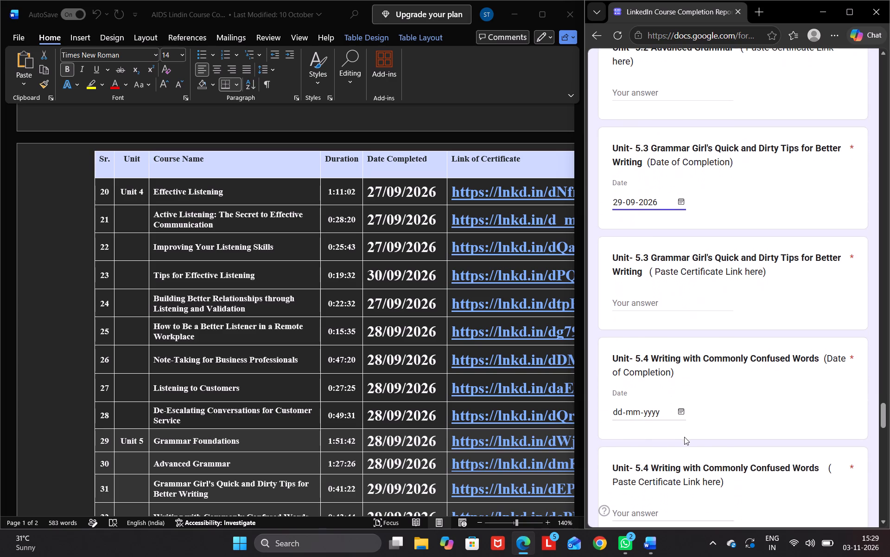
scroll(684, 437, down, 2)
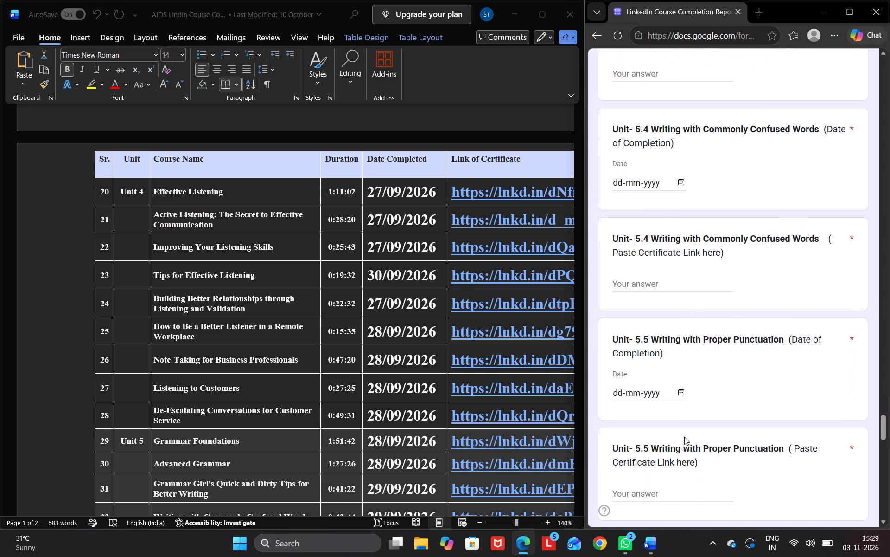
scroll(482, 447, down, 2)
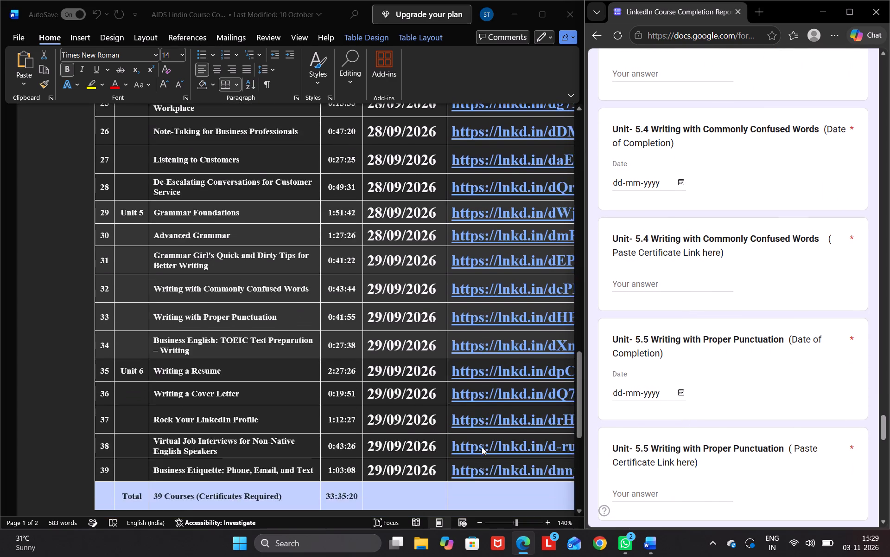
scroll(482, 447, down, 2)
scroll(482, 447, up, 3)
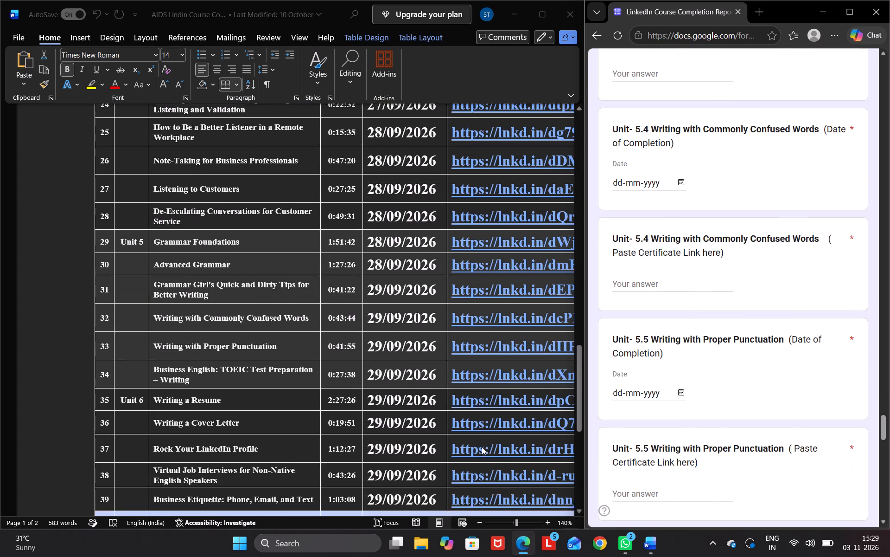
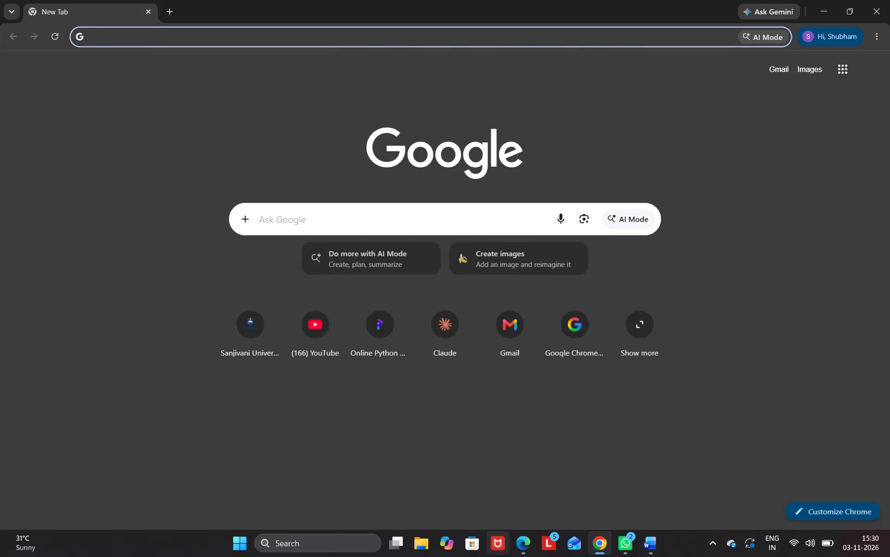
Try to open the copied file path of the Communication Foundations completion certificate PDF in Downloads, reloading the page.
key(ctrl+v)
key(Return)
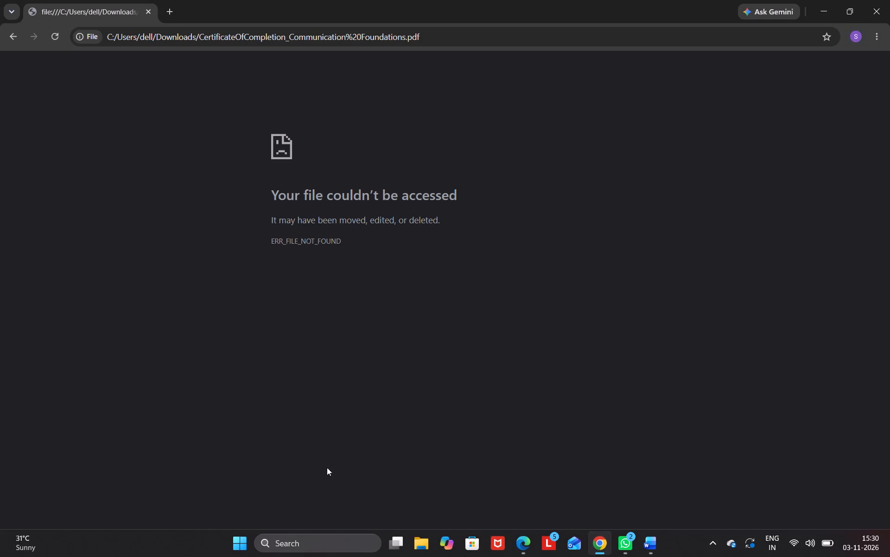
click(51, 34)
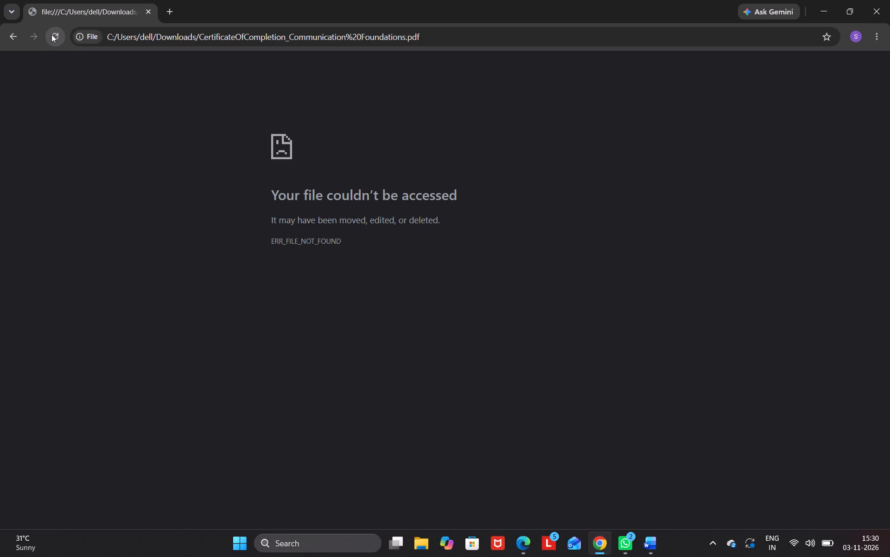
click(51, 34)
drag(51, 34, 37, 36)
drag(37, 36, 64, 32)
double_click(64, 32)
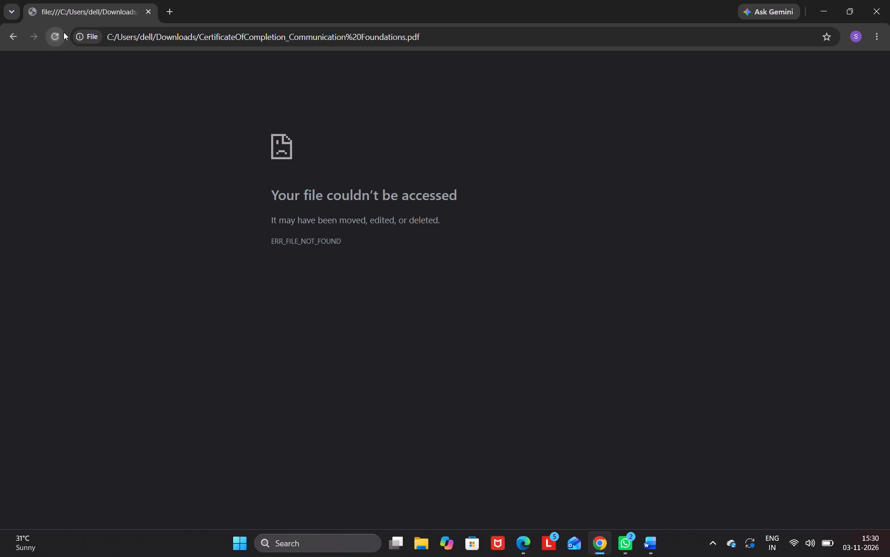
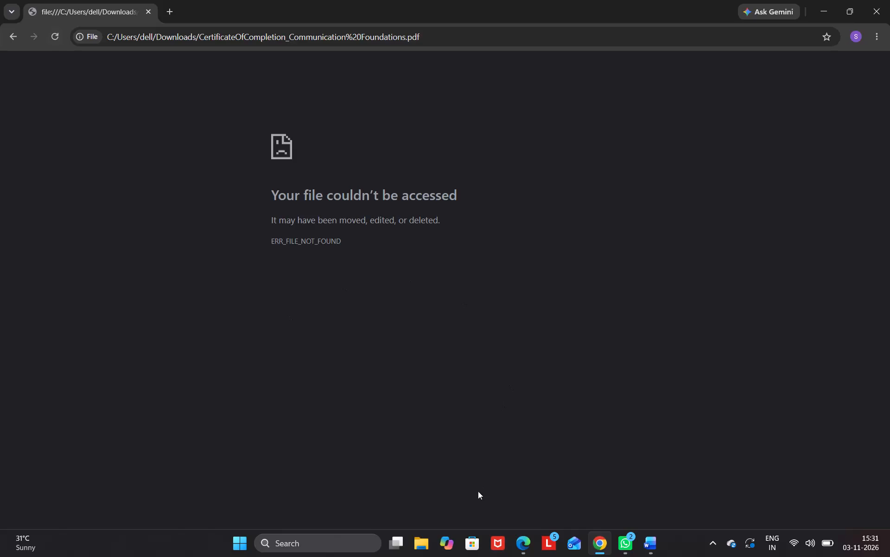
Return to the course completion form in Edge and set the Unit 5.4 Writing with Commonly Confused Words completion date to 29-09-2026.
click(527, 538)
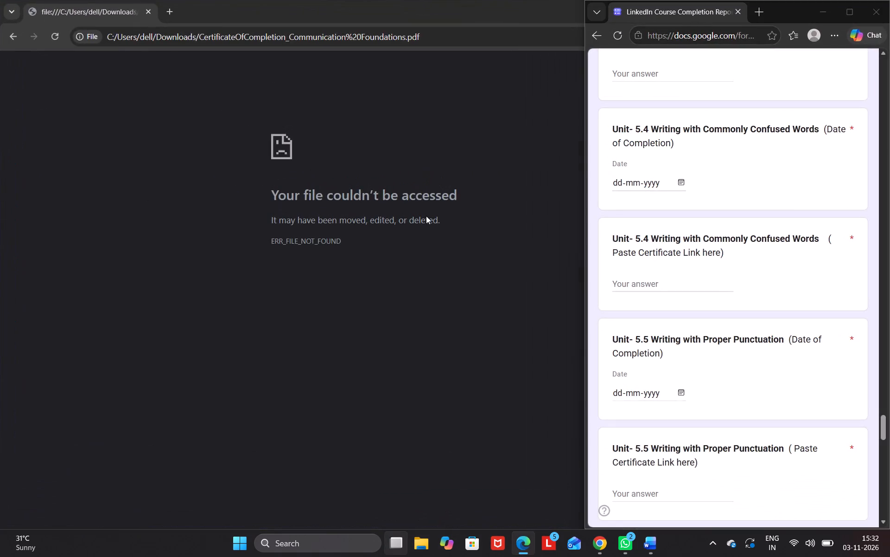
click(400, 291)
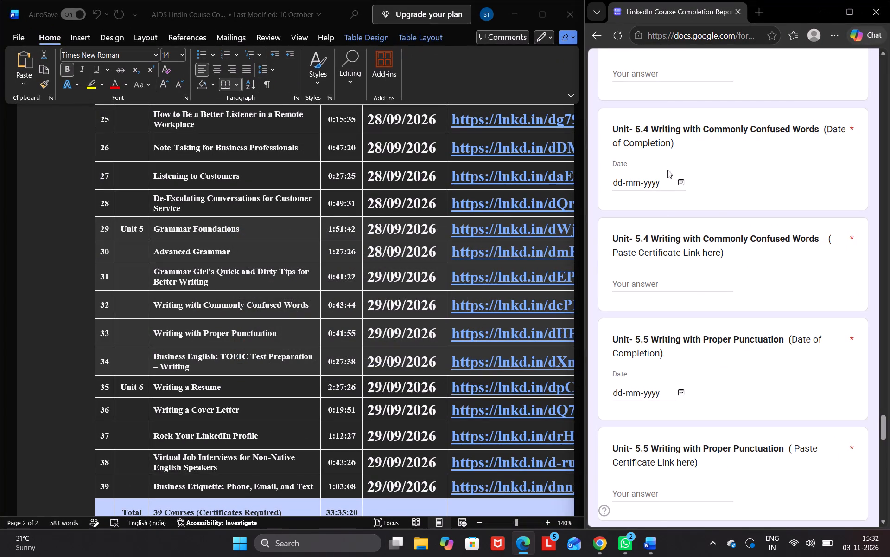
scroll(666, 141, up, 2)
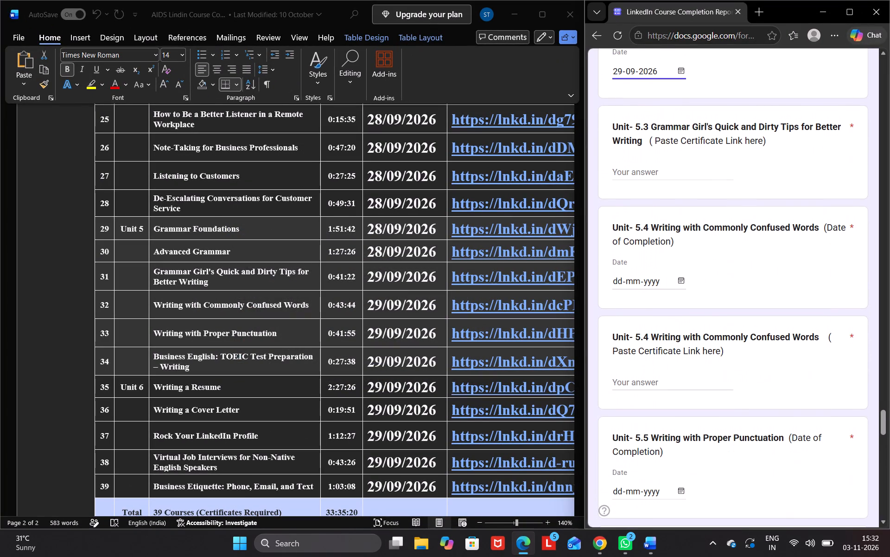
scroll(666, 141, up, 1)
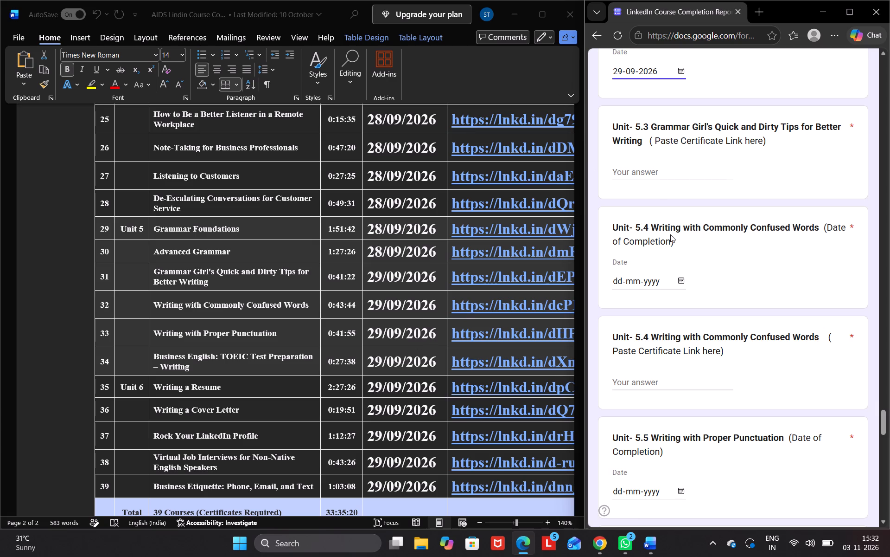
click(680, 282)
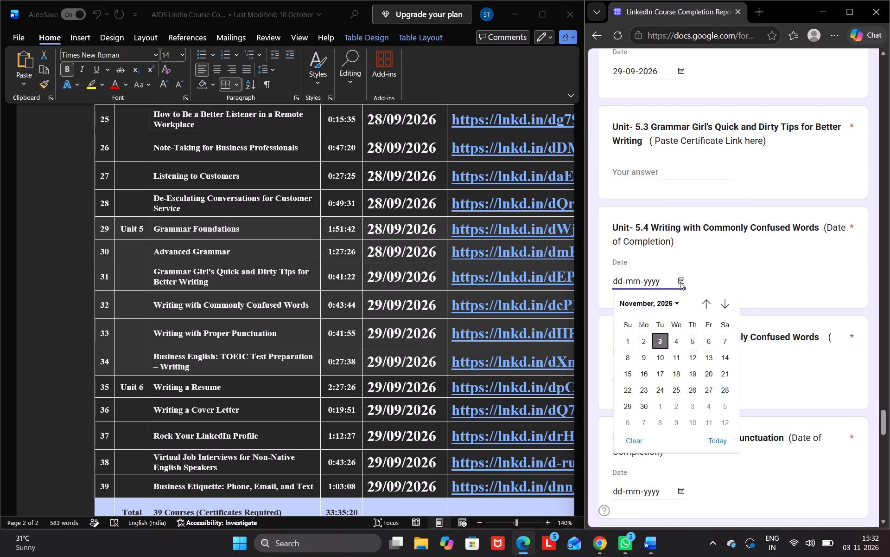
click(703, 303)
click(703, 303)
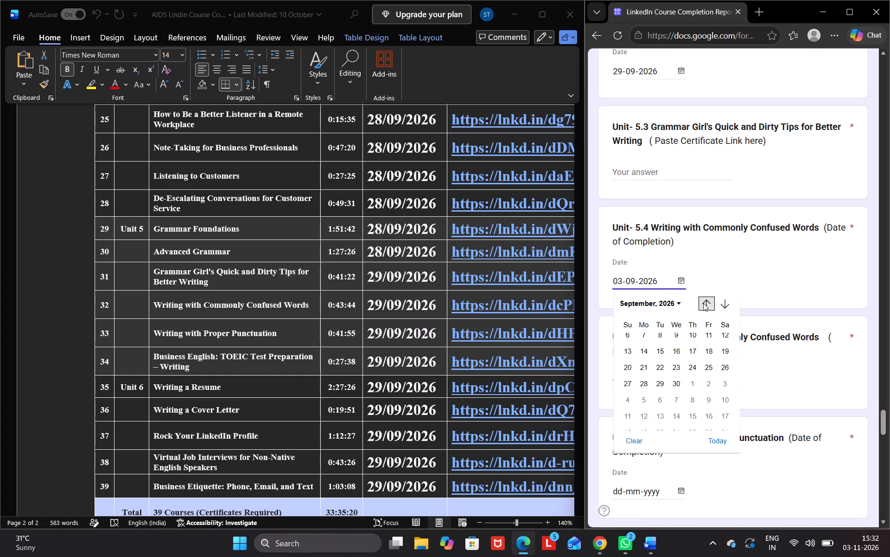
click(658, 409)
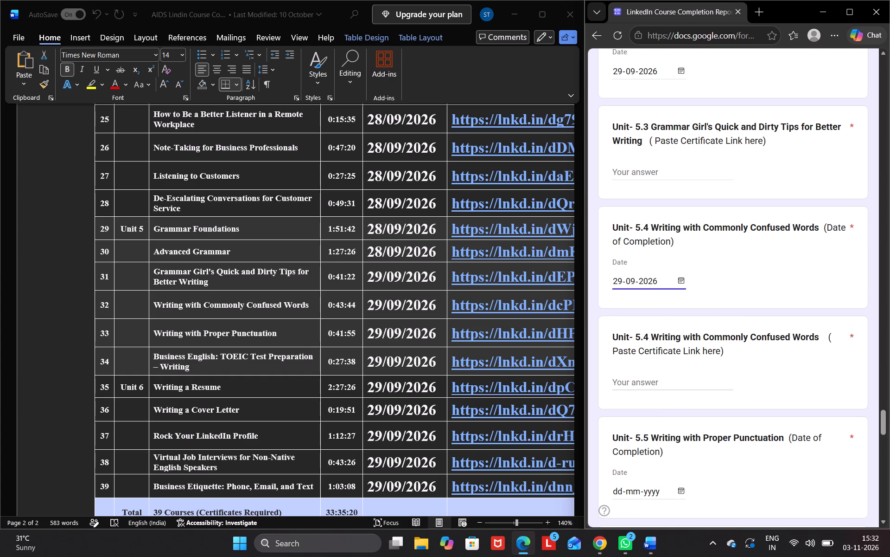
Set the Unit 5.5 Writing with Proper Punctuation completion date to 29-09-2026.
scroll(687, 383, down, 4)
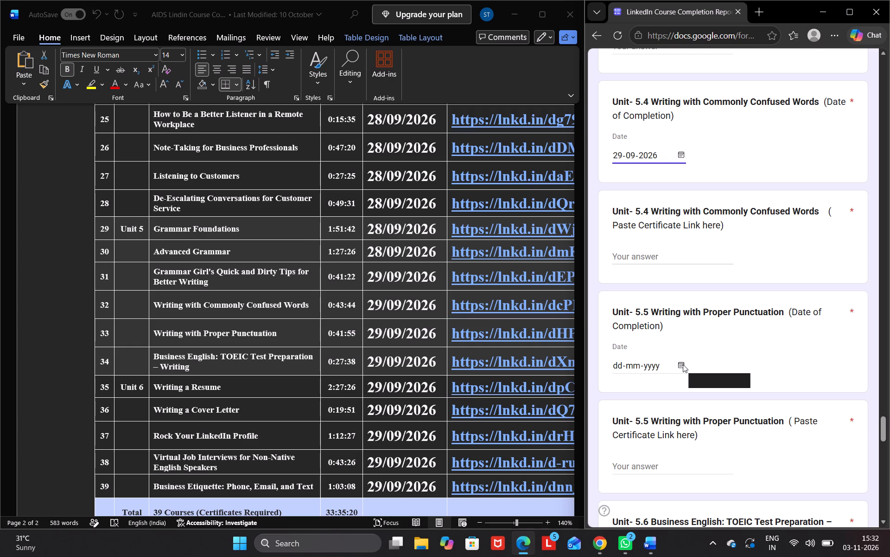
click(683, 361)
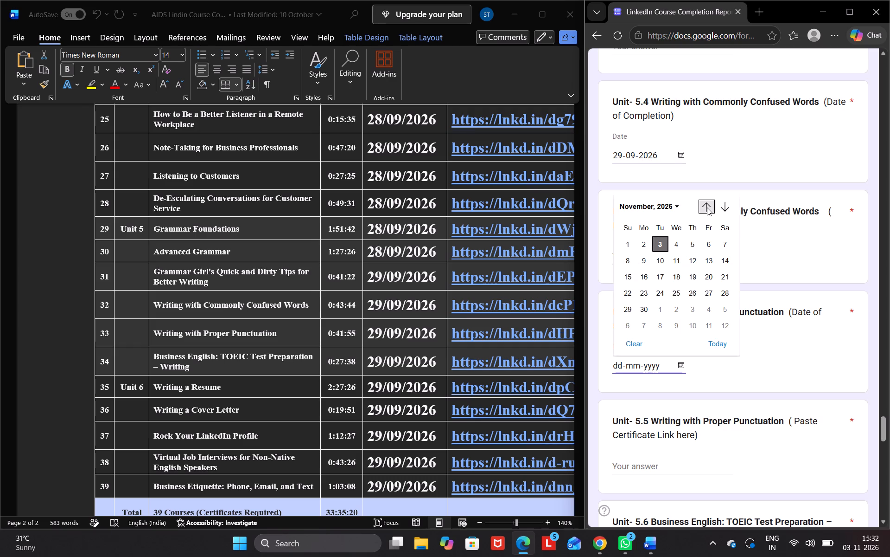
click(707, 207)
click(707, 207)
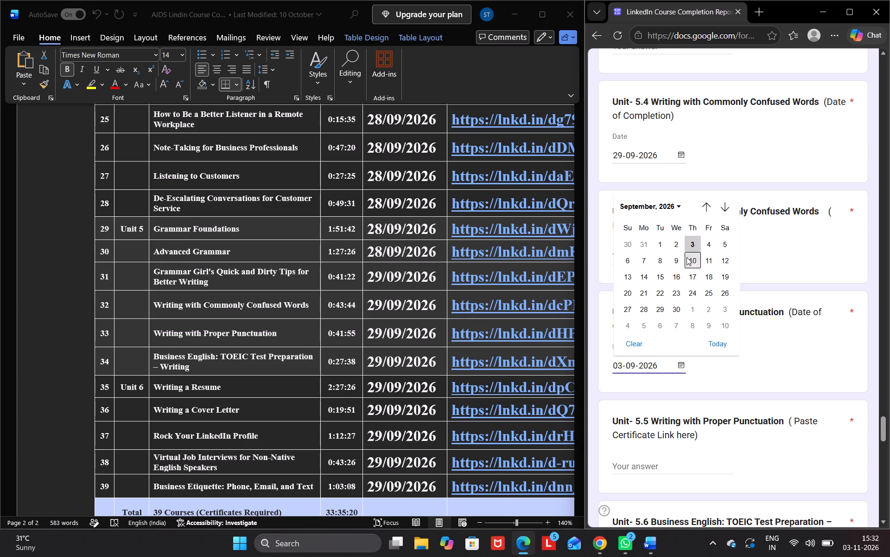
click(657, 304)
Check the Word record and set the Unit 5.6 Business English: TOEIC Test Preparation – Writing completion date to 29-09-2026.
scroll(649, 396, down, 1)
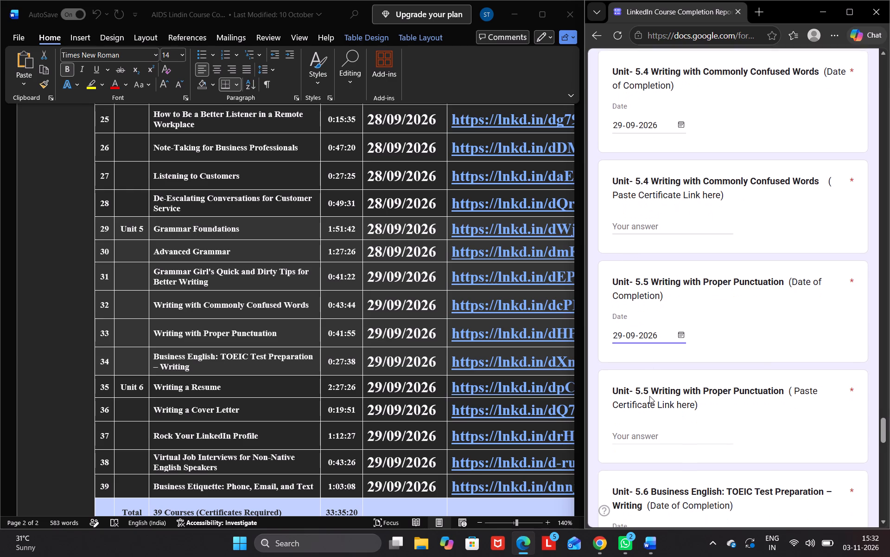
scroll(649, 396, down, 1)
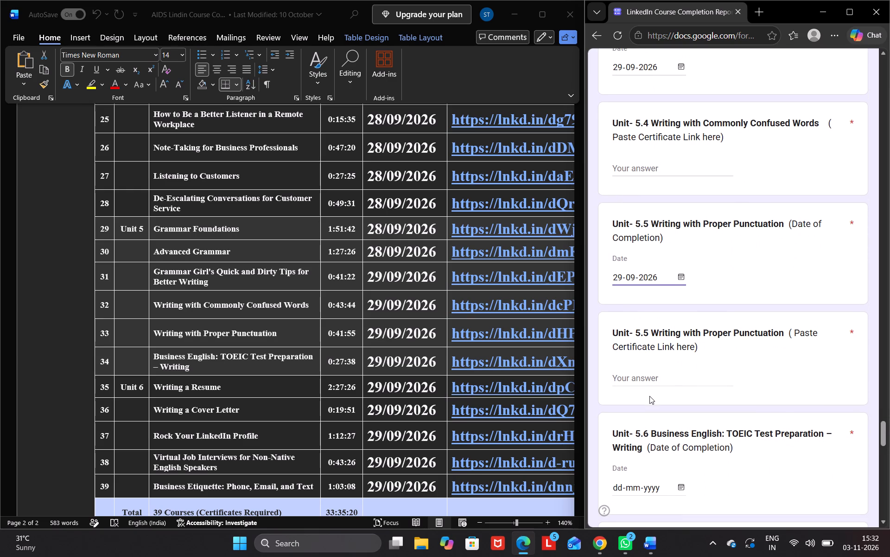
scroll(649, 396, down, 1)
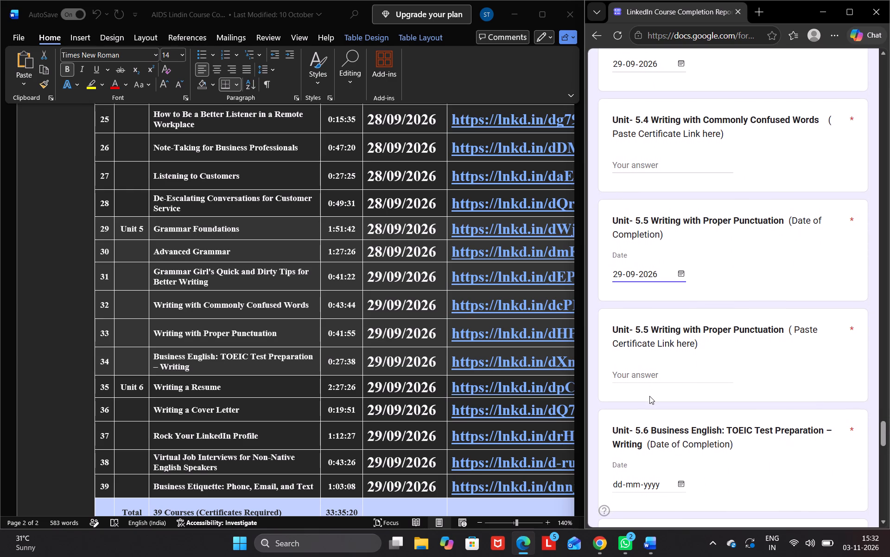
scroll(649, 396, down, 1)
scroll(379, 361, right, 1)
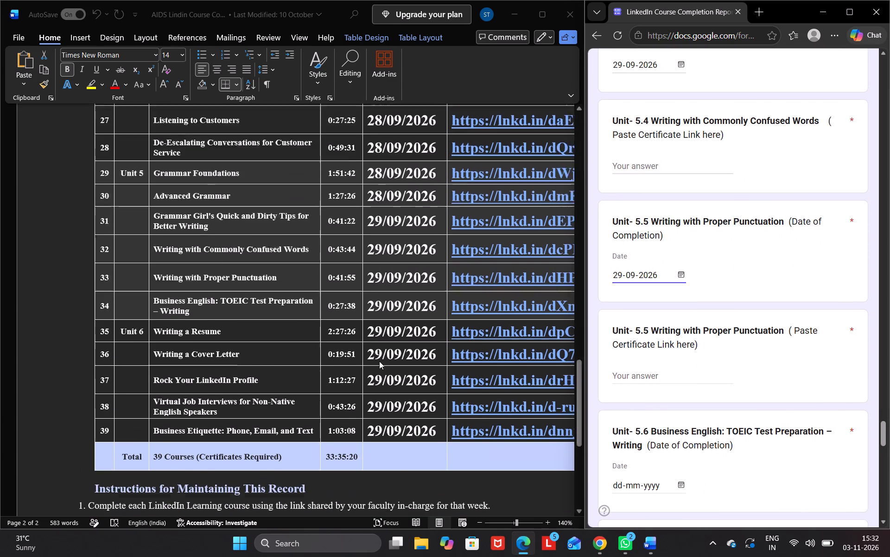
scroll(379, 361, right, 1)
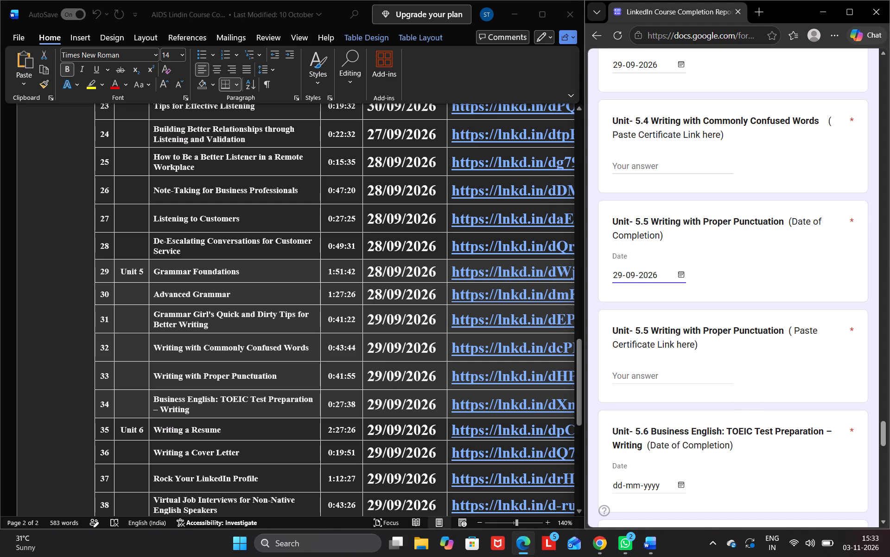
scroll(666, 373, down, 3)
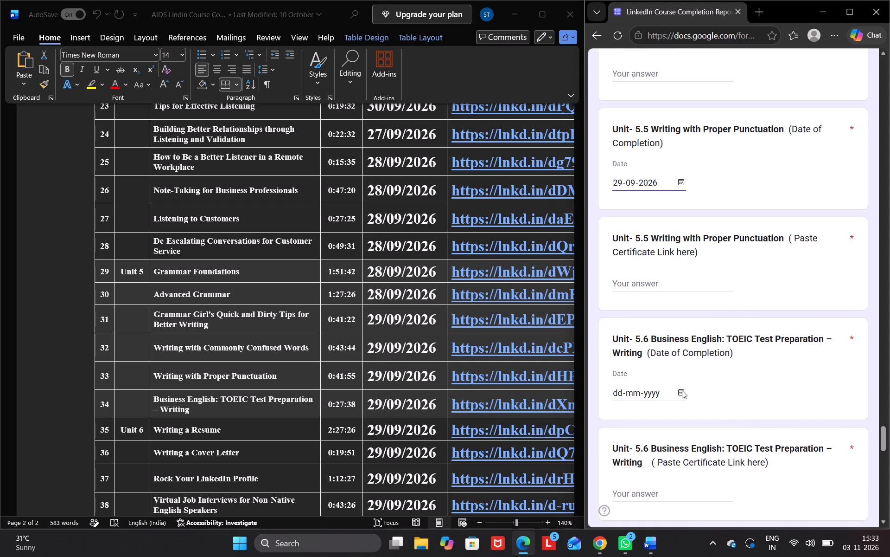
click(682, 390)
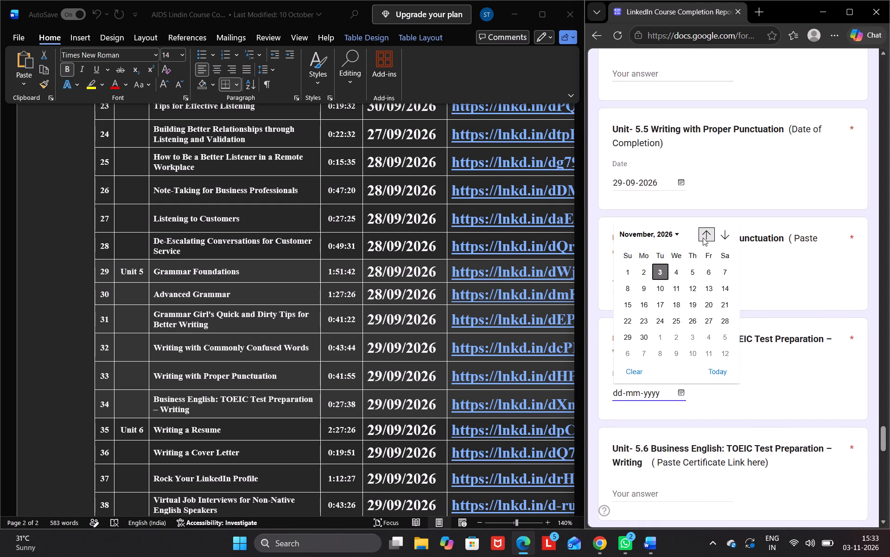
click(703, 238)
click(703, 238)
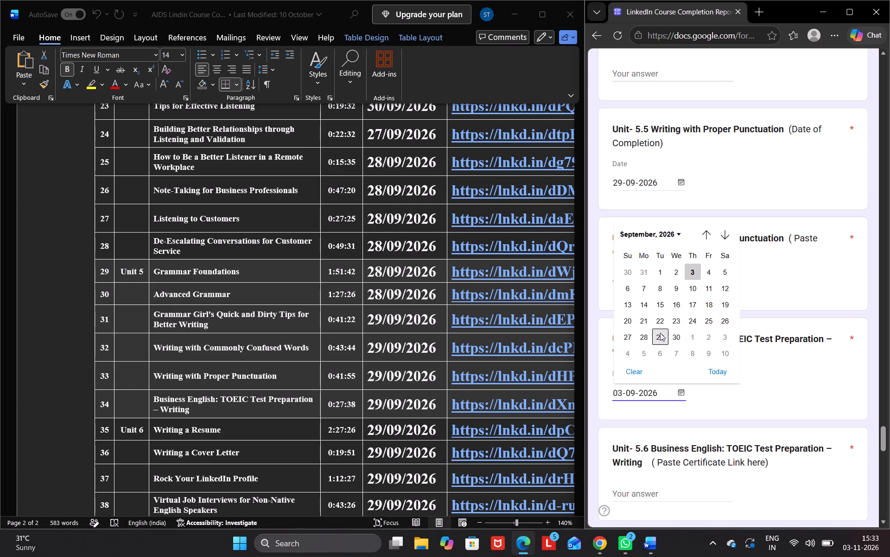
click(660, 333)
Set the Unit 6.1 Writing a Resume completion date to 29-09-2026.
scroll(670, 445, down, 4)
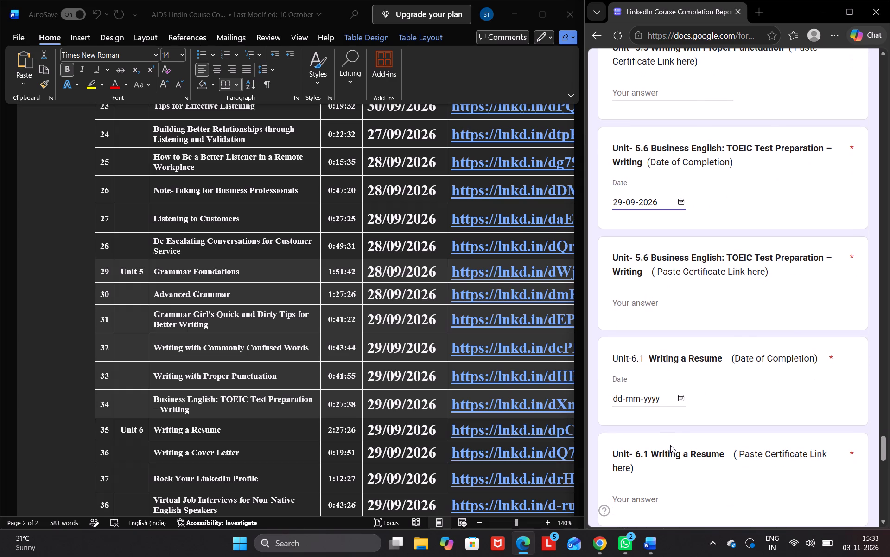
click(681, 402)
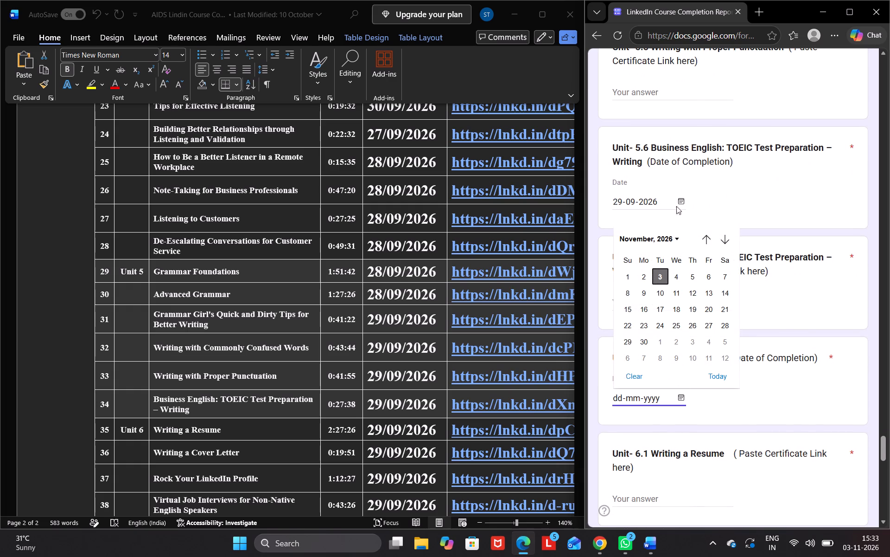
click(703, 237)
click(703, 237)
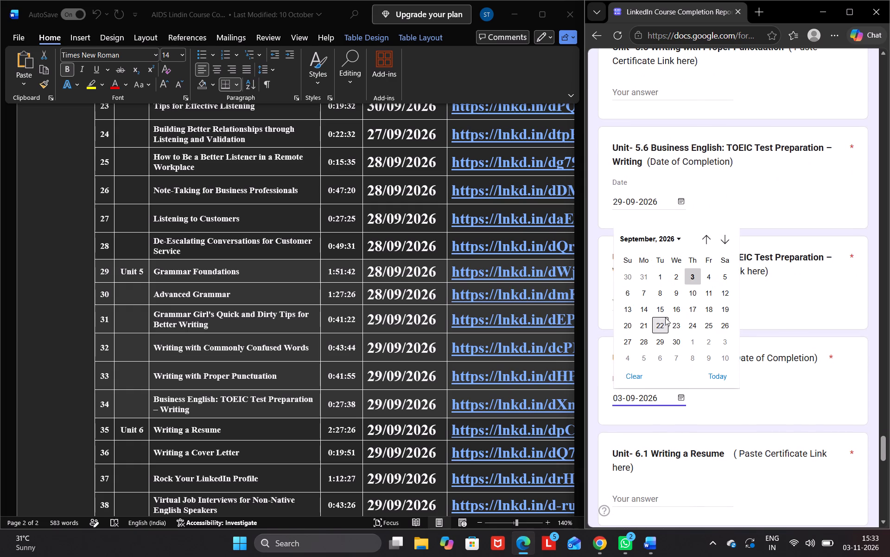
click(665, 342)
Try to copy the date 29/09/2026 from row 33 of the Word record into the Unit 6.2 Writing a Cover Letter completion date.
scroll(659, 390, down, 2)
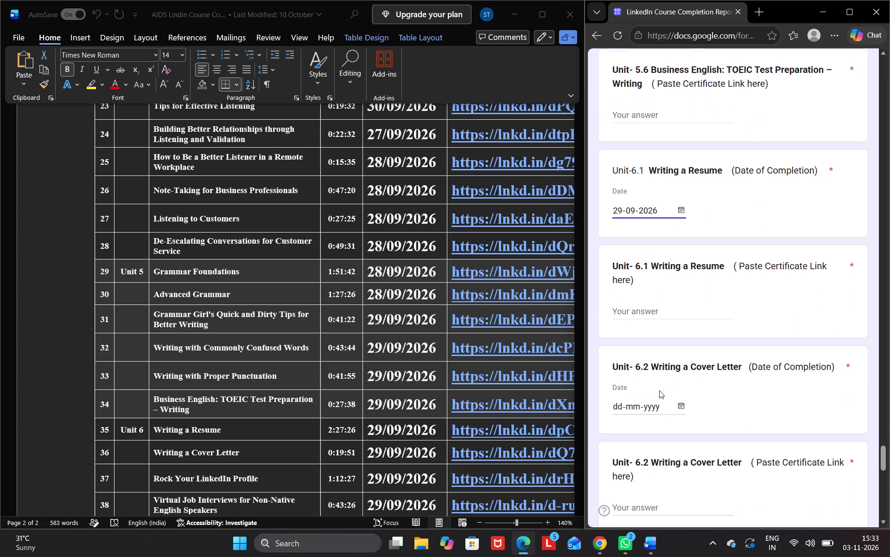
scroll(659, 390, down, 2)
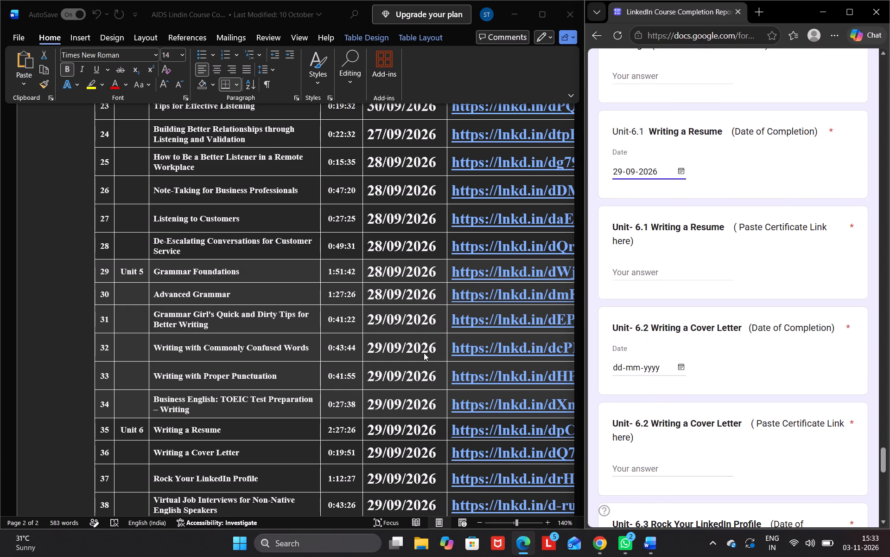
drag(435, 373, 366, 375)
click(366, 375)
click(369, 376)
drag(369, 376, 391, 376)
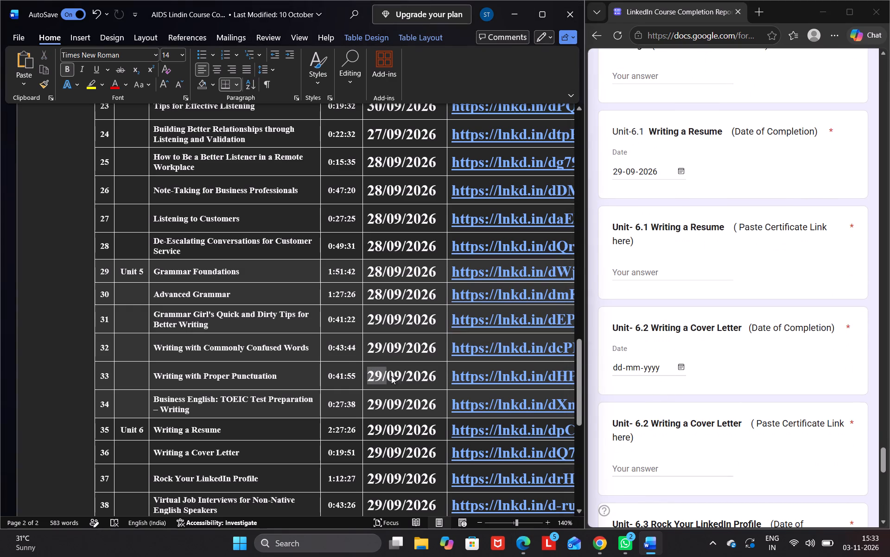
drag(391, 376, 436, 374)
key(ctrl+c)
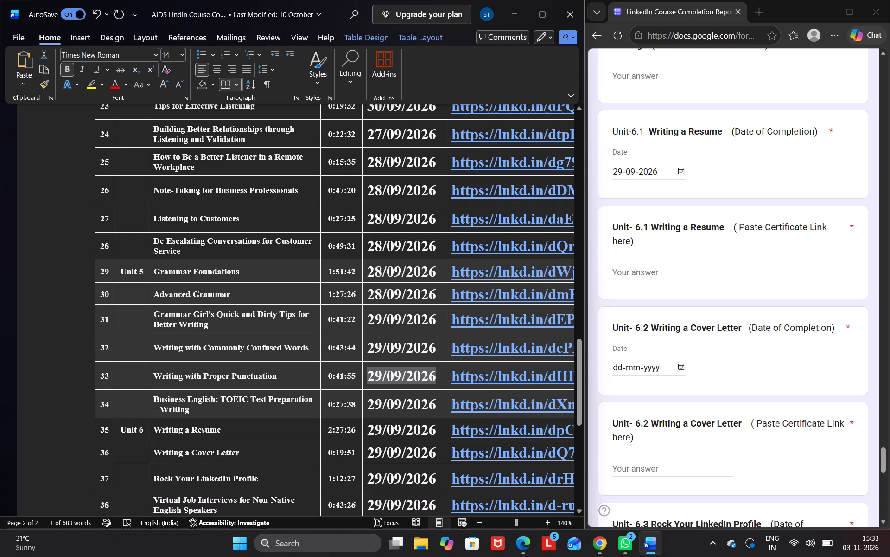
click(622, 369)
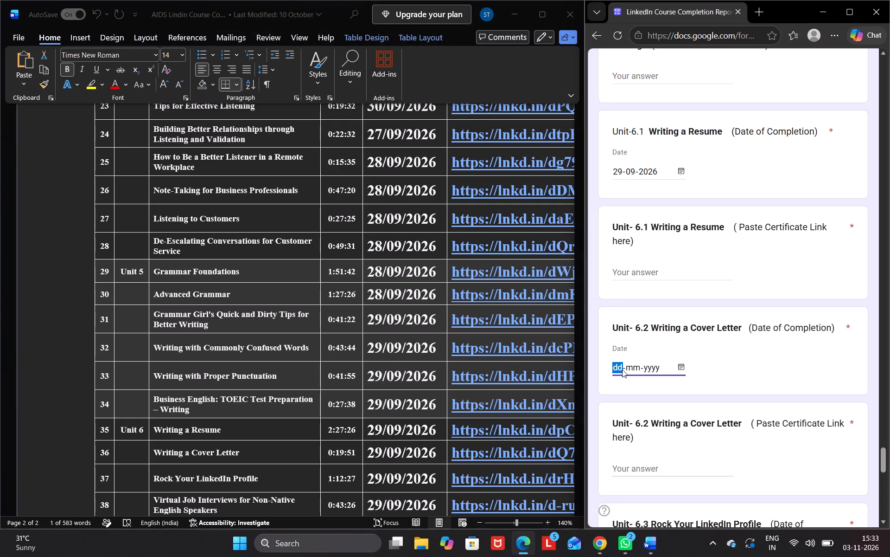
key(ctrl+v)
Set the Unit 6.2 Writing a Cover Letter completion date to 29-09-2026 using the date picker.
click(683, 364)
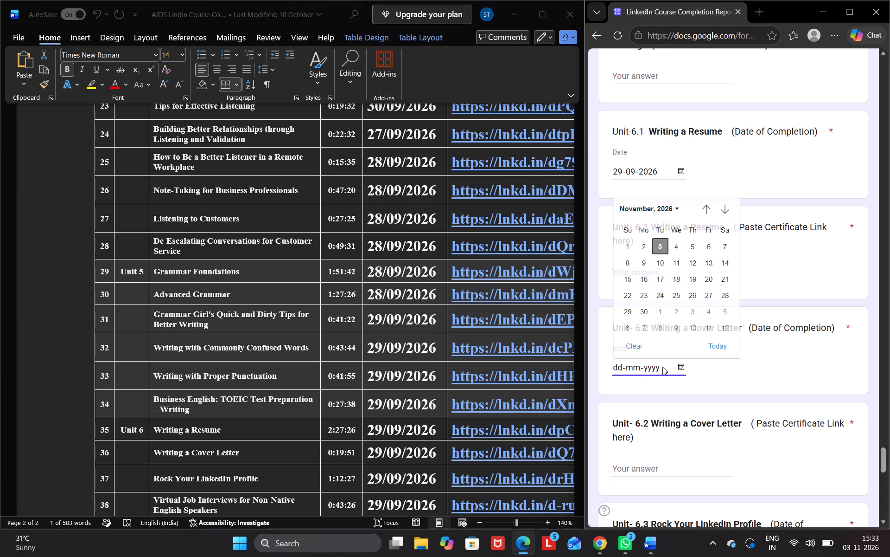
drag(662, 366, 654, 363)
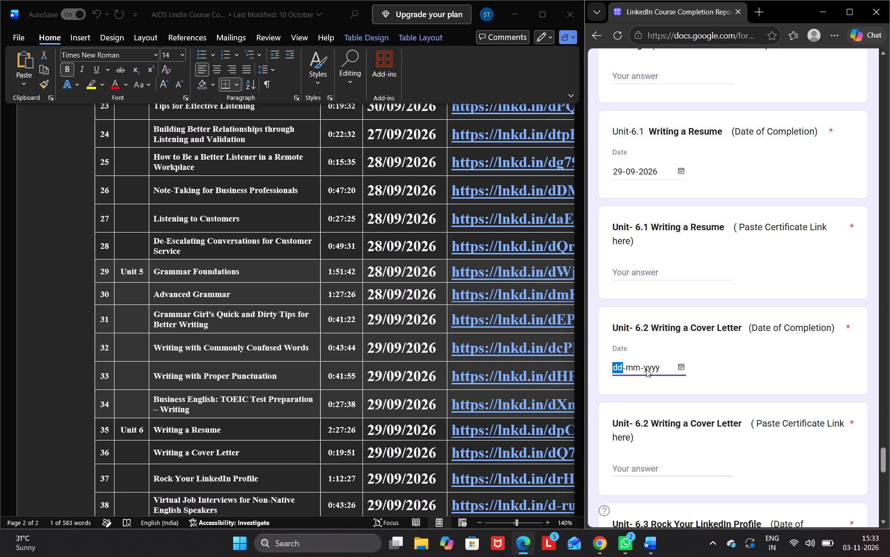
click(683, 366)
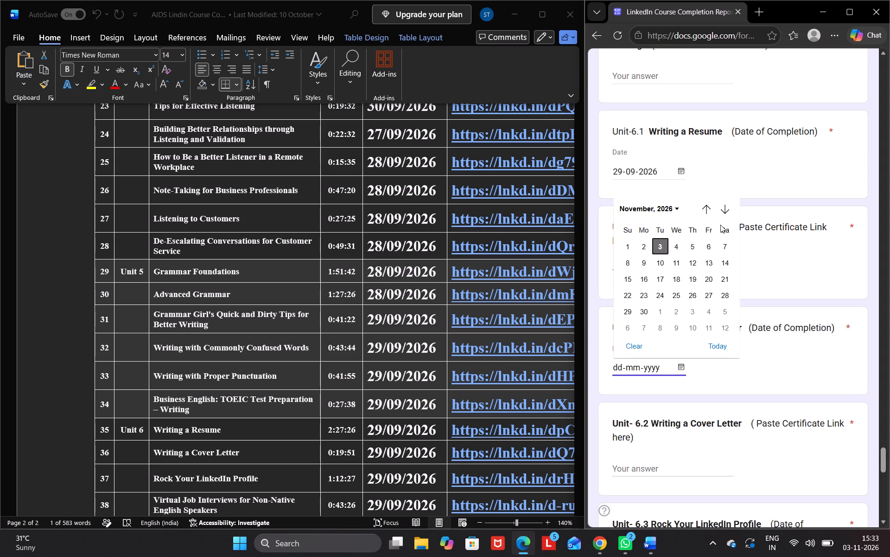
click(708, 213)
click(708, 213)
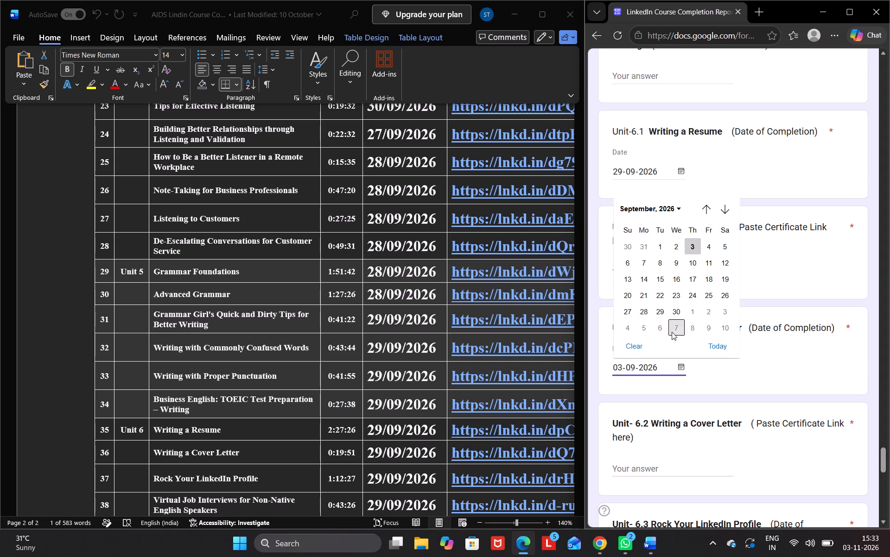
click(663, 310)
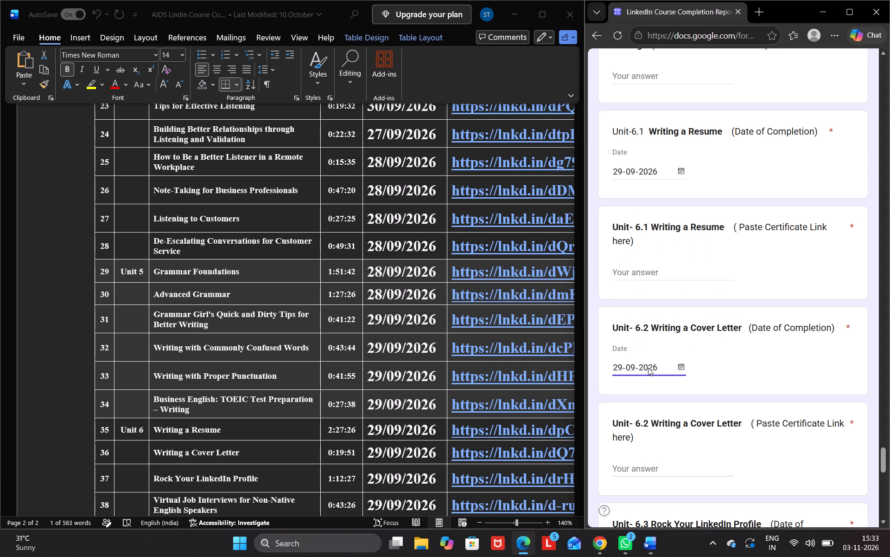
Set the Unit 6.3 Rock Your LinkedIn Profile completion date to 29-09-2026.
scroll(631, 446, down, 3)
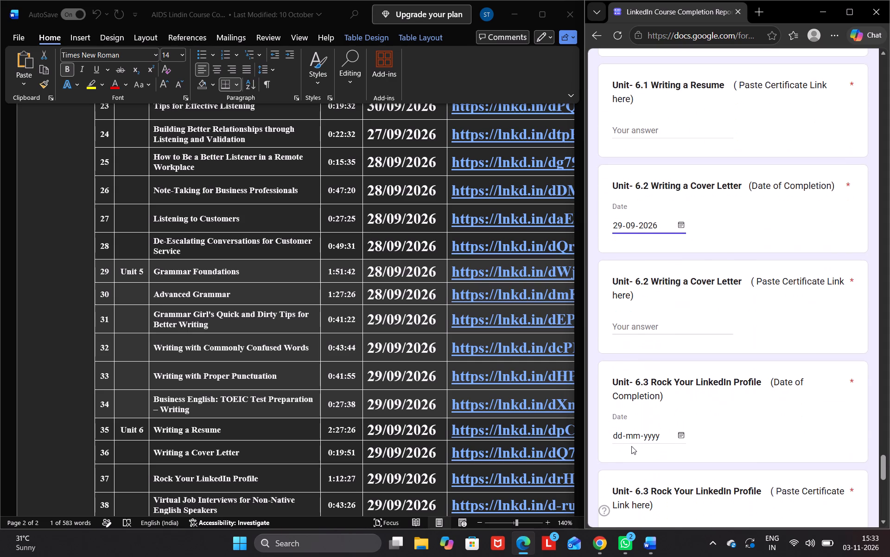
scroll(631, 446, down, 1)
click(680, 390)
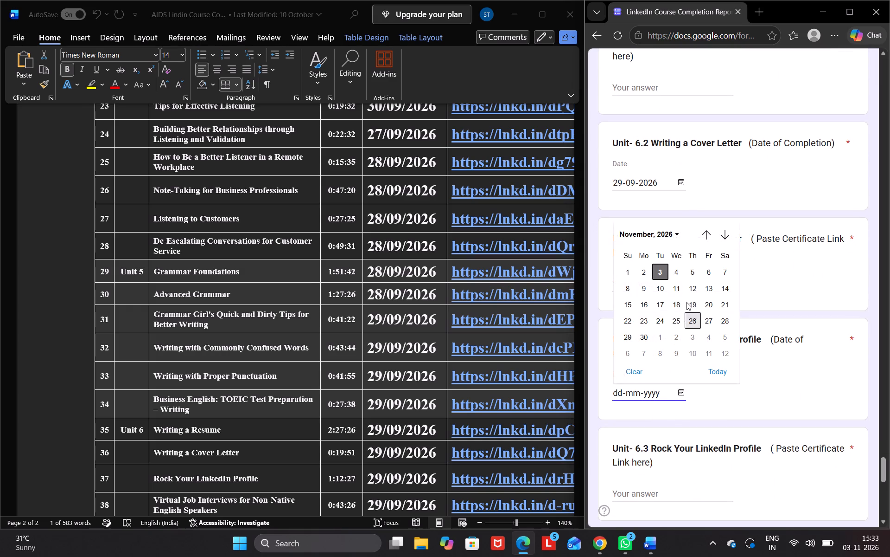
click(701, 239)
click(701, 239)
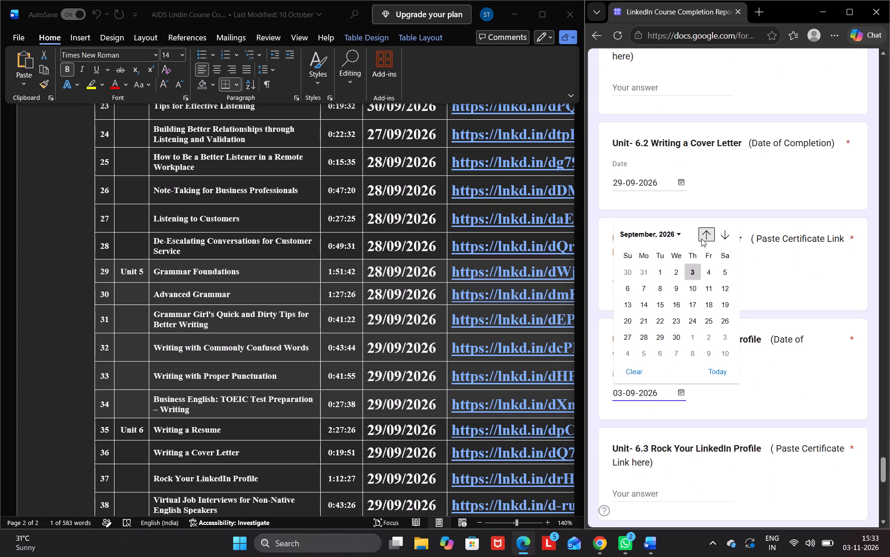
click(654, 335)
Set the Unit 6.4 Virtual Job Interviews for Non-Native English Speakers completion date to 29-09-2026.
scroll(648, 411, down, 2)
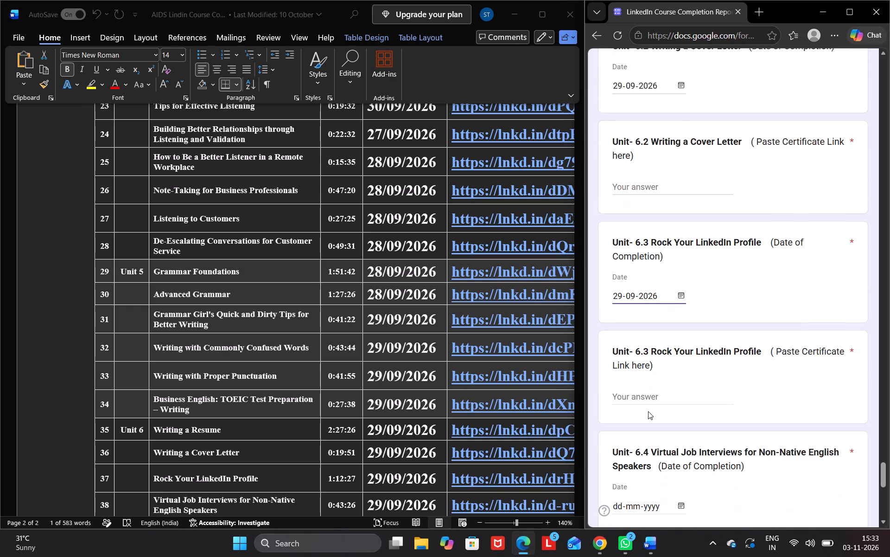
scroll(648, 411, down, 3)
click(684, 360)
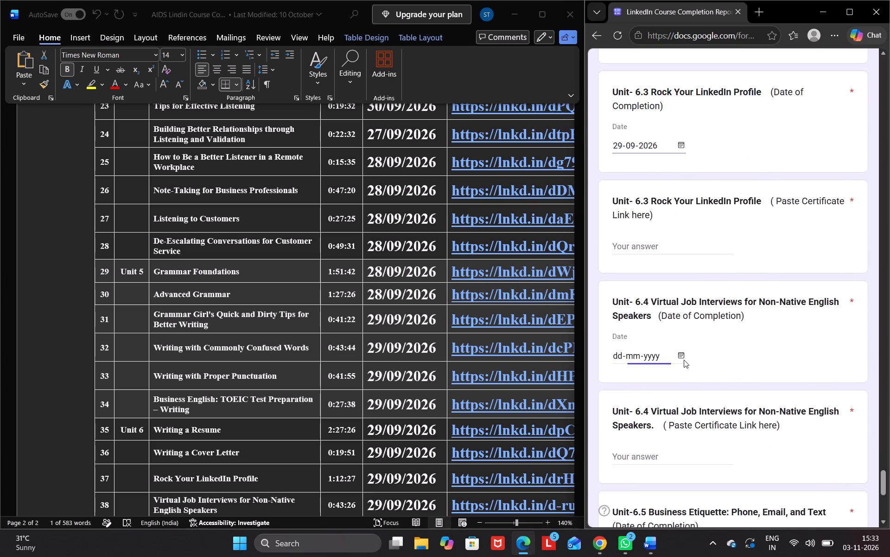
double_click(698, 384)
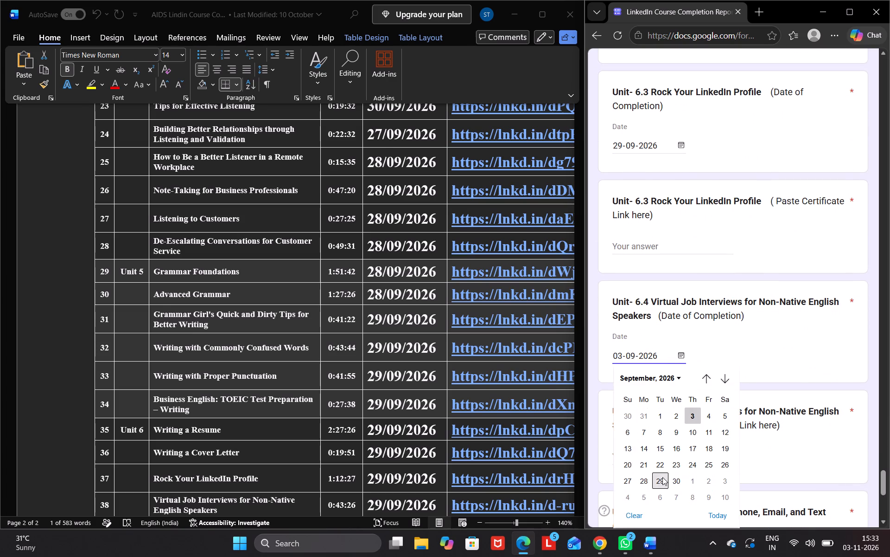
click(661, 478)
Set the Unit 6.5 Business Etiquette: Phone, Email, and Text completion date to 29-09-2026.
scroll(669, 461, down, 2)
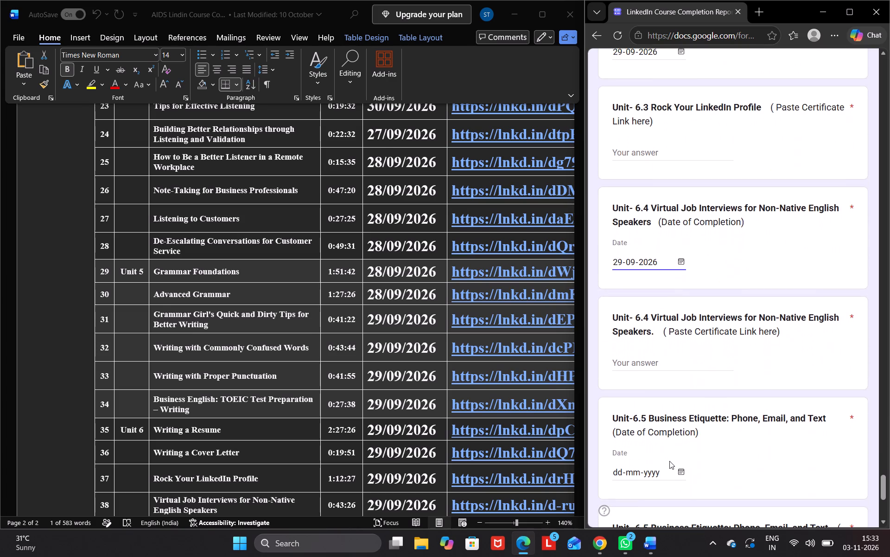
scroll(669, 461, down, 2)
click(679, 376)
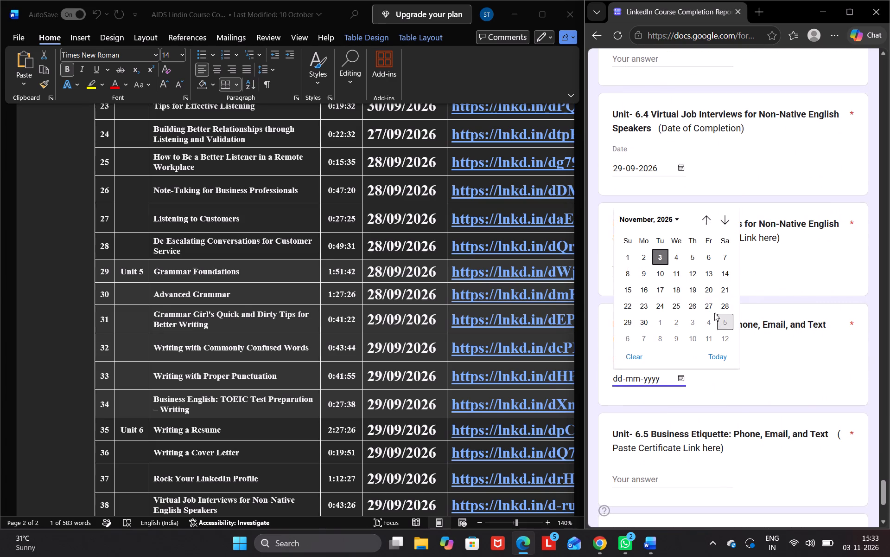
double_click(705, 223)
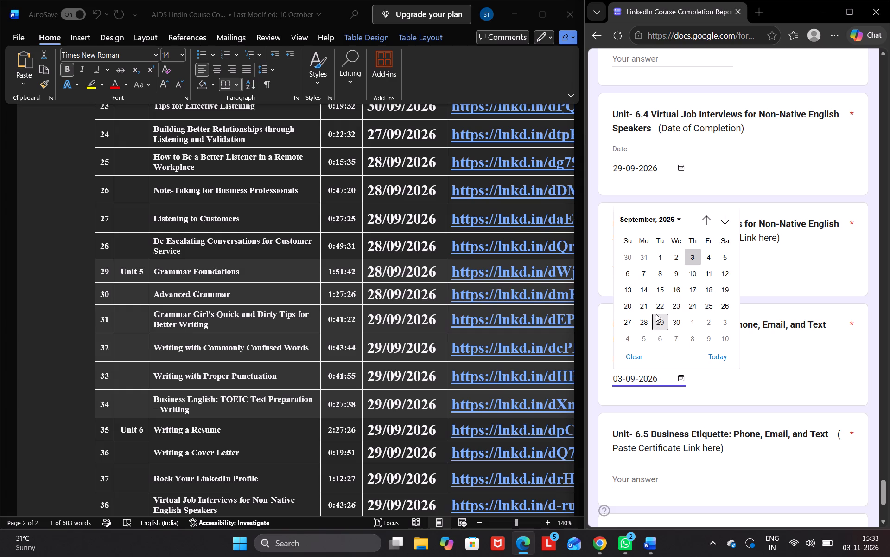
click(658, 322)
Set the completion date of the final Technical and Professional Communication Skills question to 29-09-2026.
scroll(661, 381, down, 4)
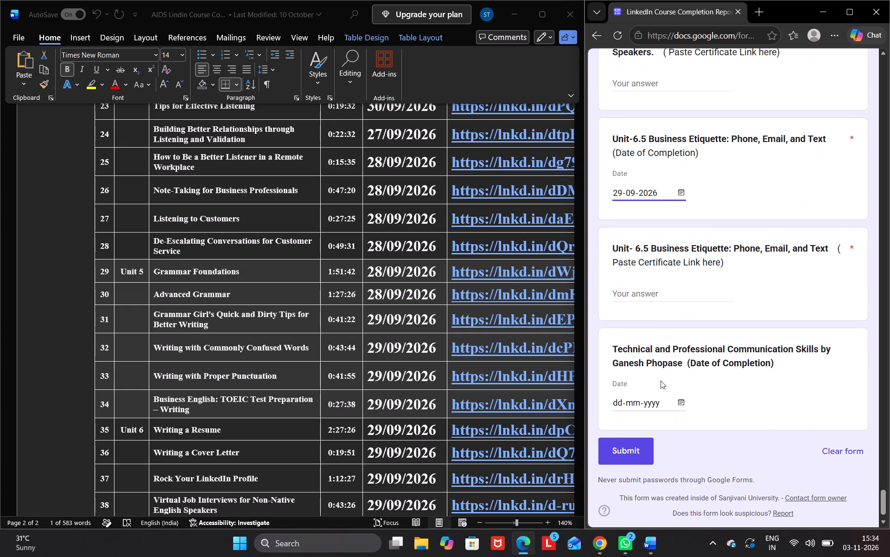
click(684, 397)
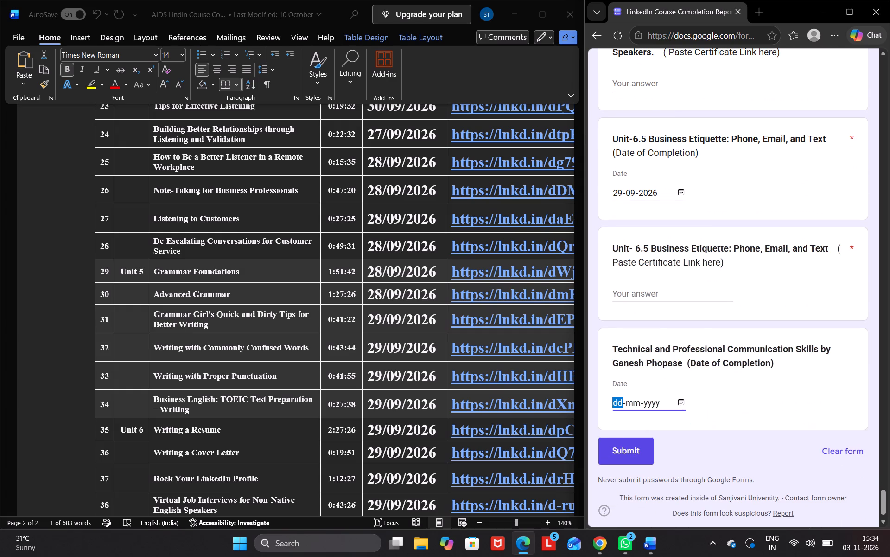
click(684, 400)
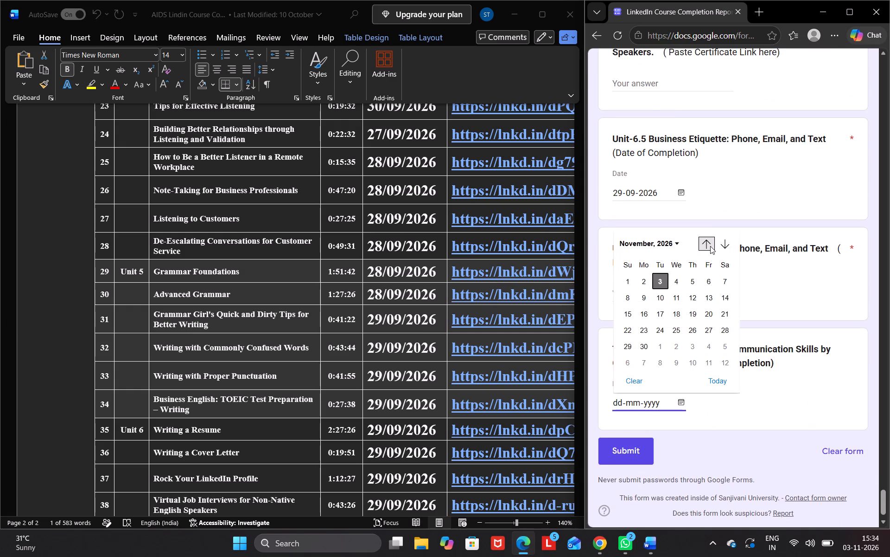
click(710, 246)
click(710, 246)
click(665, 348)
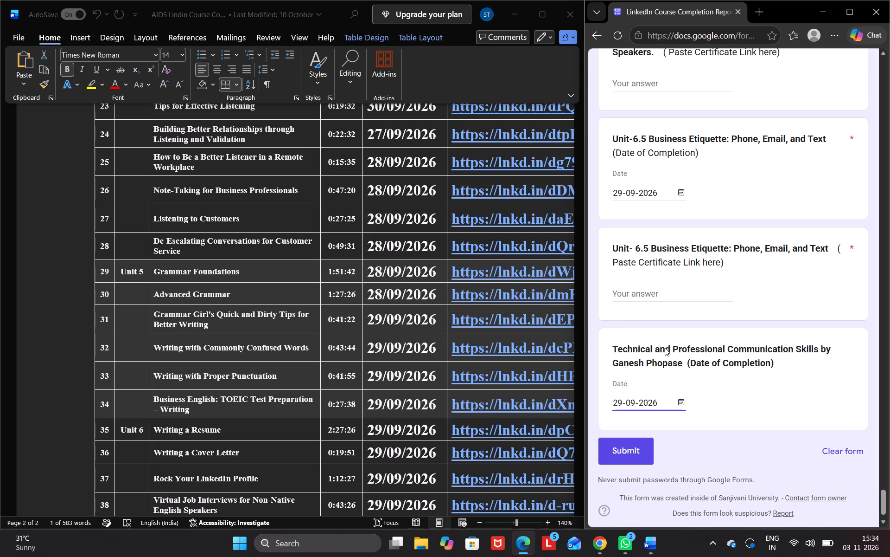
Review the form's completion dates from Unit 6 back through Unit 4 against the dates in the Word record.
scroll(666, 351, up, 6)
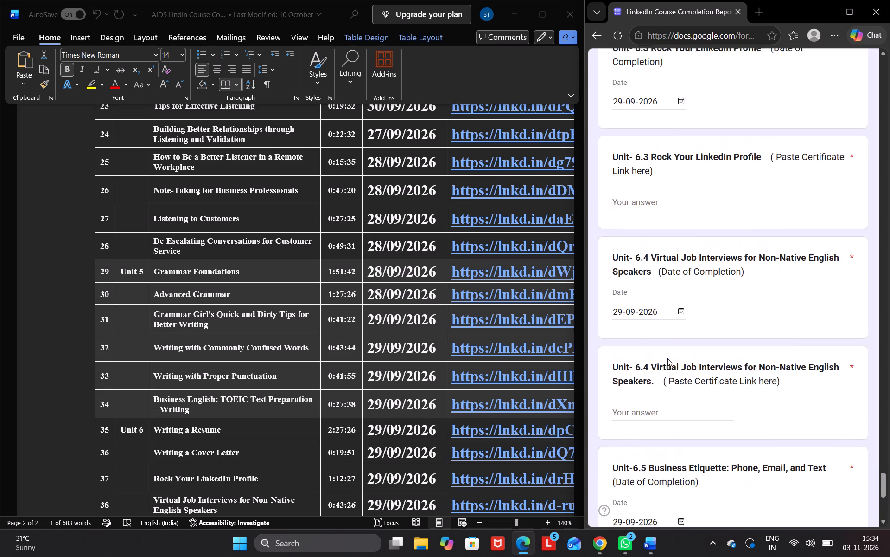
scroll(667, 358, up, 9)
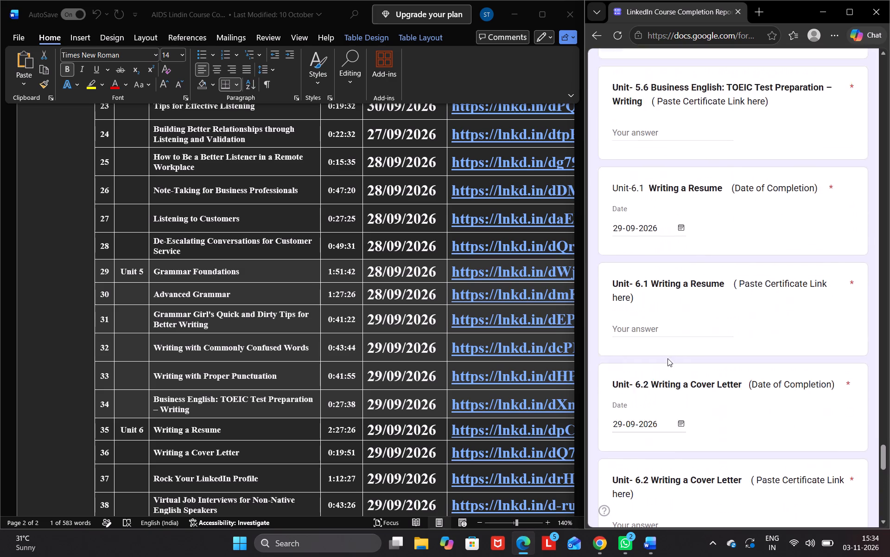
scroll(667, 358, up, 2)
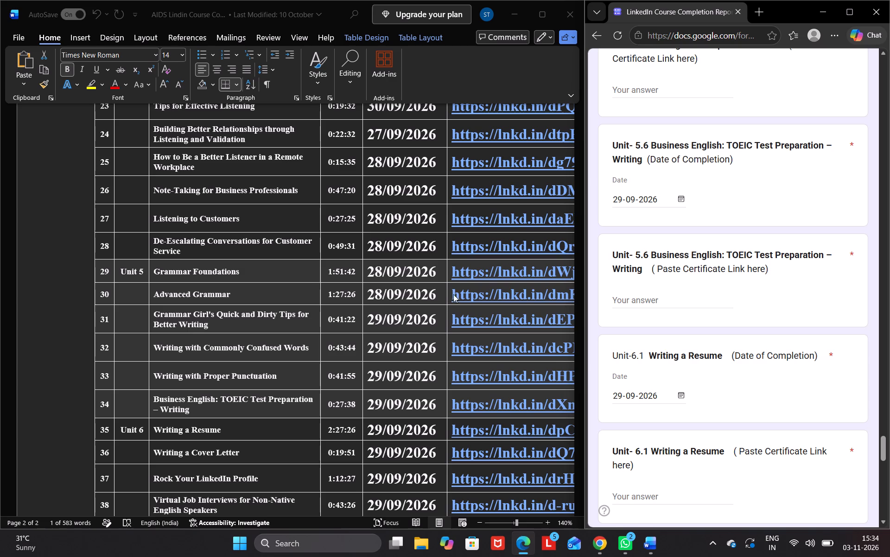
scroll(672, 263, up, 4)
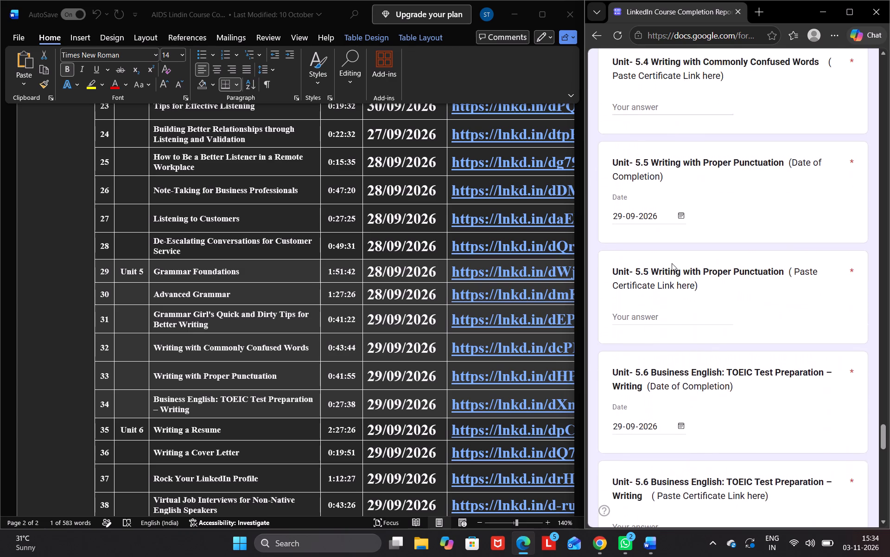
scroll(672, 263, up, 5)
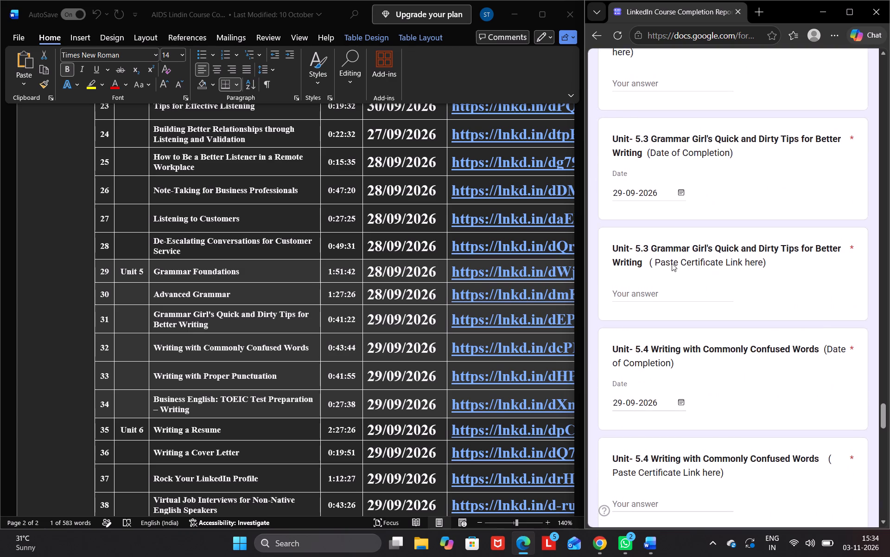
scroll(672, 263, up, 4)
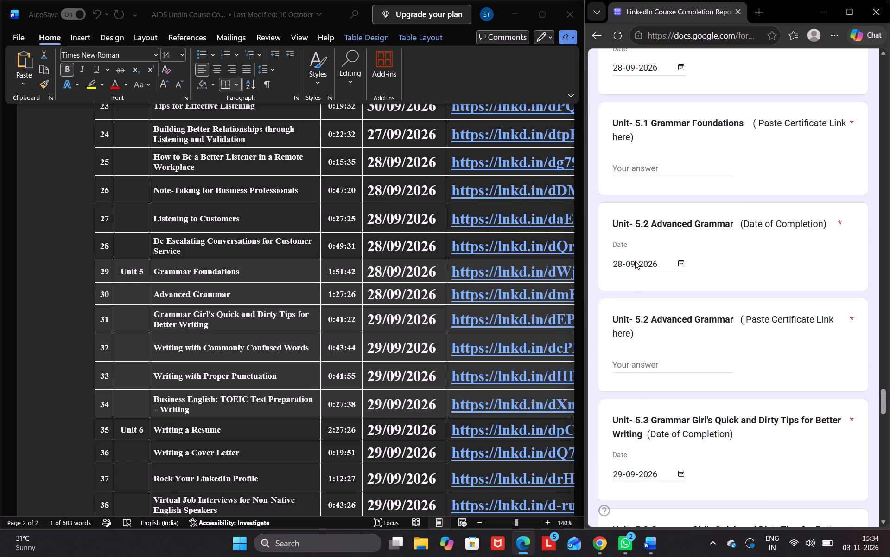
scroll(650, 201, up, 1)
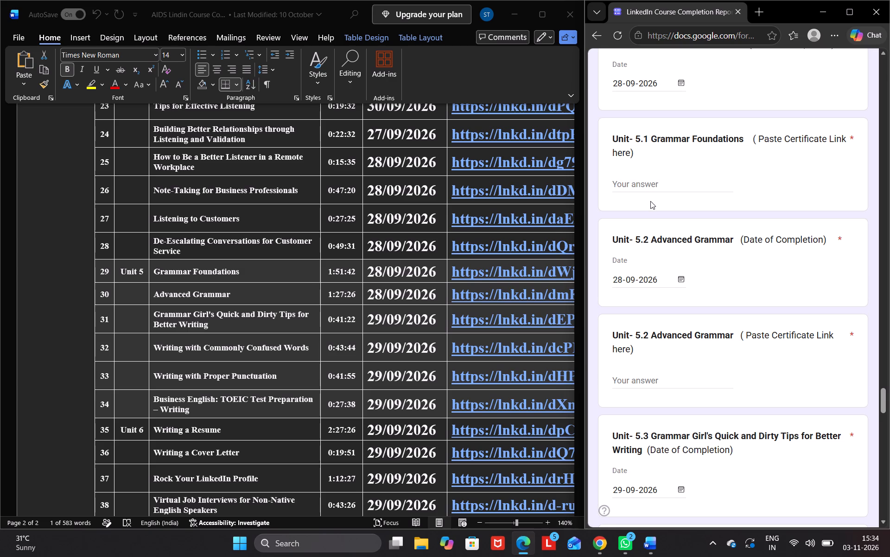
scroll(650, 201, up, 2)
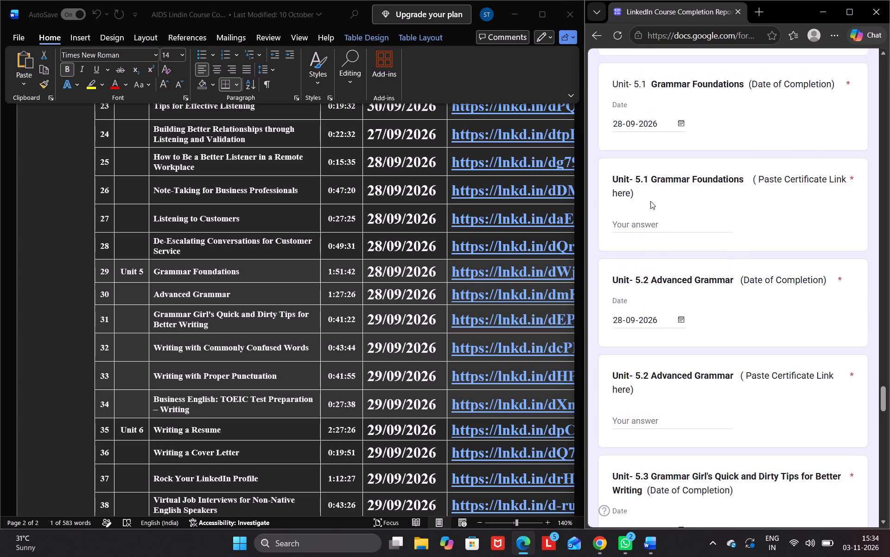
scroll(650, 201, up, 6)
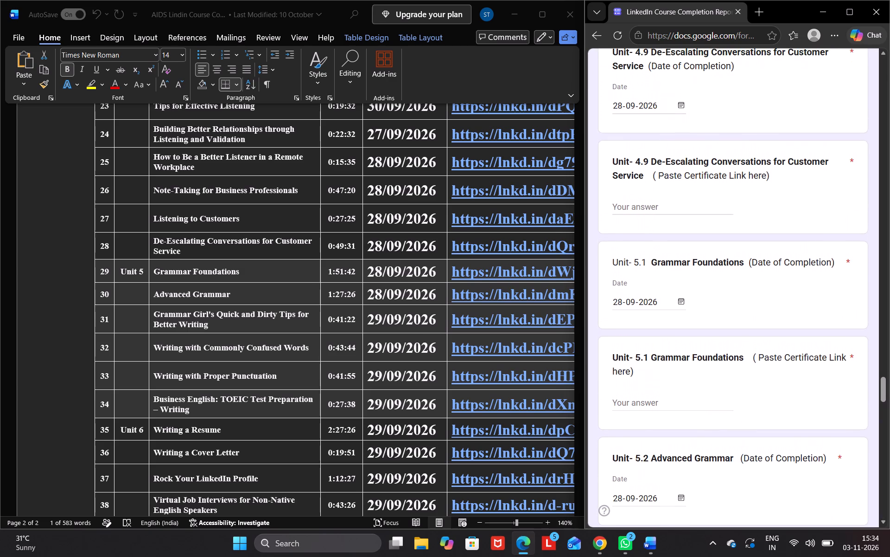
scroll(650, 201, up, 4)
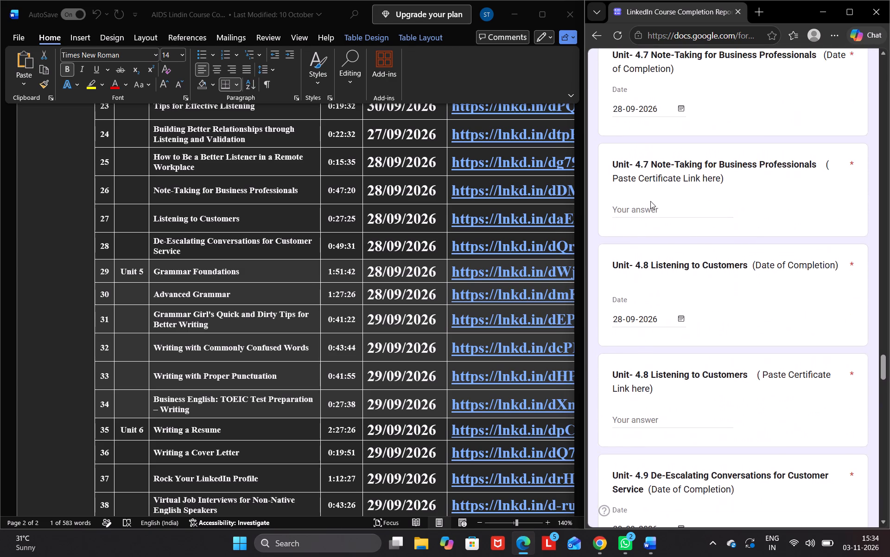
scroll(650, 201, up, 3)
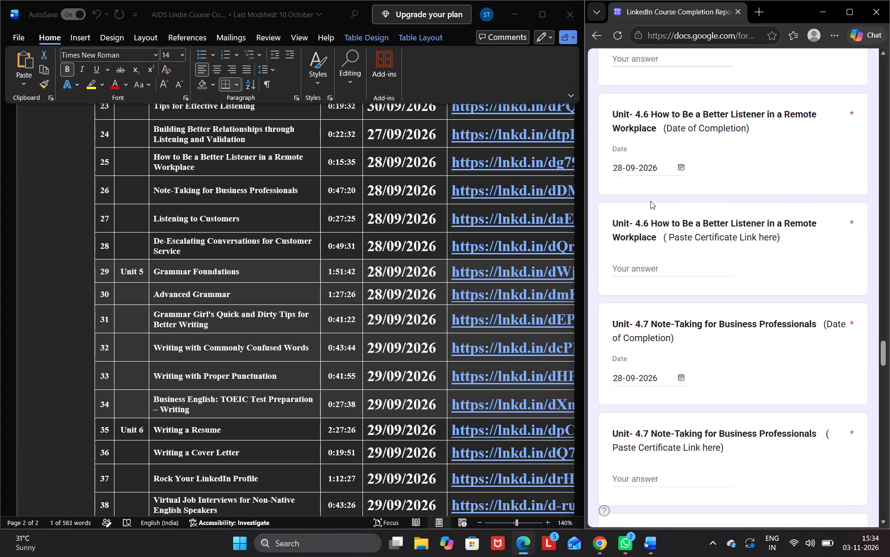
scroll(650, 201, up, 3)
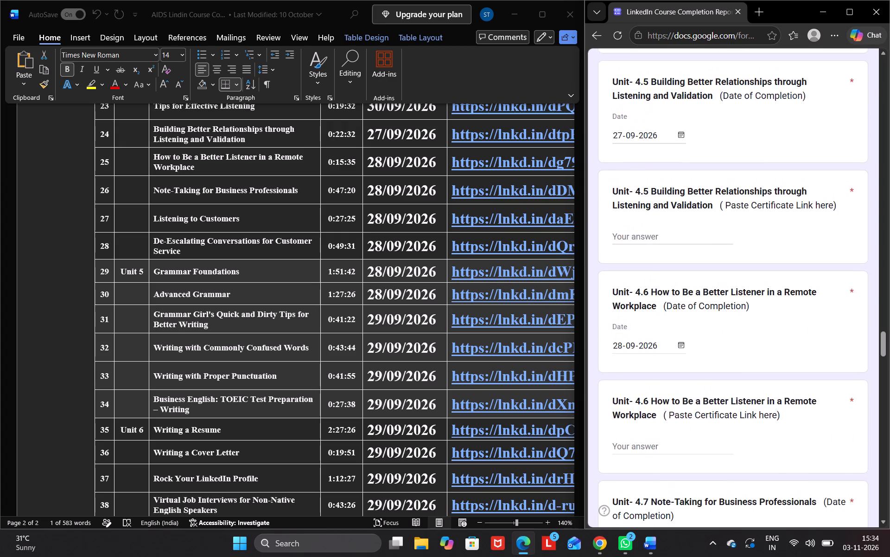
scroll(650, 201, up, 1)
Copy the row 20 Effective Listening certificate link from the Word record into the form's Unit 1.1 Communication Foundations certificate link answer.
click(370, 185)
scroll(370, 185, up, 1)
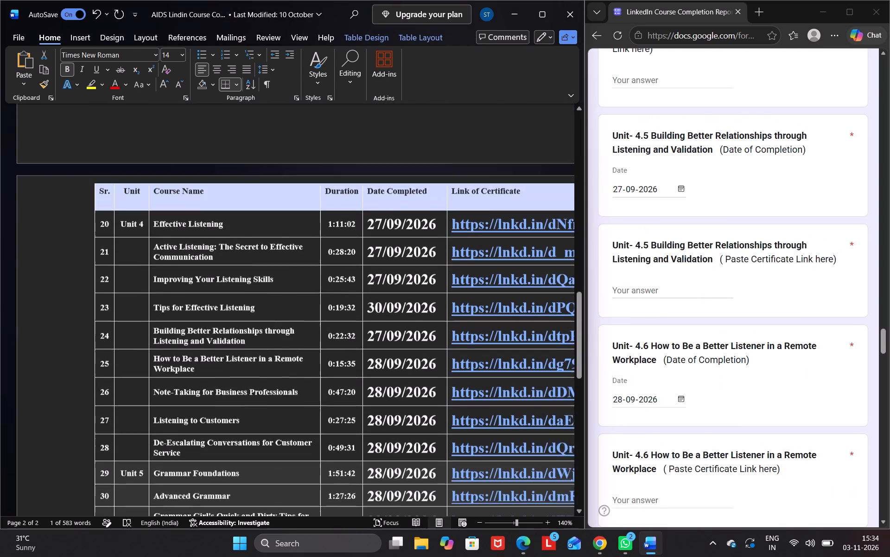
scroll(370, 185, up, 1)
scroll(632, 110, up, 15)
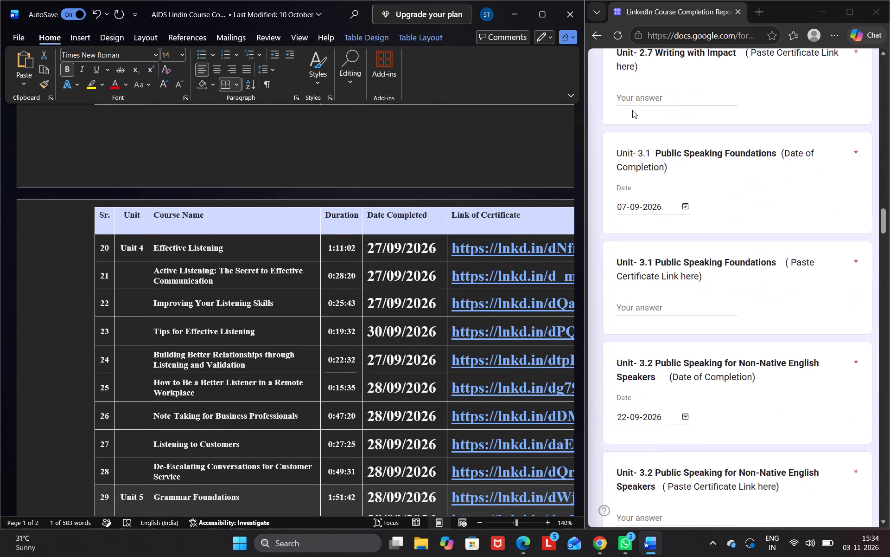
scroll(632, 110, up, 11)
scroll(632, 110, up, 11)
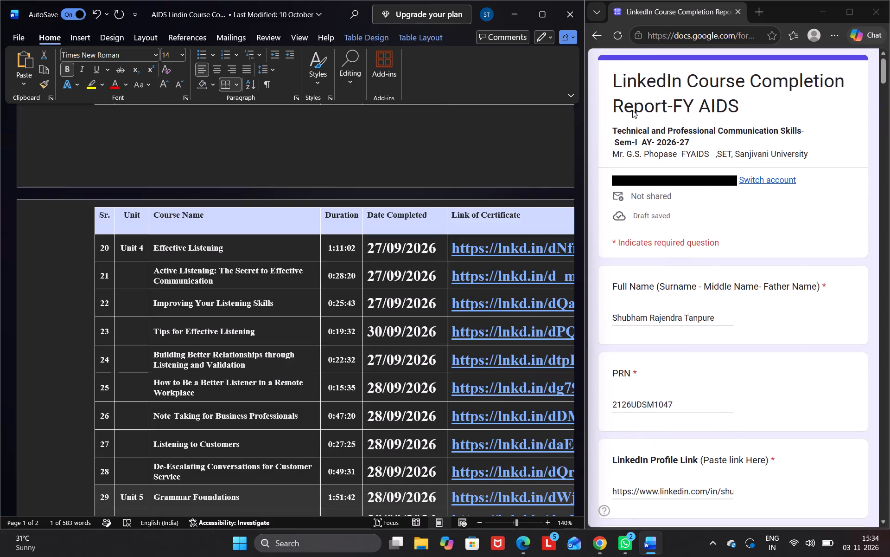
scroll(712, 374, down, 5)
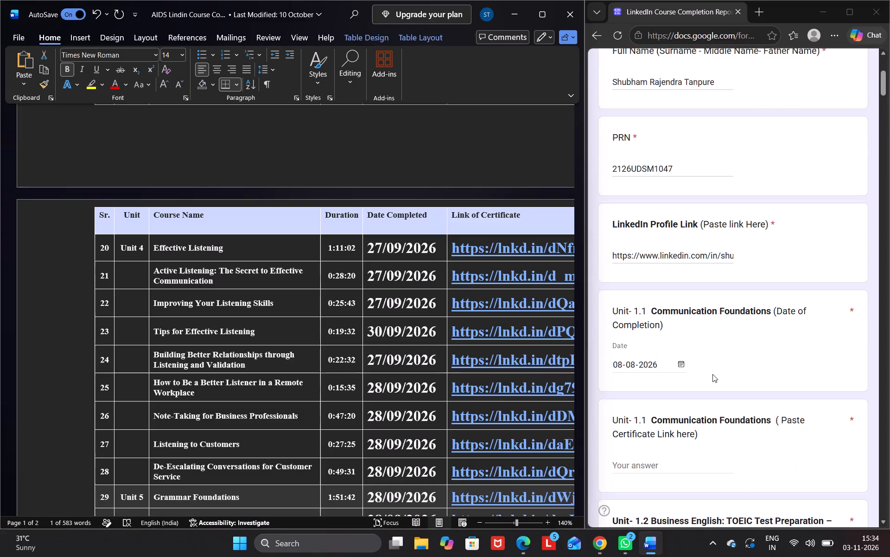
scroll(712, 374, down, 2)
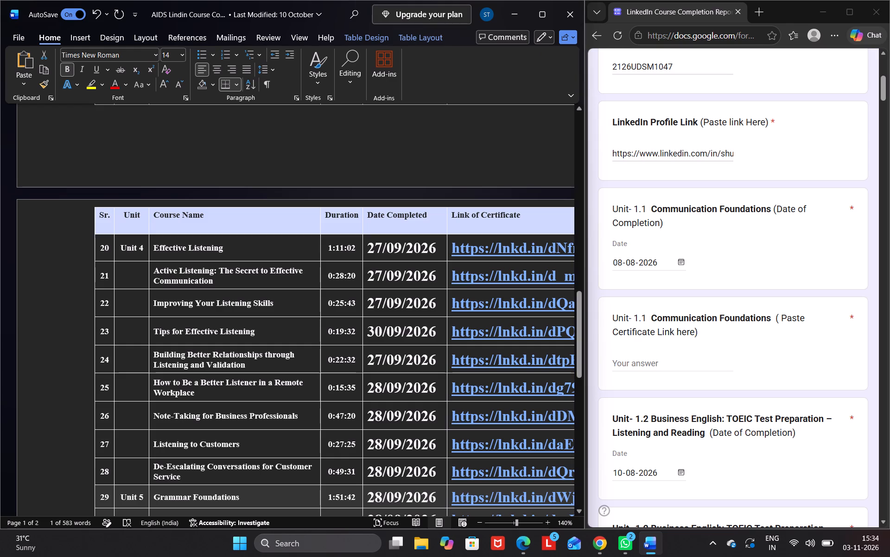
click(454, 249)
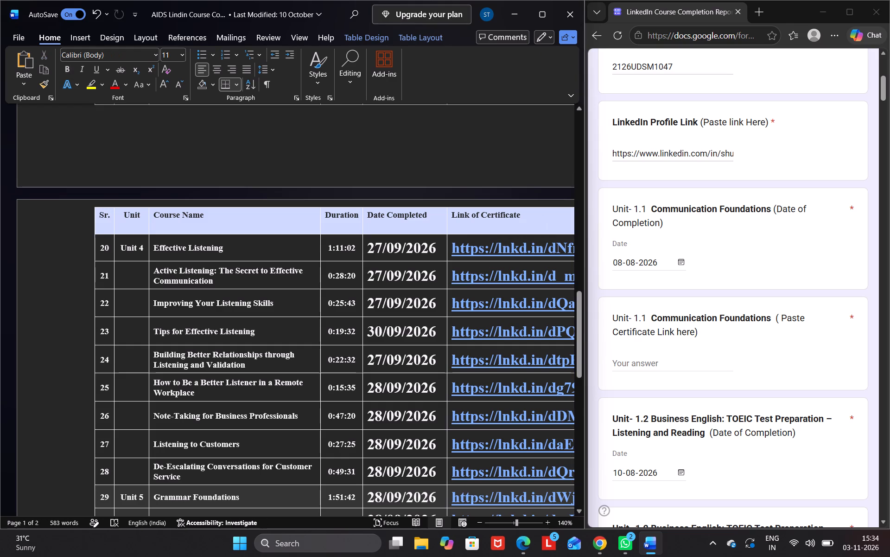
key(ctrl+a)
click(454, 249)
drag(451, 249, 454, 249)
drag(454, 249, 545, 257)
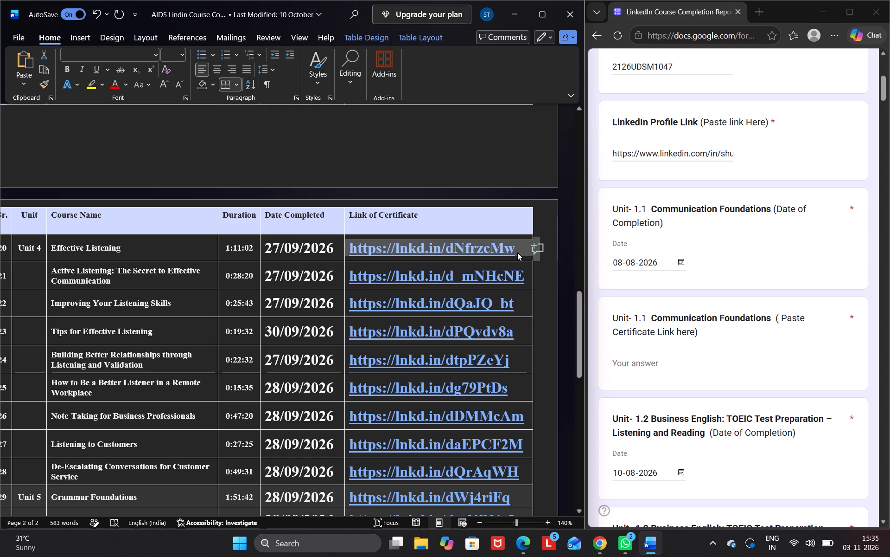
key(ctrl+c)
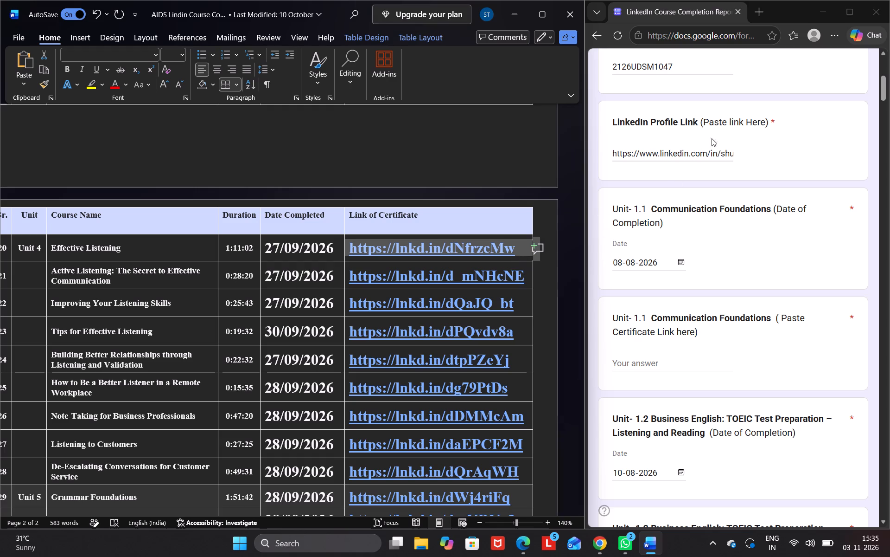
click(651, 361)
key(ctrl+v)
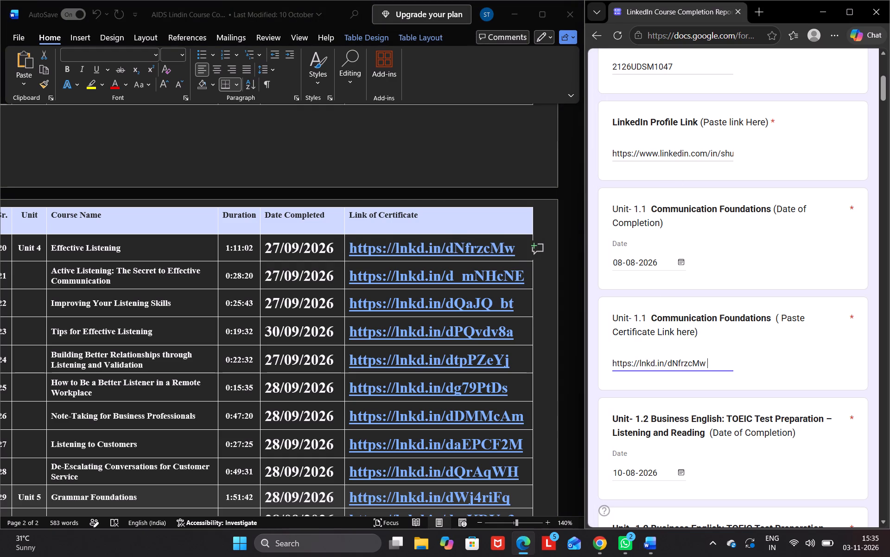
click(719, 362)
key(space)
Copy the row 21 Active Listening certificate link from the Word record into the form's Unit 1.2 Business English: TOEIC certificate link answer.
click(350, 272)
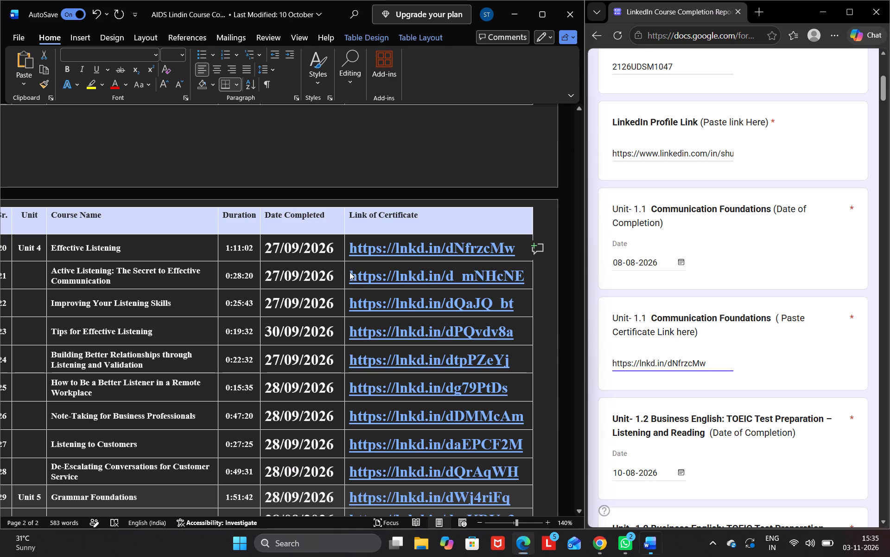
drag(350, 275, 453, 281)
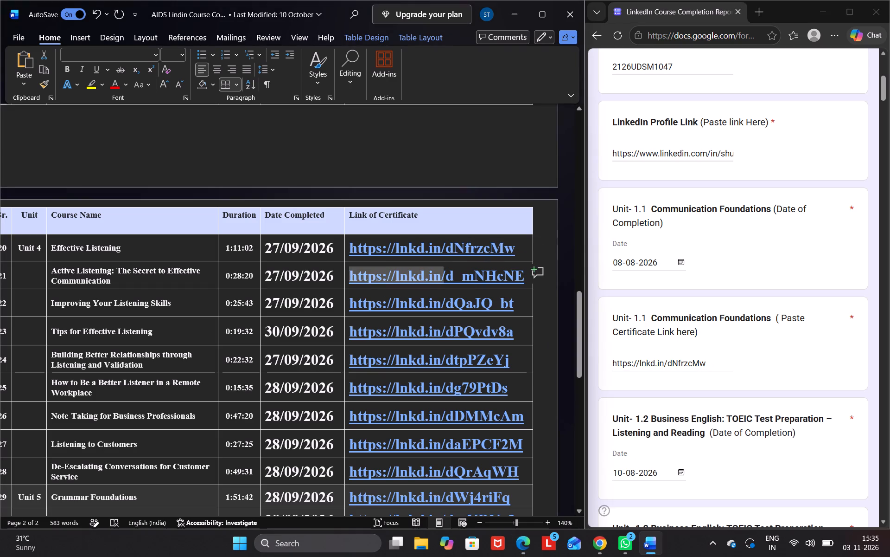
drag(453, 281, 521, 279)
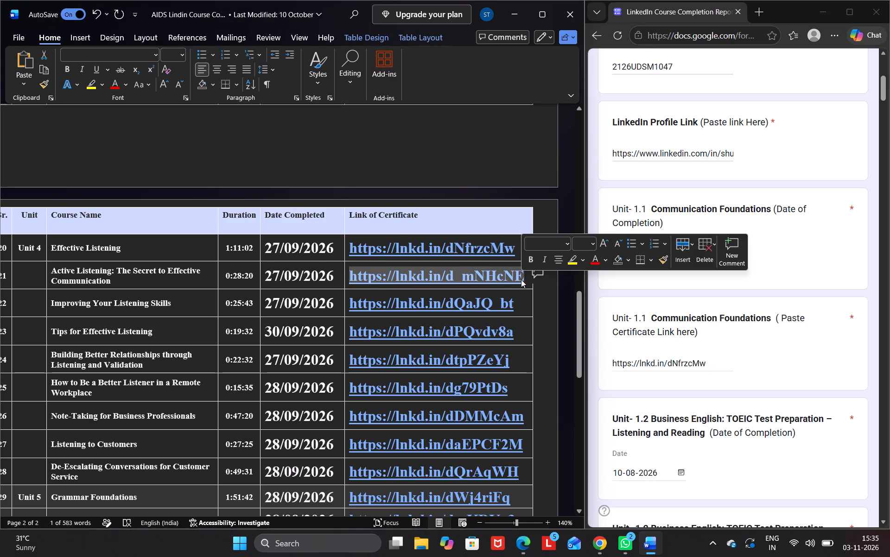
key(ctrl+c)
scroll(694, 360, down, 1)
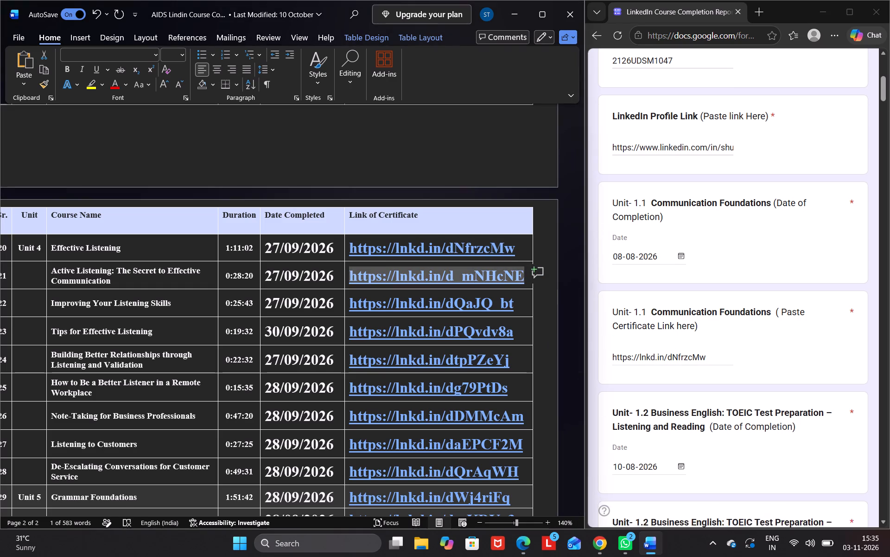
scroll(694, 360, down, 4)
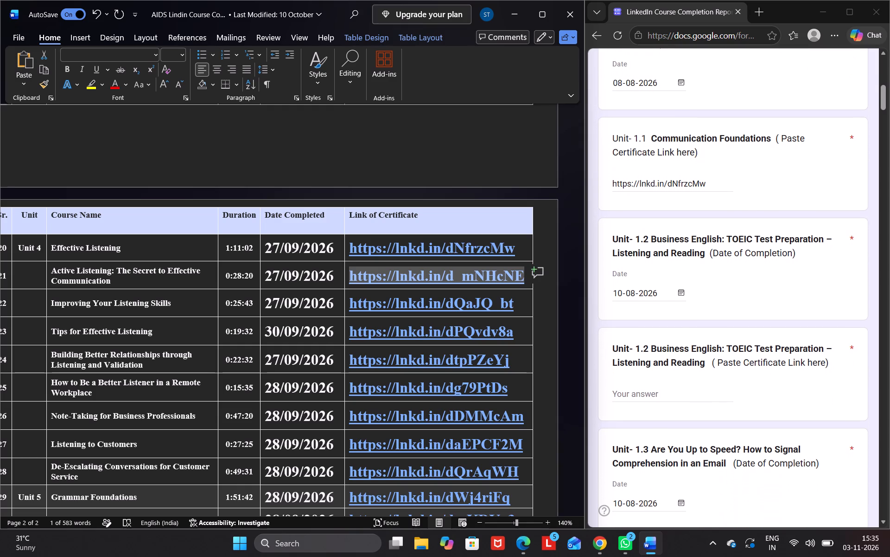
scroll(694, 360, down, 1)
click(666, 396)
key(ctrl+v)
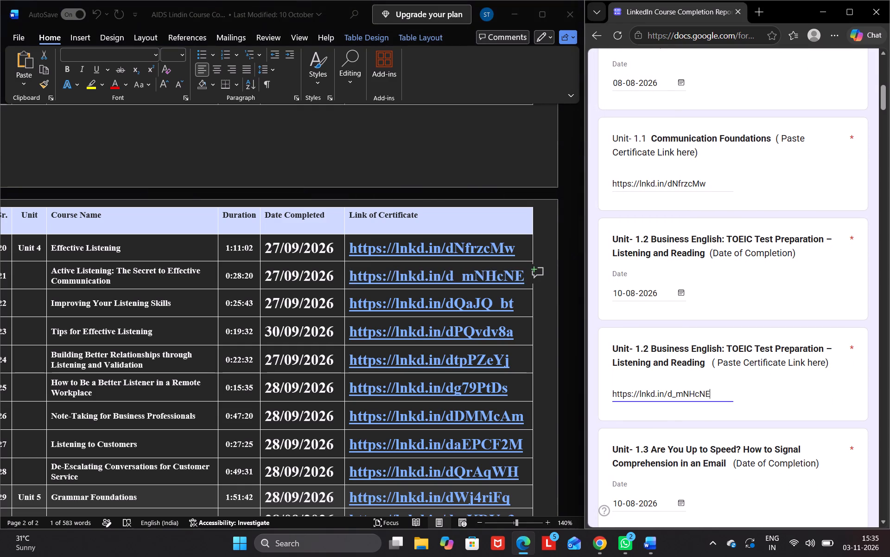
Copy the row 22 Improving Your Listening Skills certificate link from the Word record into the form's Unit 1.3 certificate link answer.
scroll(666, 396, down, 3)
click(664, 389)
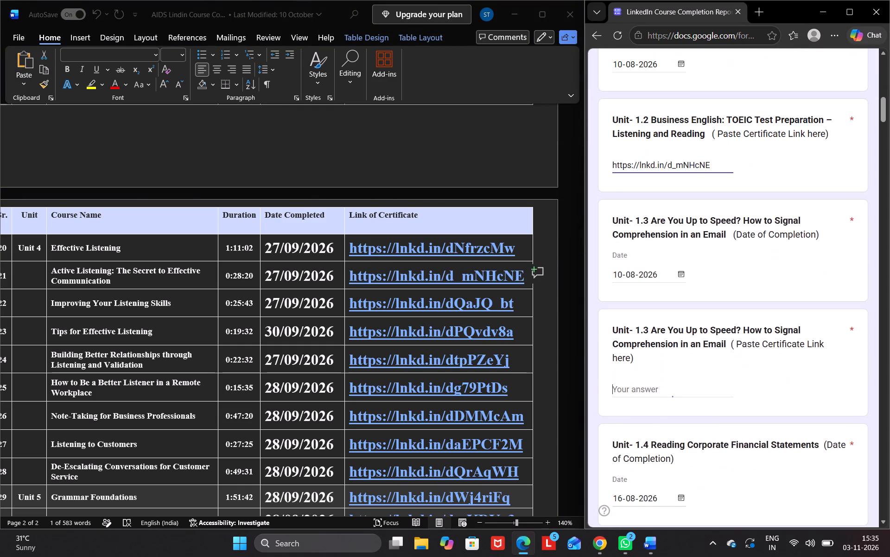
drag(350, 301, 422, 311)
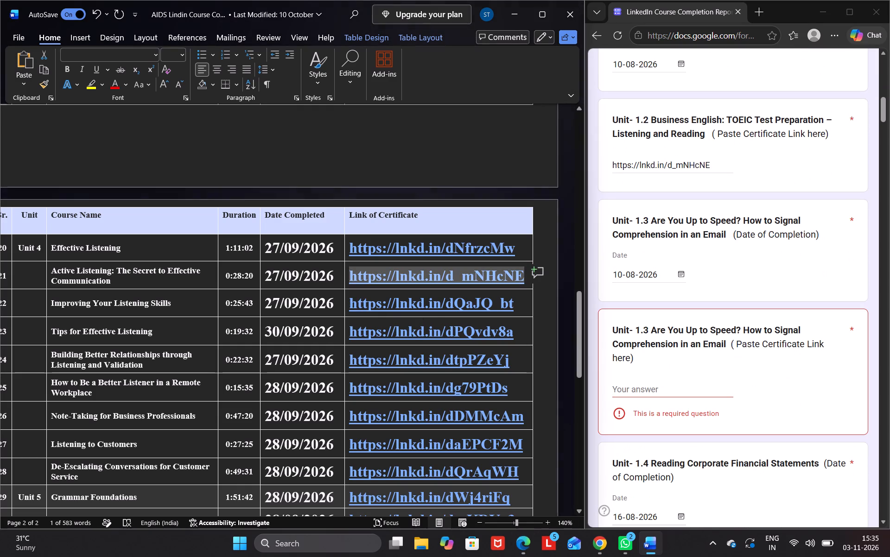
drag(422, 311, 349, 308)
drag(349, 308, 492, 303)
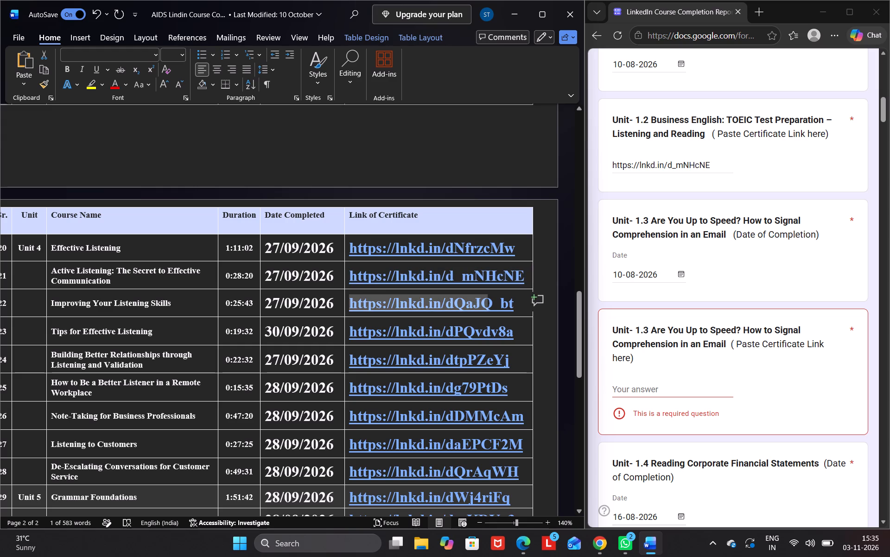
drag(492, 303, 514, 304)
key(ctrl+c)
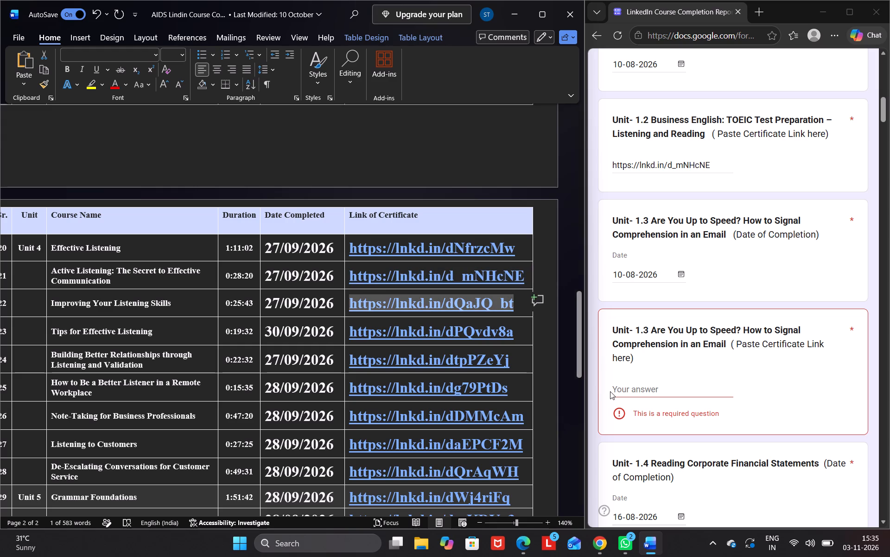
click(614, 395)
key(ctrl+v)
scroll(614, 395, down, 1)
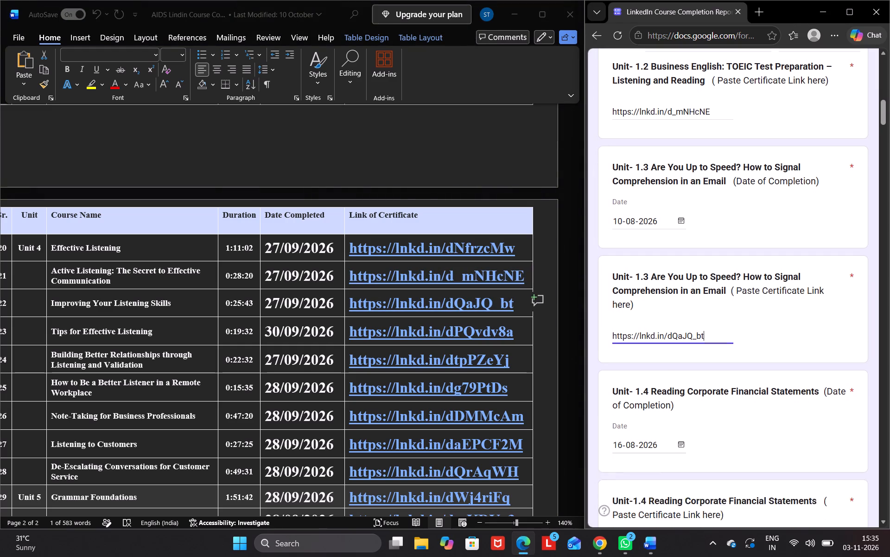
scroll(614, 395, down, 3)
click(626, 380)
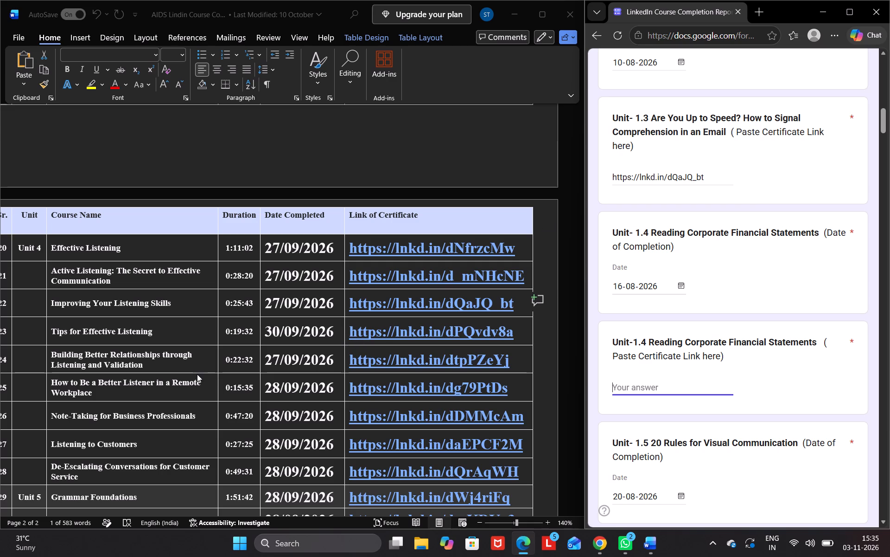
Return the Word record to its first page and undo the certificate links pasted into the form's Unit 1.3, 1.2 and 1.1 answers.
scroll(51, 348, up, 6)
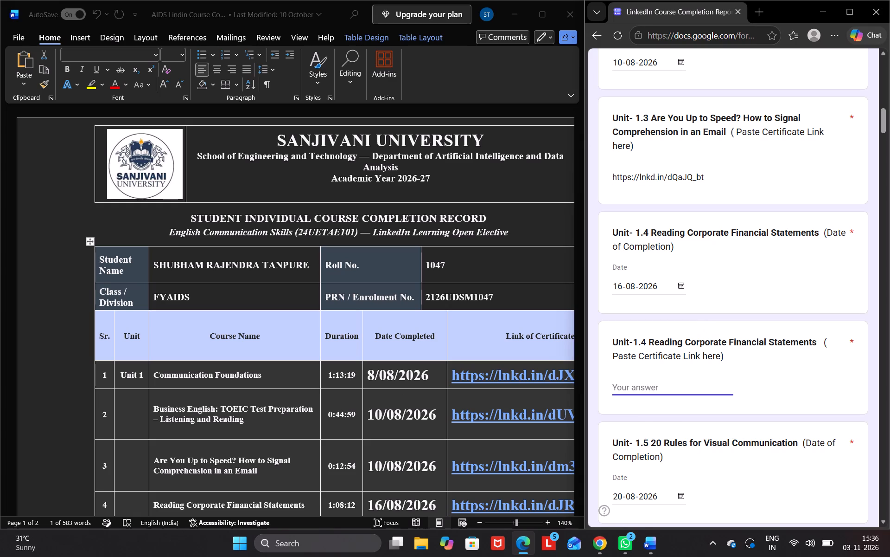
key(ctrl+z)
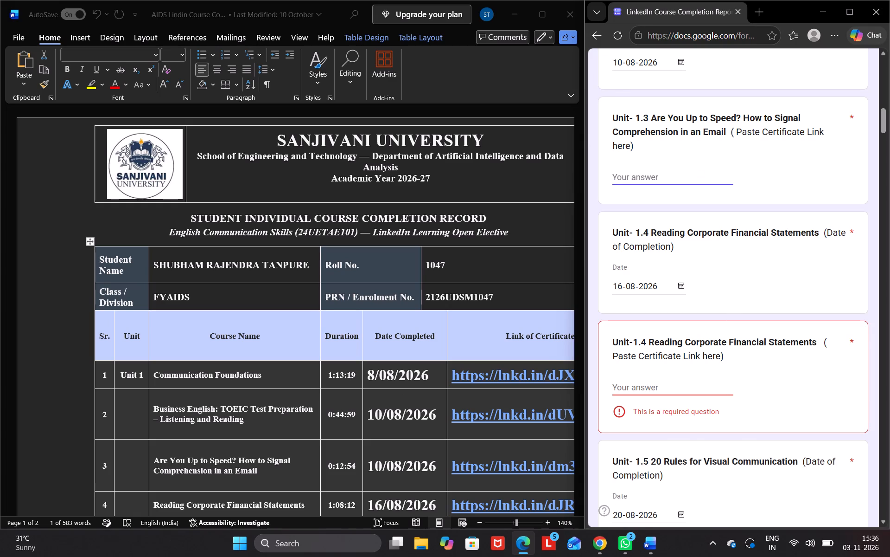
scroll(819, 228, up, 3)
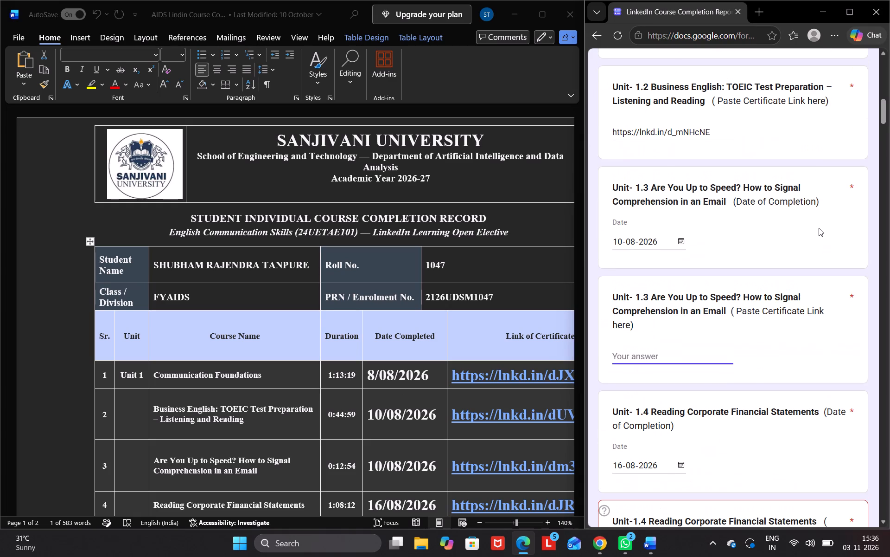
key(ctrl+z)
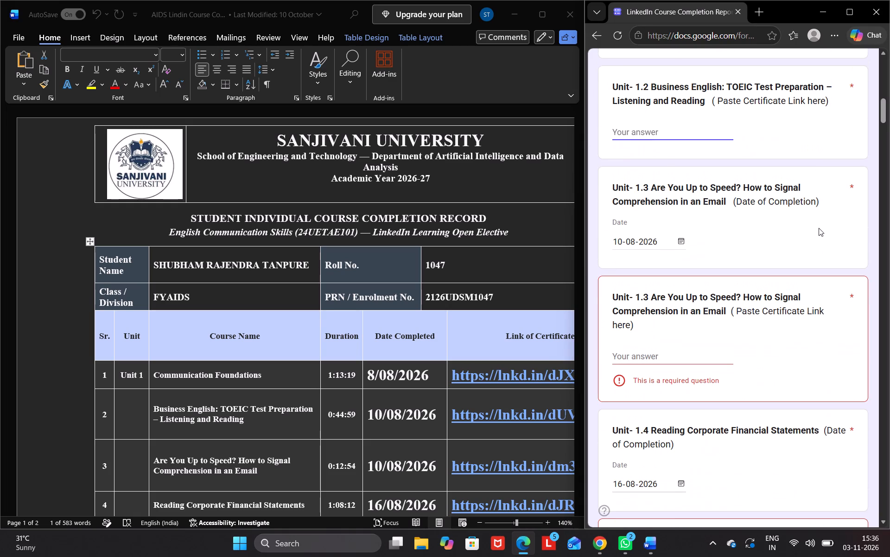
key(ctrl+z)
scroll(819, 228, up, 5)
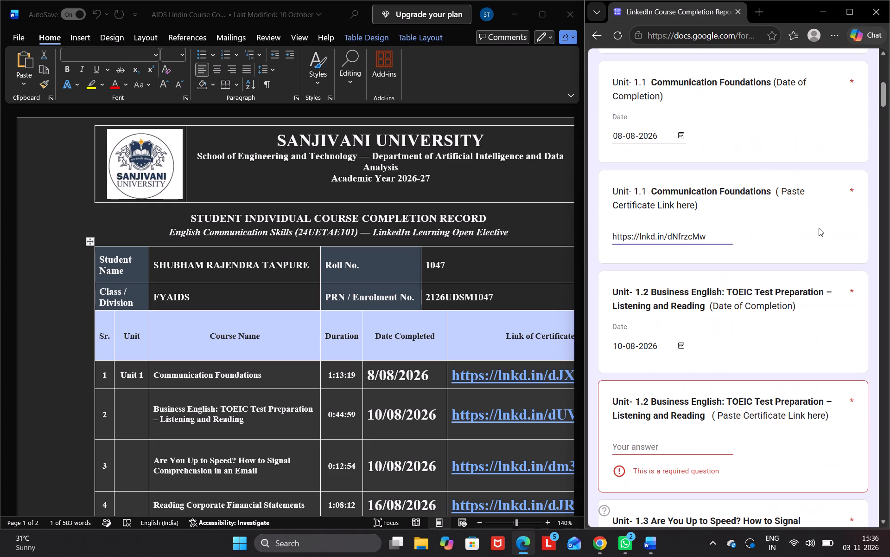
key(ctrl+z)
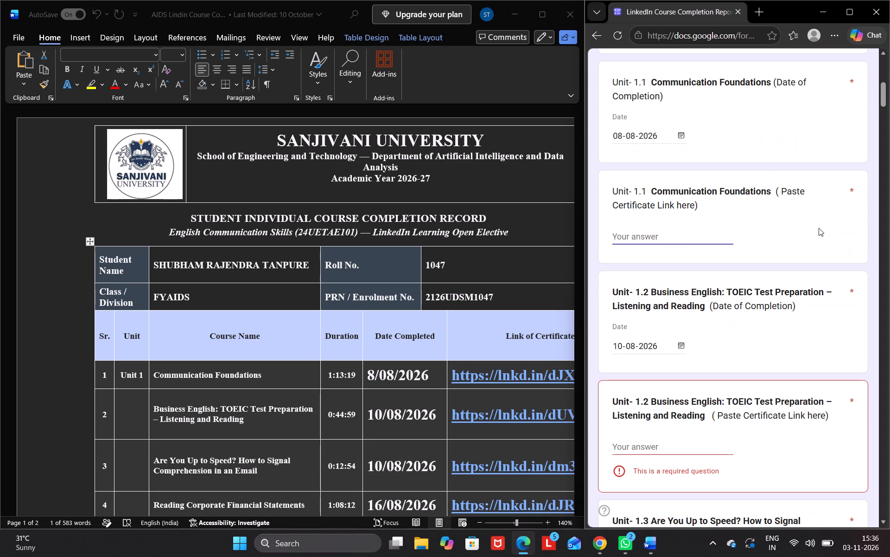
Copy the row 1 Communication Foundations certificate link from the Word record into the form's Unit 1.1 certificate link answer.
scroll(819, 228, up, 4)
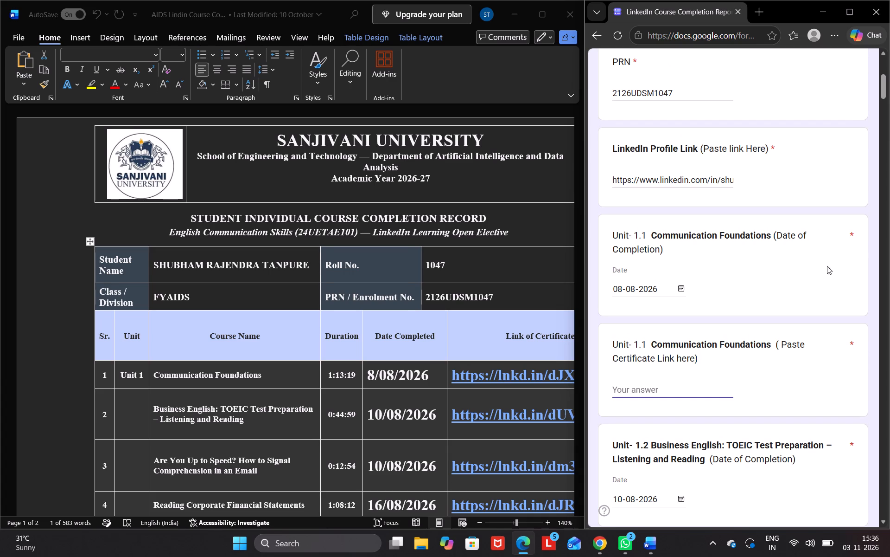
scroll(804, 267, up, 2)
scroll(700, 408, down, 2)
click(653, 427)
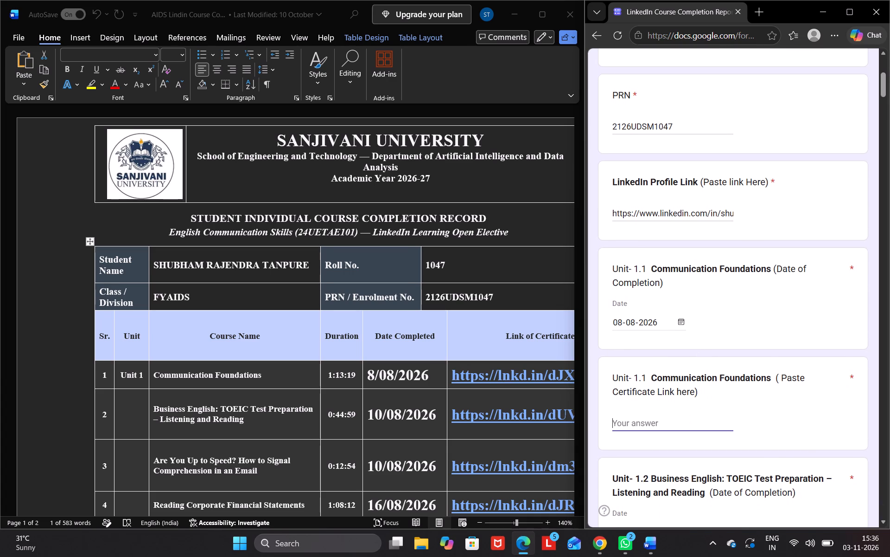
scroll(411, 398, left, 2)
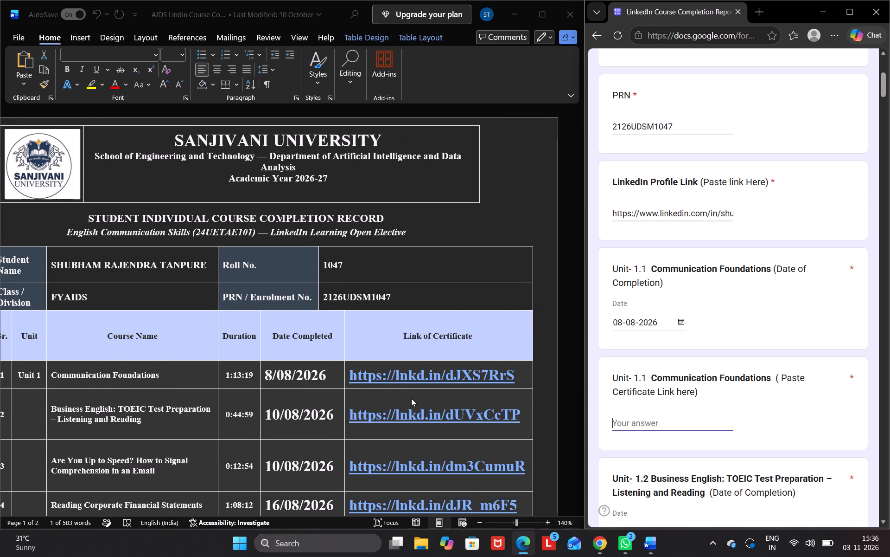
scroll(411, 398, left, 1)
drag(350, 374, 469, 372)
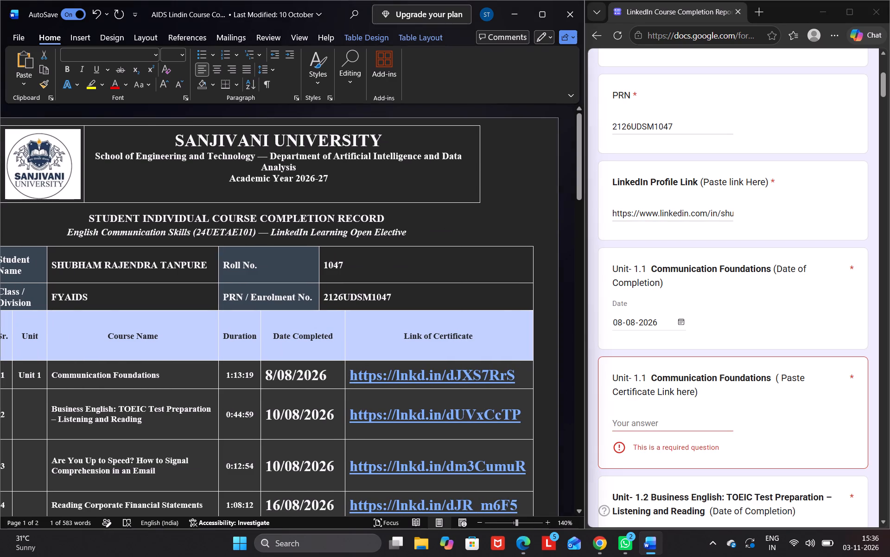
drag(469, 372, 513, 376)
drag(513, 376, 318, 376)
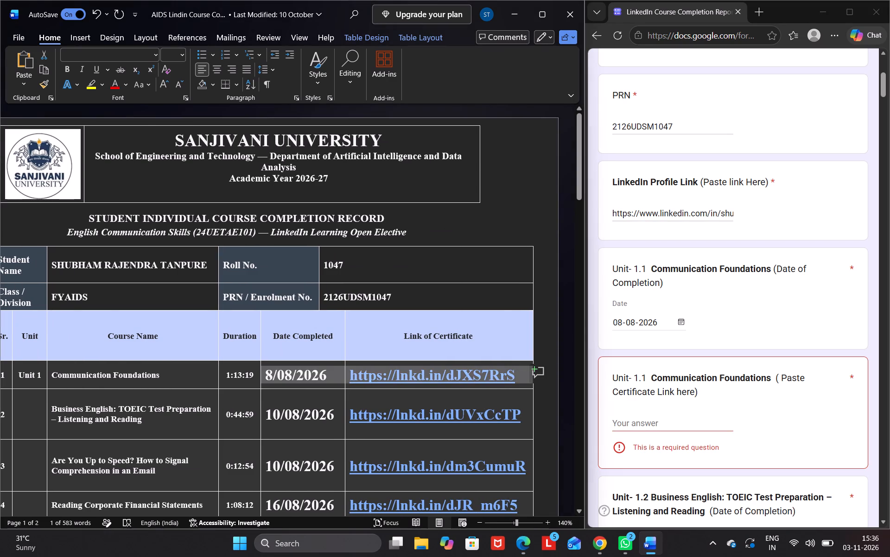
drag(318, 376, 349, 378)
key(ctrl+c)
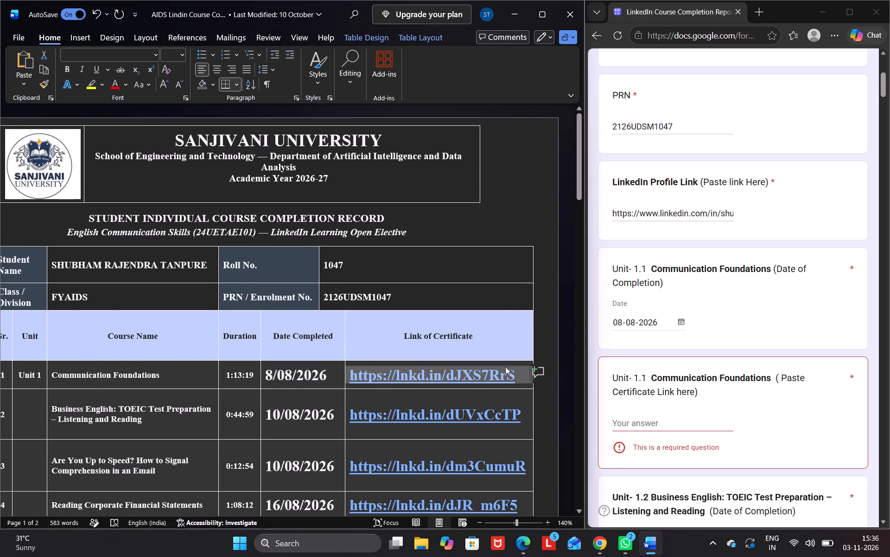
click(650, 419)
key(ctrl+v)
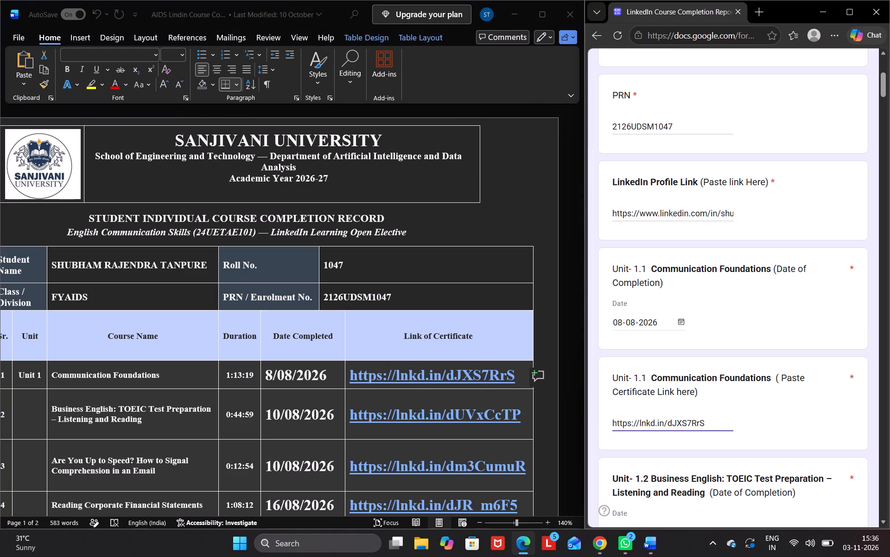
Copy the row 2 Business English: TOEIC Test Preparation certificate link from the Word record into the form's Unit 1.2 certificate link answer.
scroll(650, 419, down, 5)
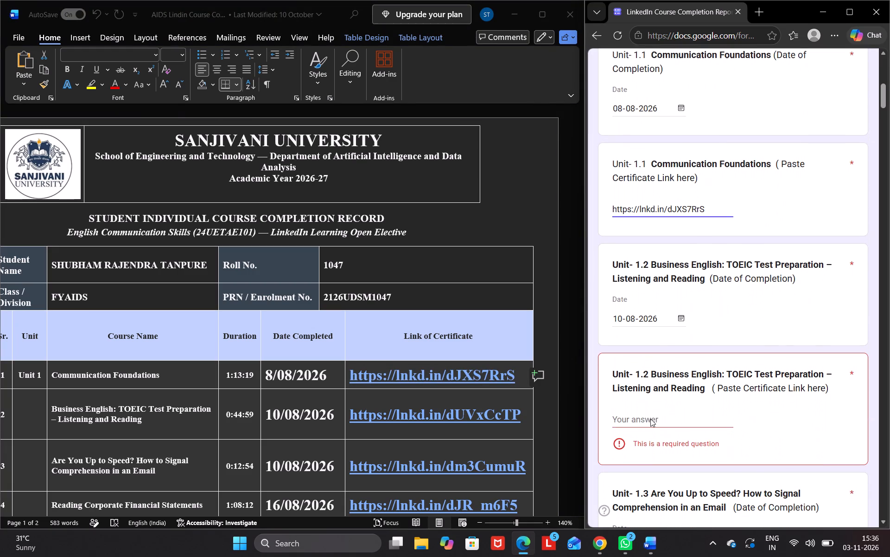
scroll(650, 419, down, 1)
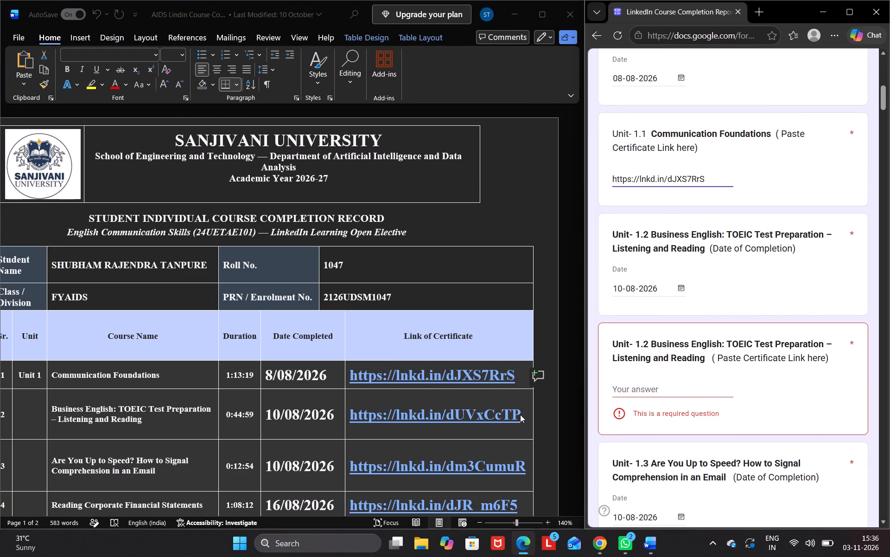
drag(520, 415, 515, 412)
drag(515, 412, 502, 410)
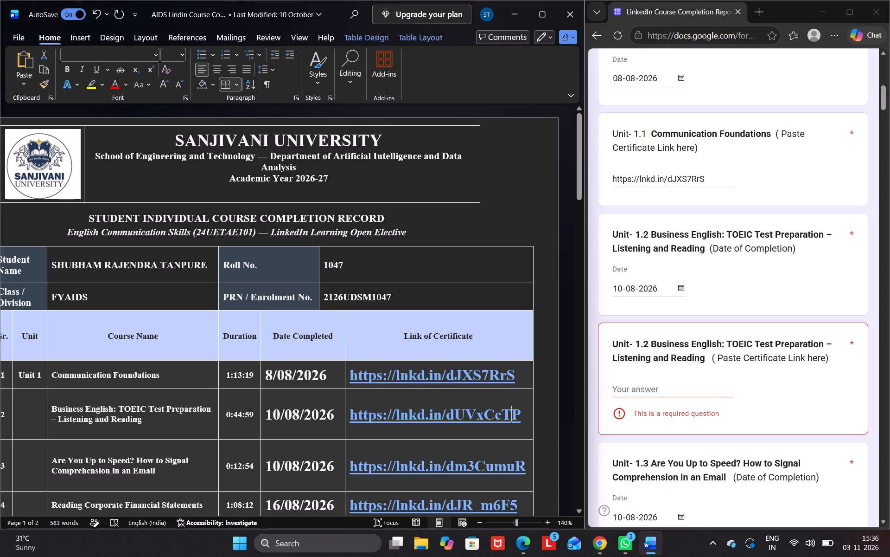
drag(502, 410, 509, 408)
click(514, 408)
click(517, 408)
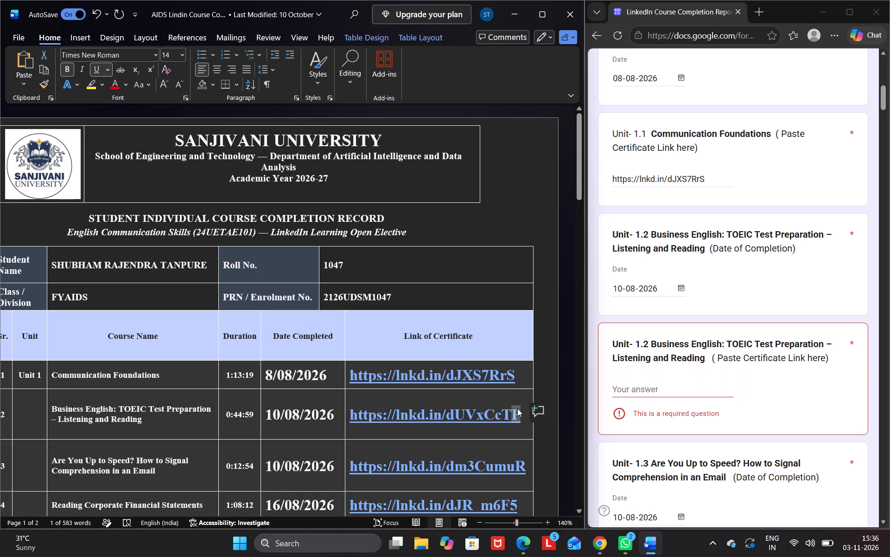
drag(517, 408, 463, 405)
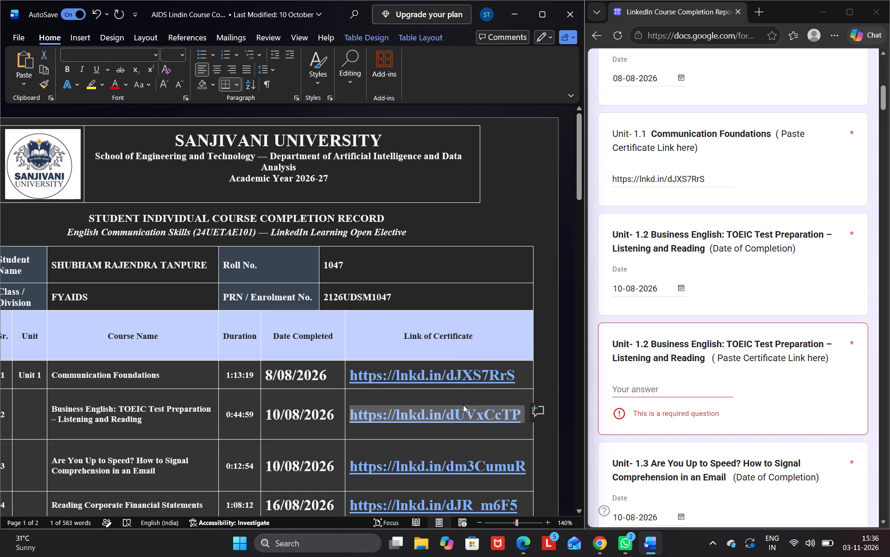
key(ctrl+c)
click(636, 393)
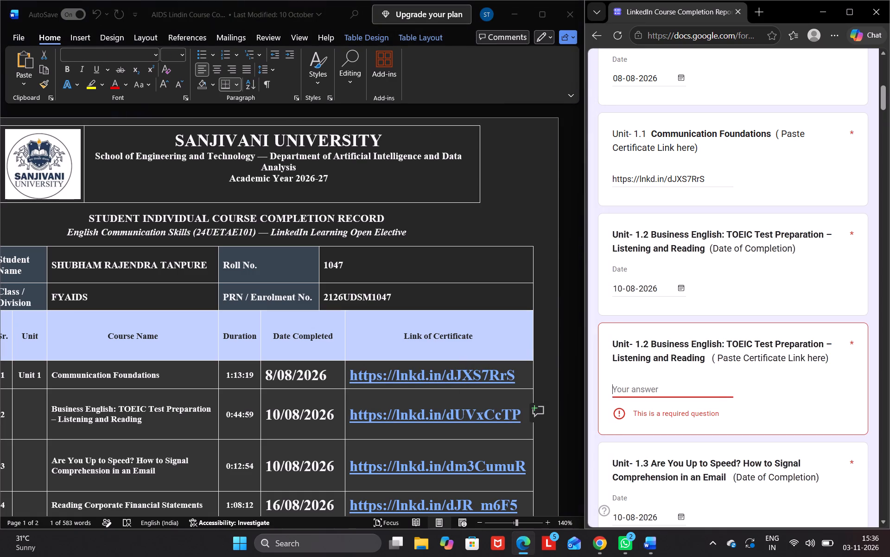
key(ctrl+v)
Copy the row 3 Are You Up to Speed? certificate link from the Word record into the form's Unit 1.3 certificate link answer.
scroll(643, 424, down, 2)
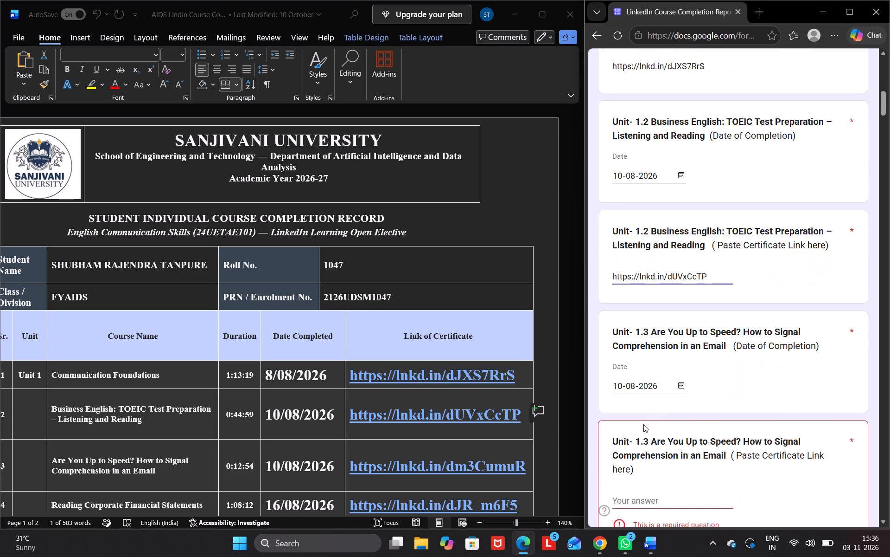
scroll(643, 424, down, 2)
click(640, 435)
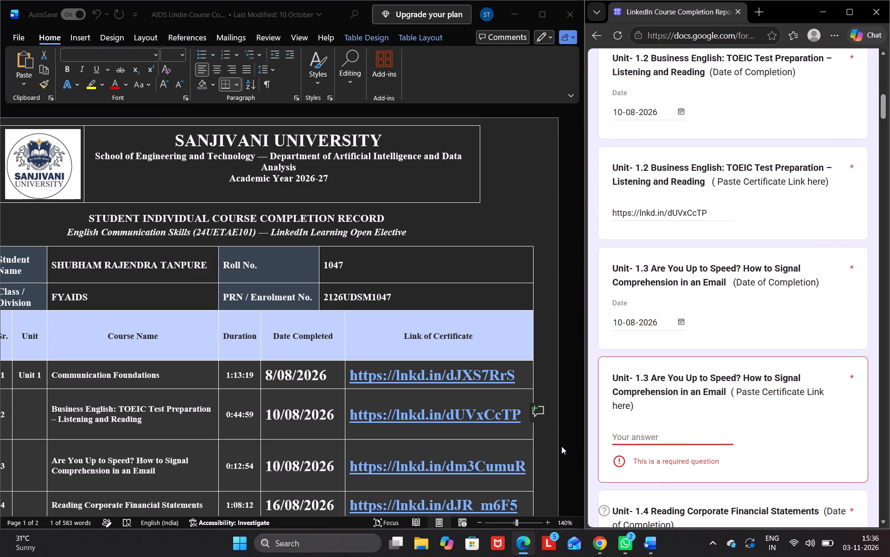
click(525, 459)
click(525, 459)
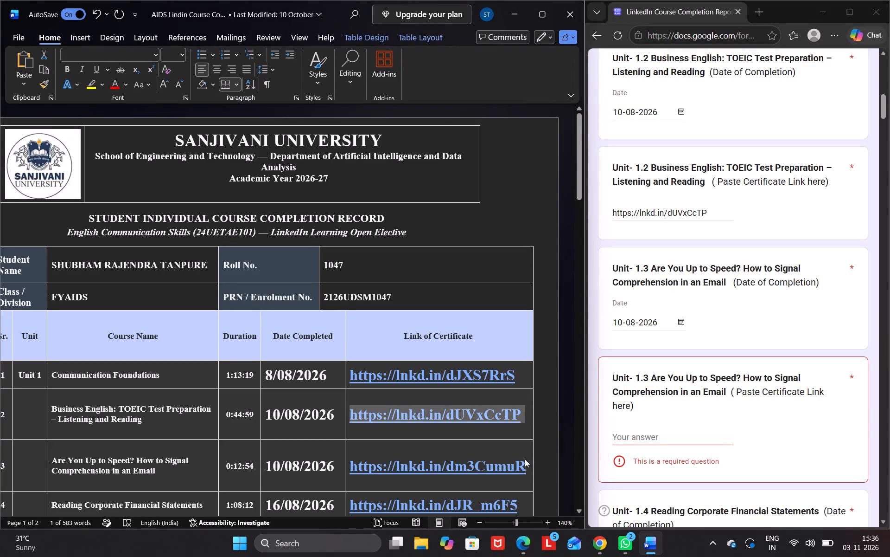
drag(525, 459, 353, 462)
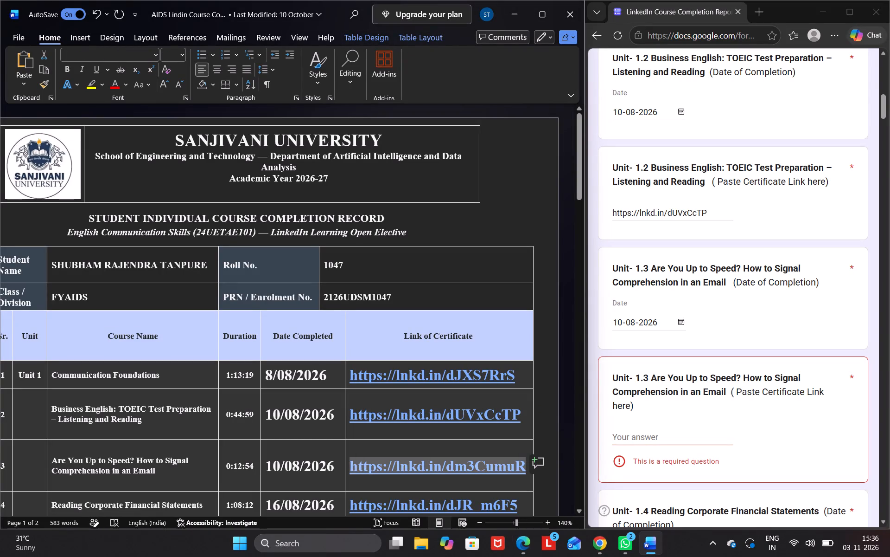
key(ctrl+c)
click(633, 434)
key(ctrl+v)
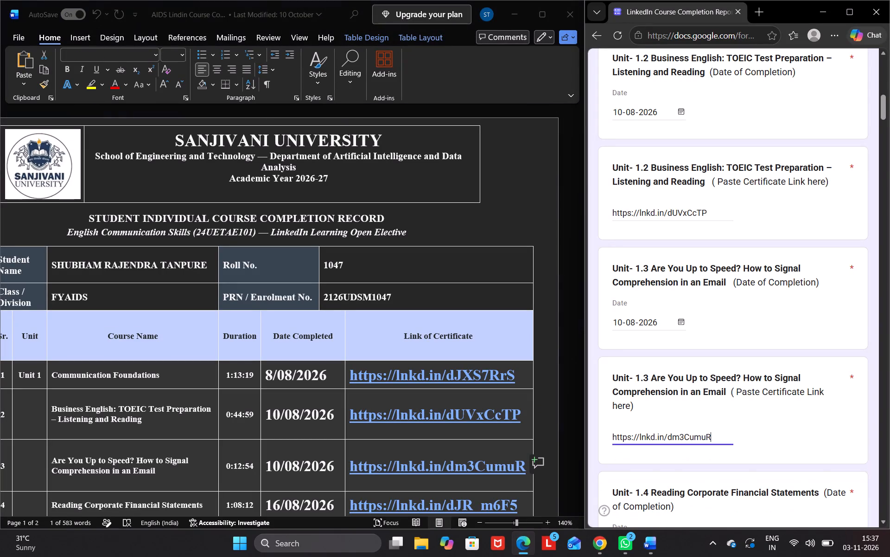
Copy the row 4 Reading Corporate Financial Statements certificate link from the Word record into the form's Unit 1.4 certificate link answer.
scroll(633, 434, down, 2)
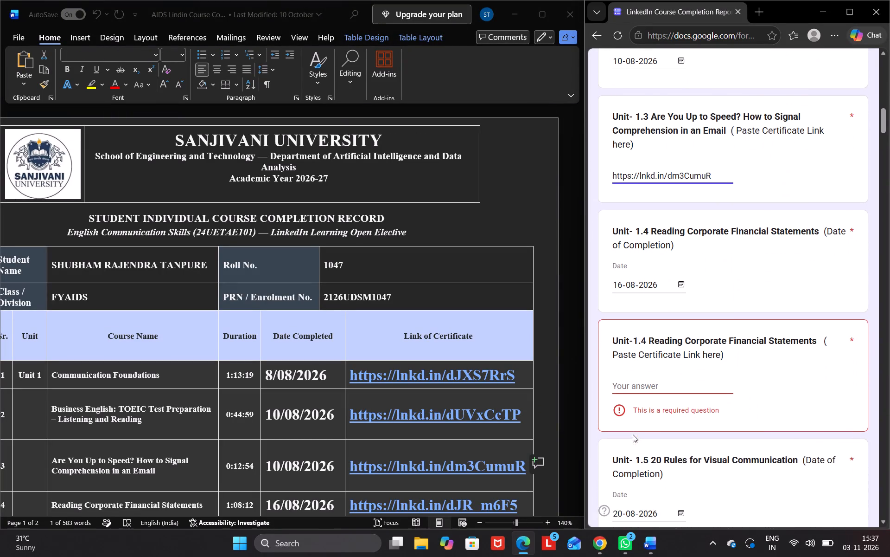
click(643, 383)
scroll(459, 467, down, 1)
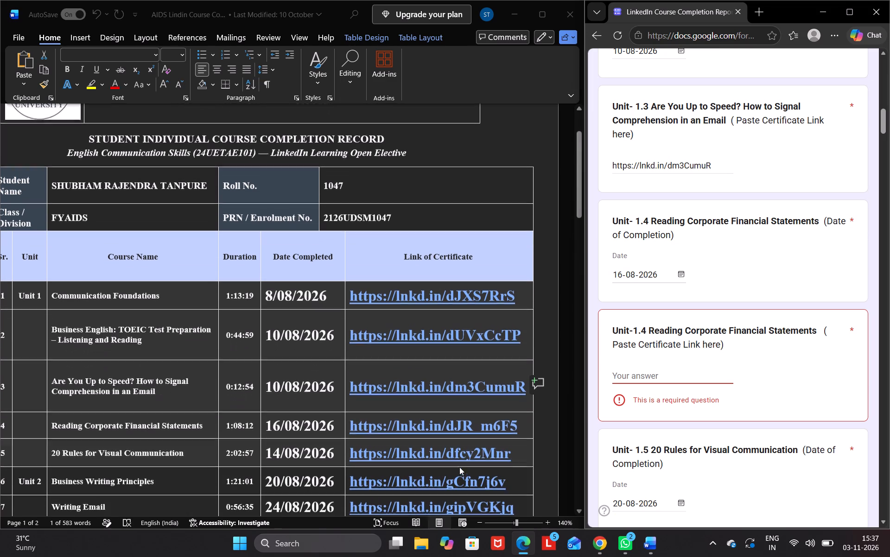
scroll(459, 467, down, 1)
click(519, 413)
double_click(519, 413)
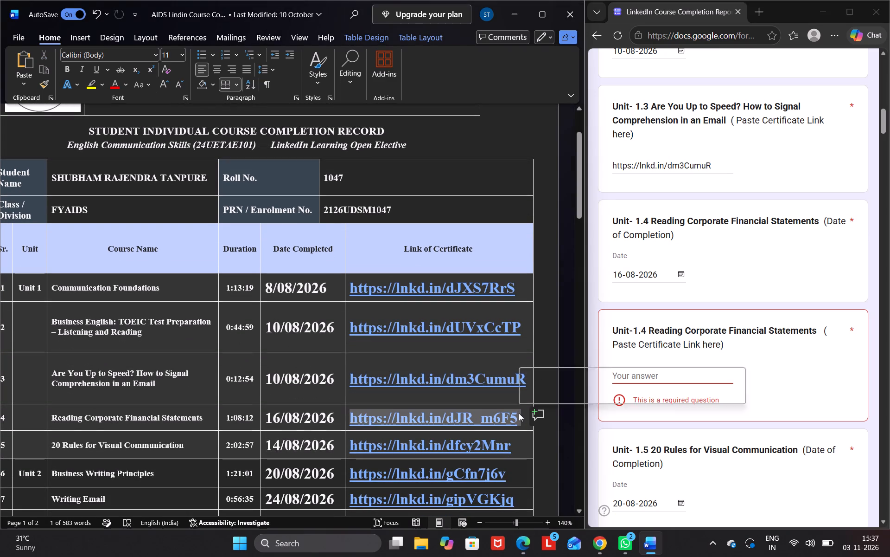
drag(519, 413, 505, 412)
key(ctrl+c)
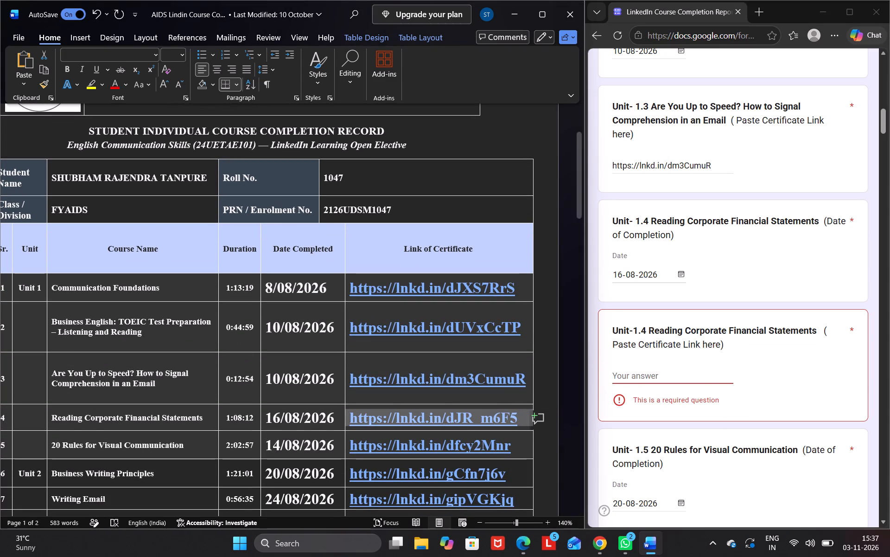
click(639, 371)
key(ctrl+v)
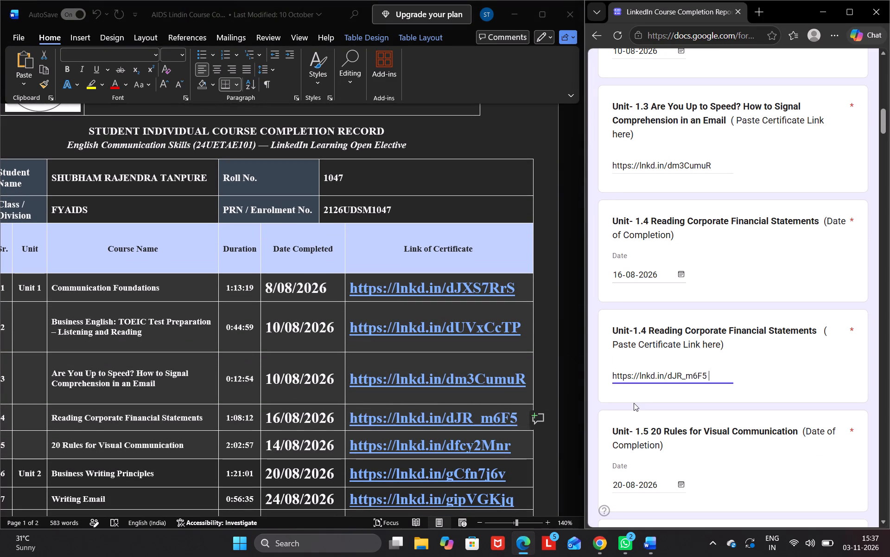
click(634, 403)
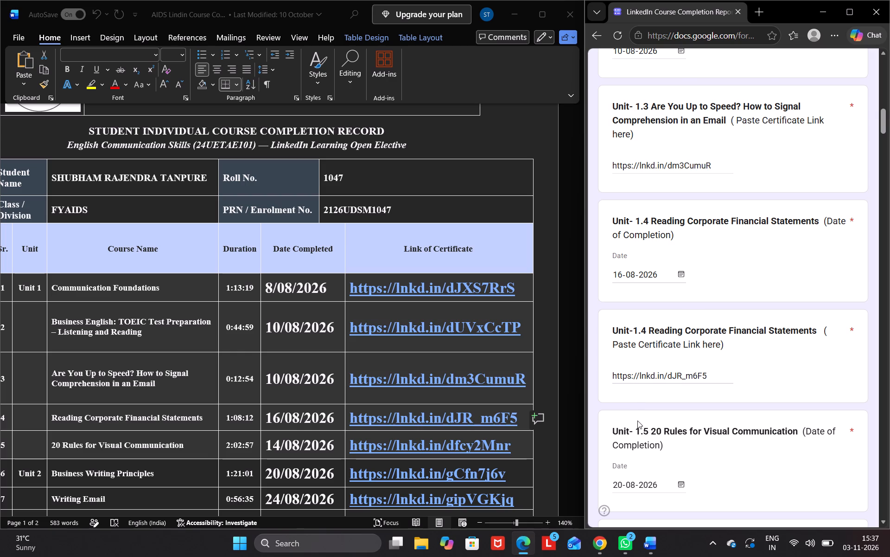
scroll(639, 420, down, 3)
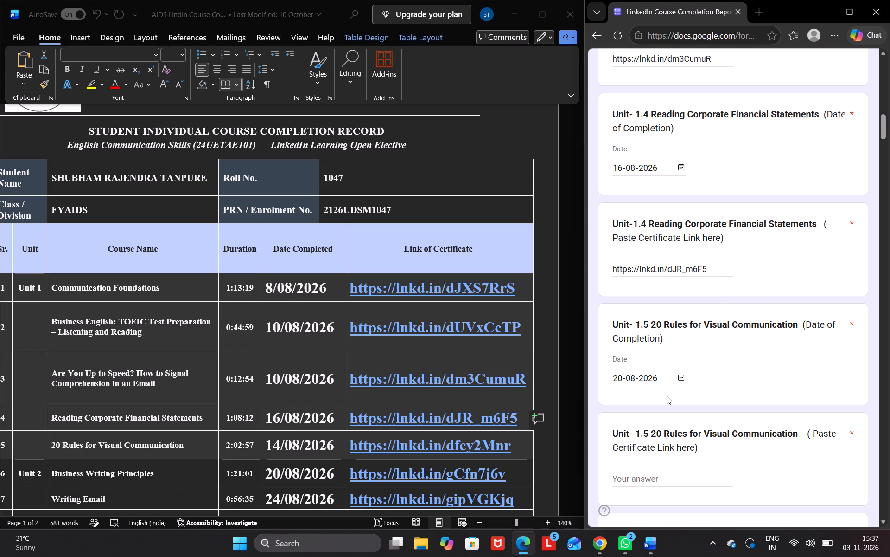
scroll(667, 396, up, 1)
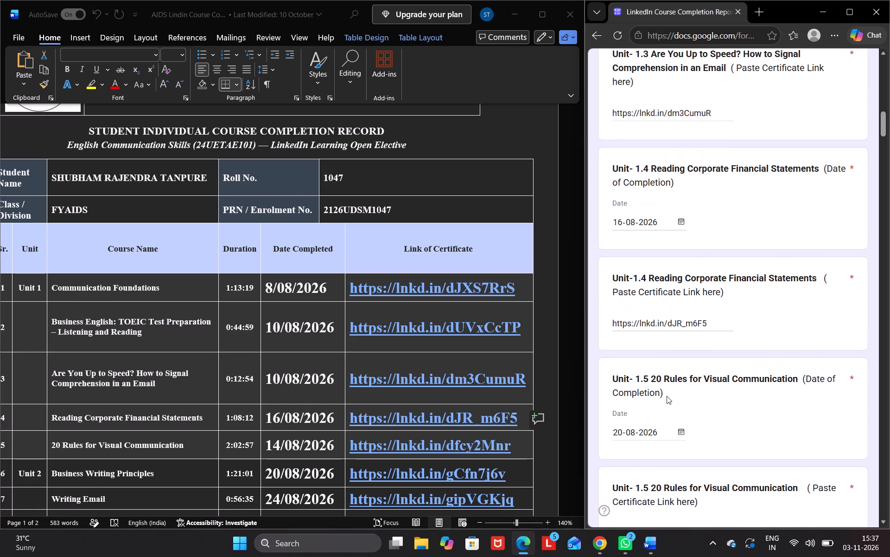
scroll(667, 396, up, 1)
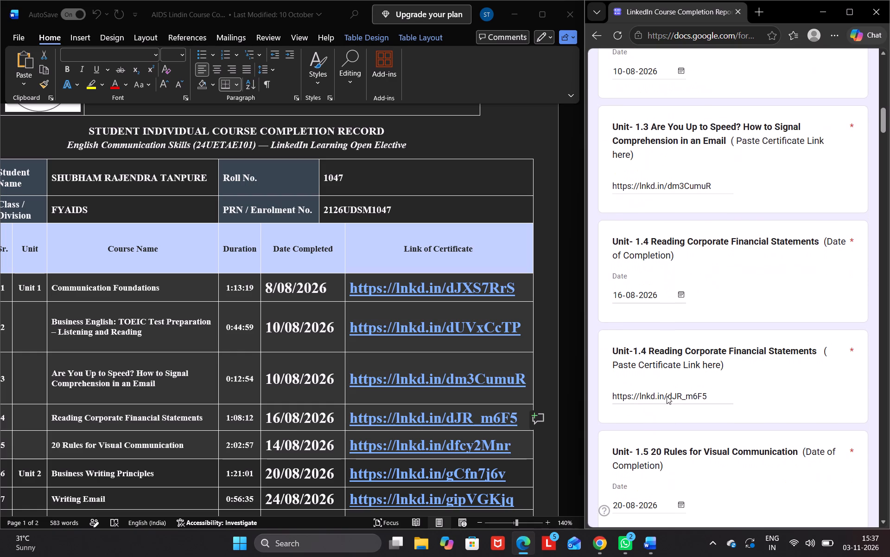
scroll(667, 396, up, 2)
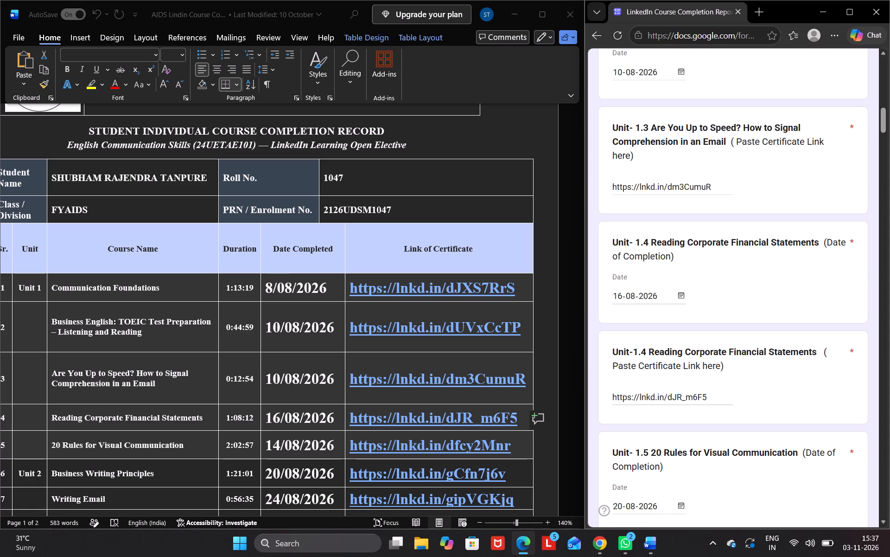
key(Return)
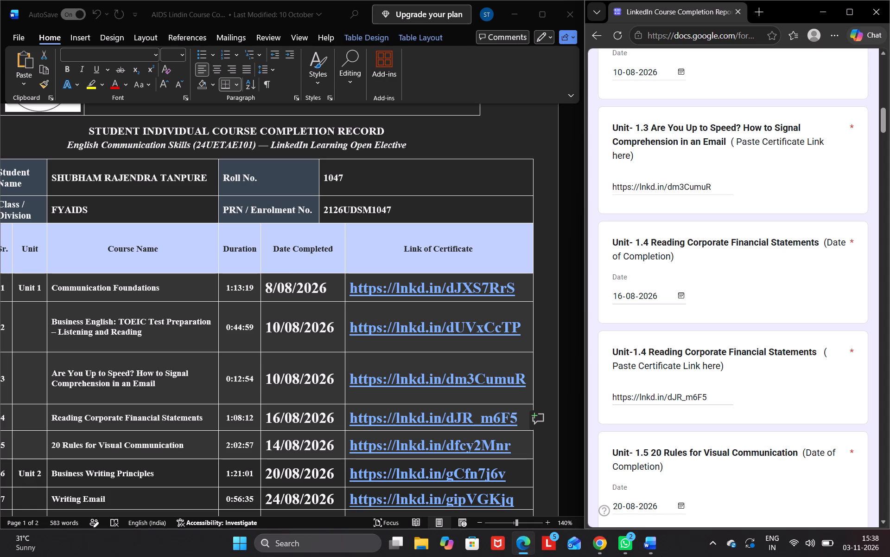
Launch Microsoft Edge from the pinned apps.
click(236, 543)
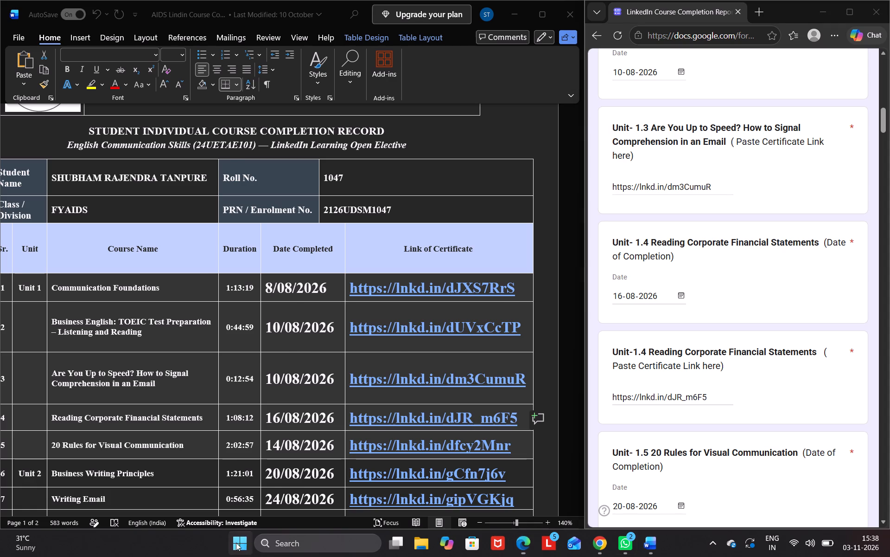
click(258, 479)
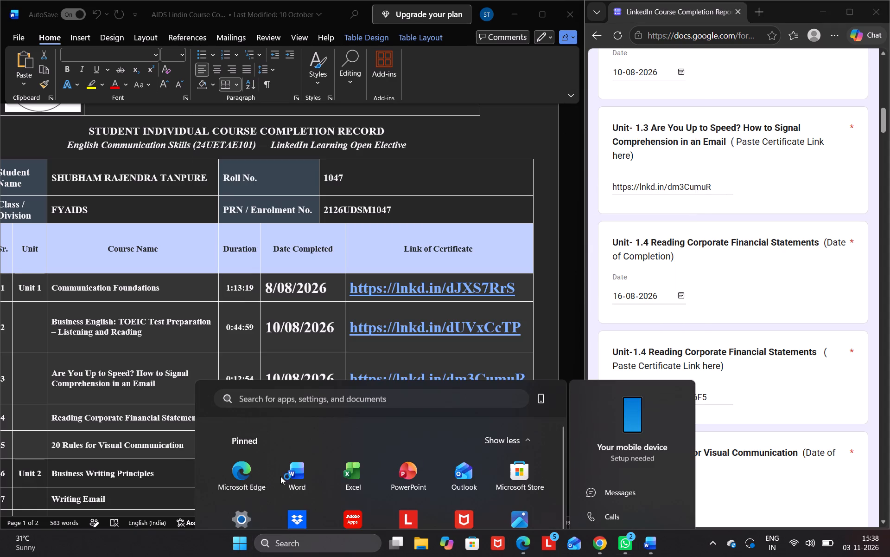
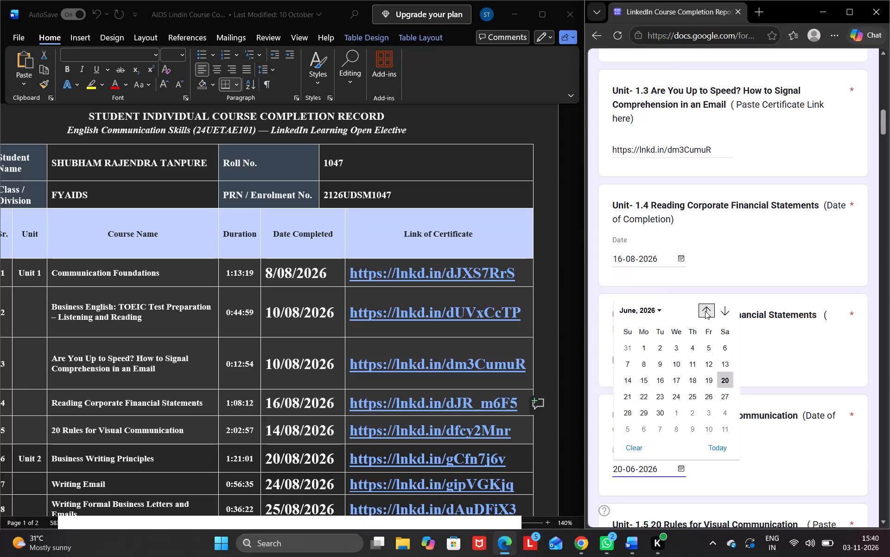
Set the Unit 1.5 20 Rules for Visual Communication completion date to 14-08-2026.
click(705, 311)
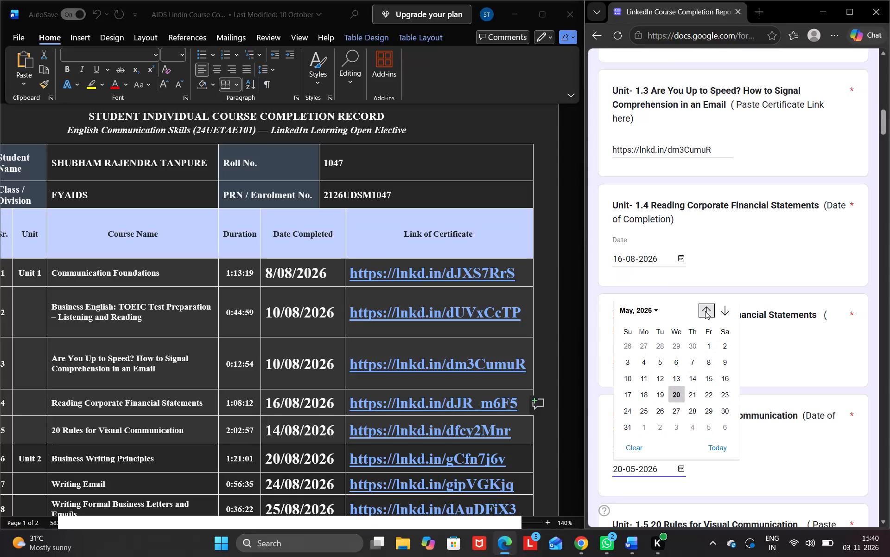
click(716, 310)
click(719, 311)
click(719, 311)
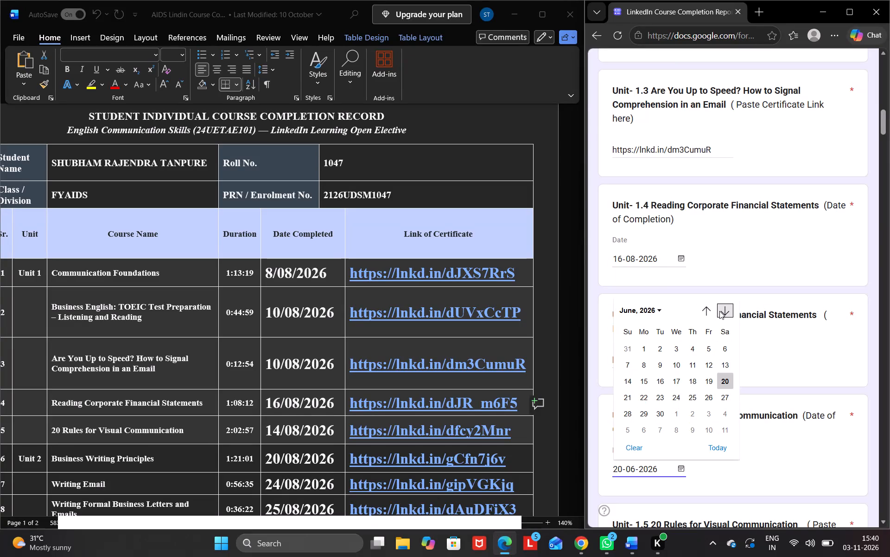
click(719, 311)
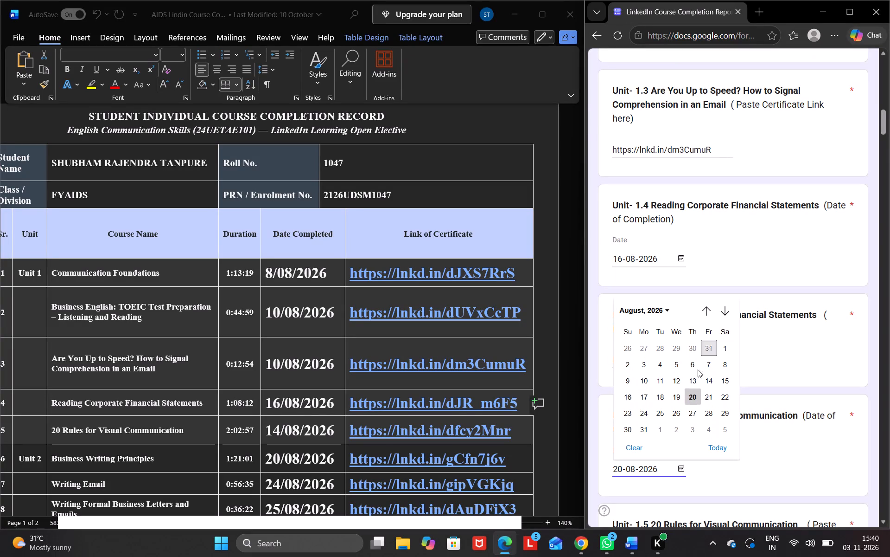
click(709, 380)
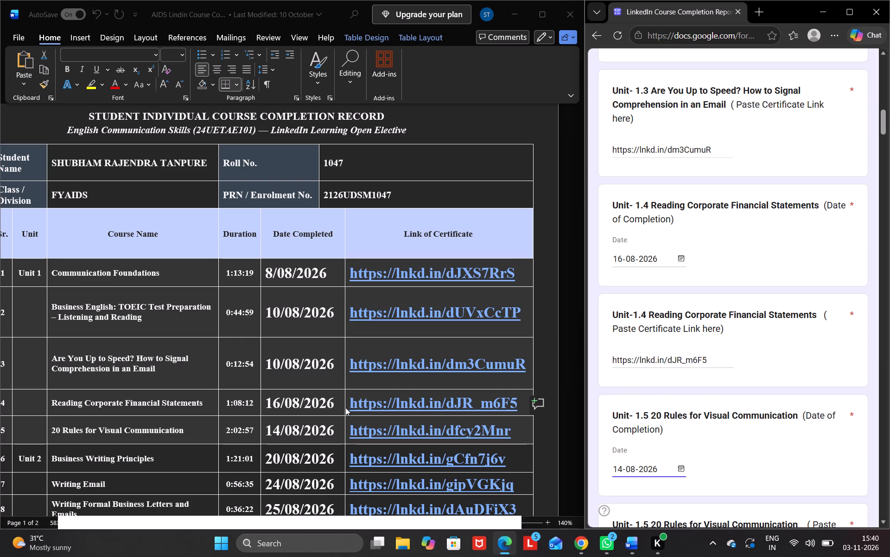
Review the form's completion dates and certificate link answers from Unit 1.4 to Unit 2.4 alongside the course rows in the Word record.
scroll(630, 446, down, 1)
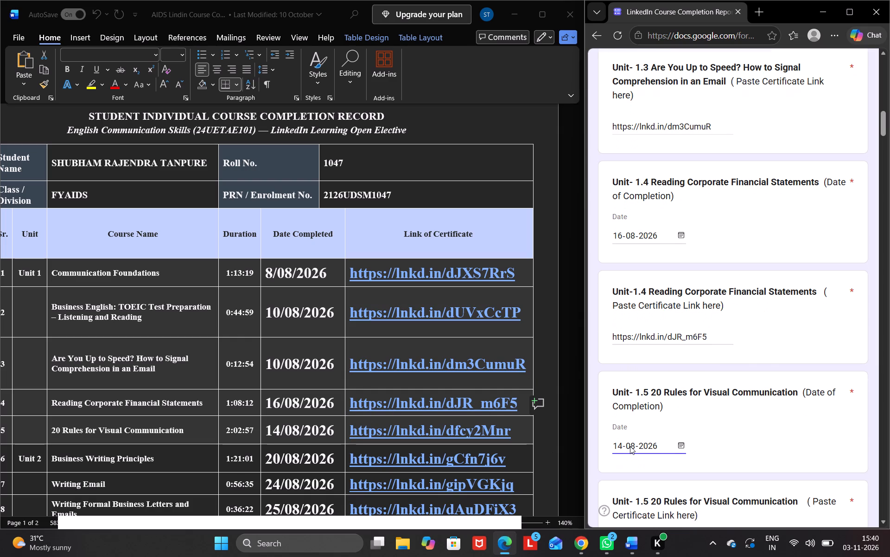
scroll(630, 446, down, 4)
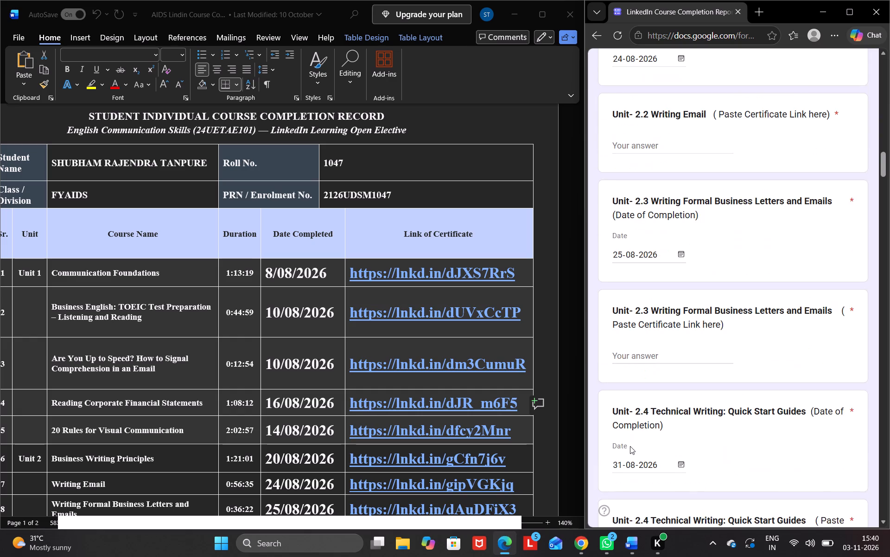
scroll(630, 446, up, 3)
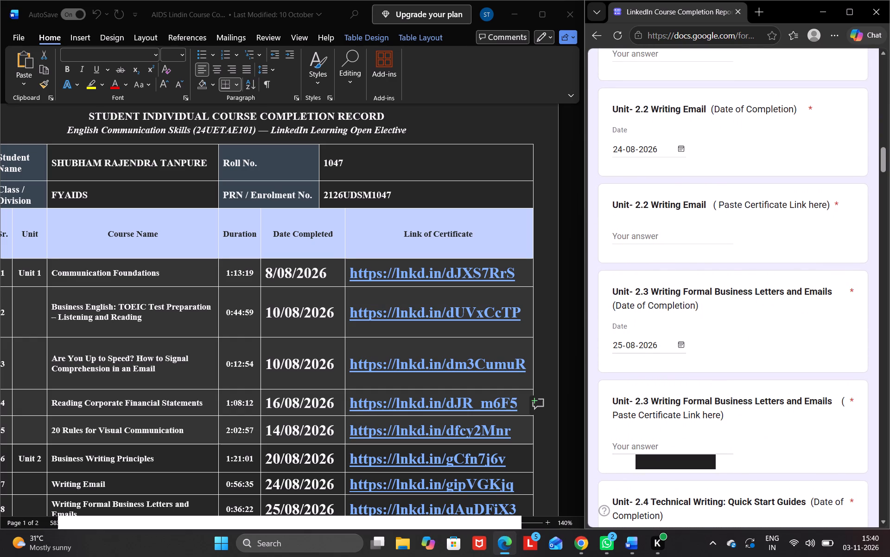
scroll(630, 446, up, 3)
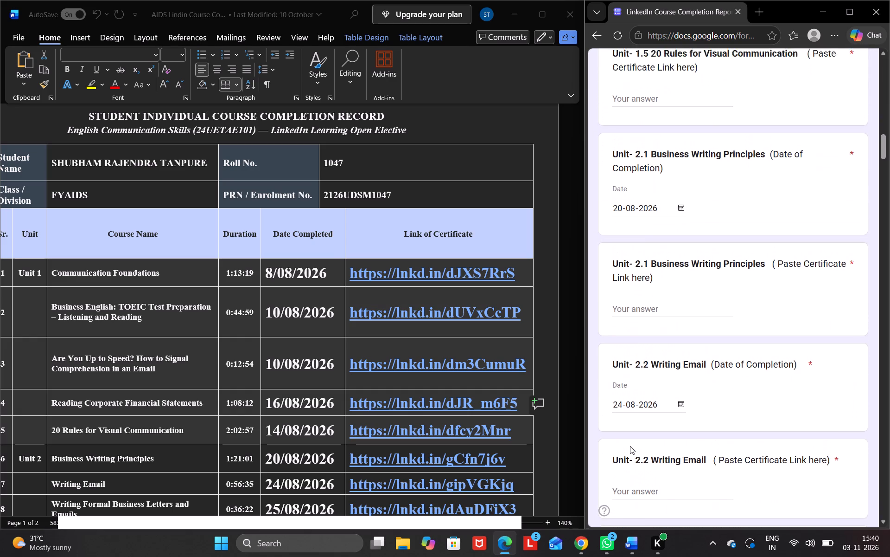
scroll(630, 446, up, 2)
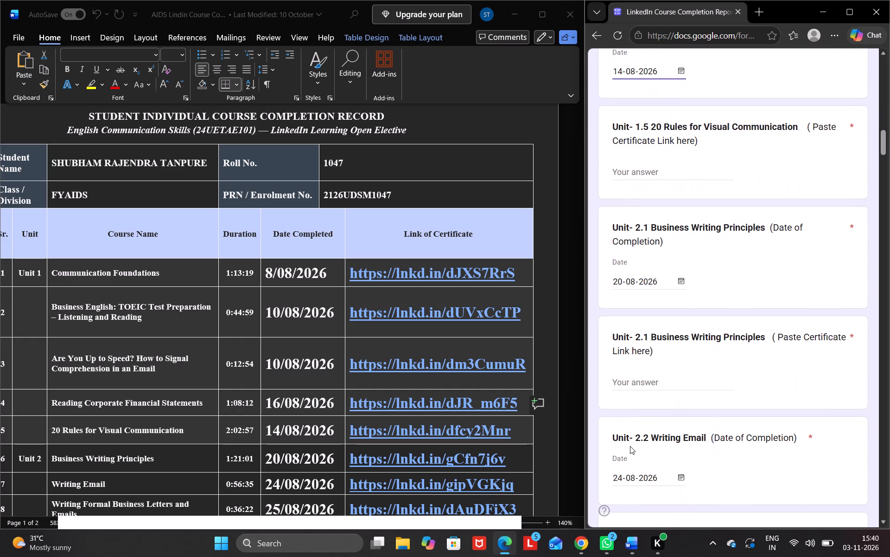
scroll(630, 446, up, 2)
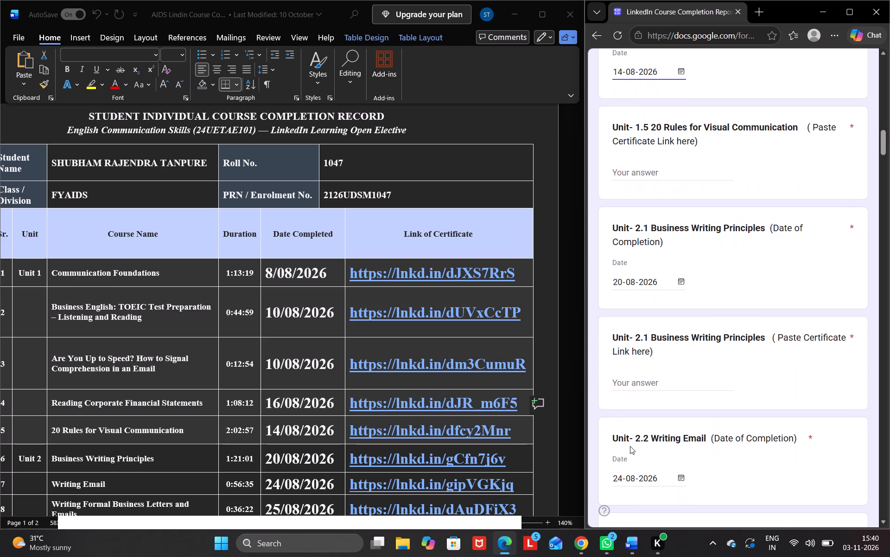
scroll(630, 446, up, 1)
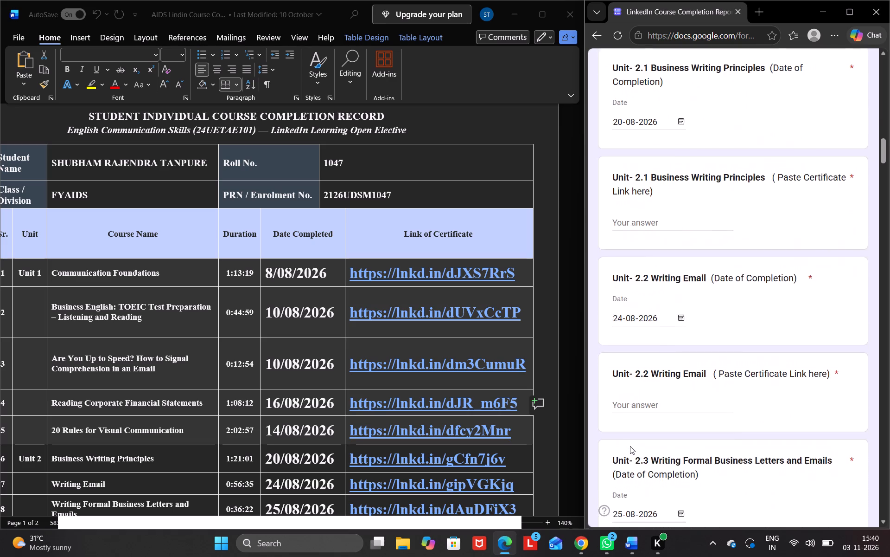
scroll(630, 446, up, 1)
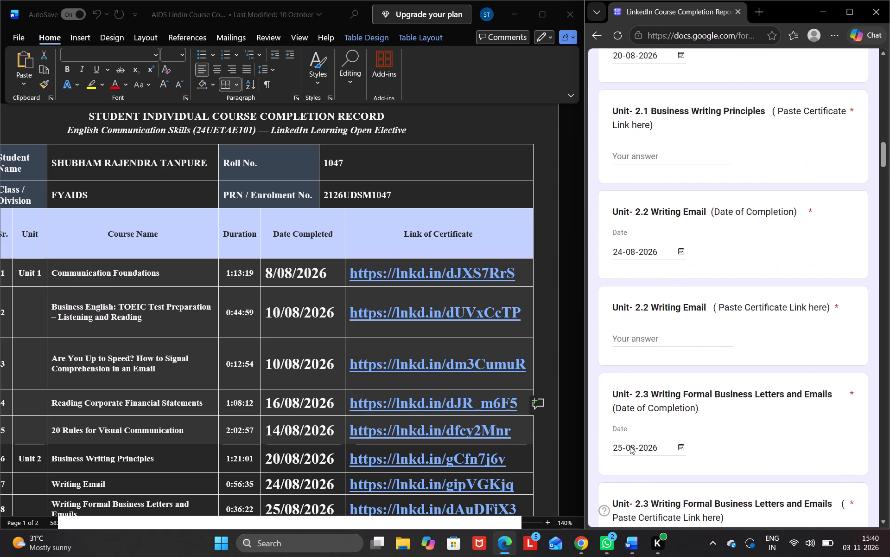
scroll(630, 446, up, 2)
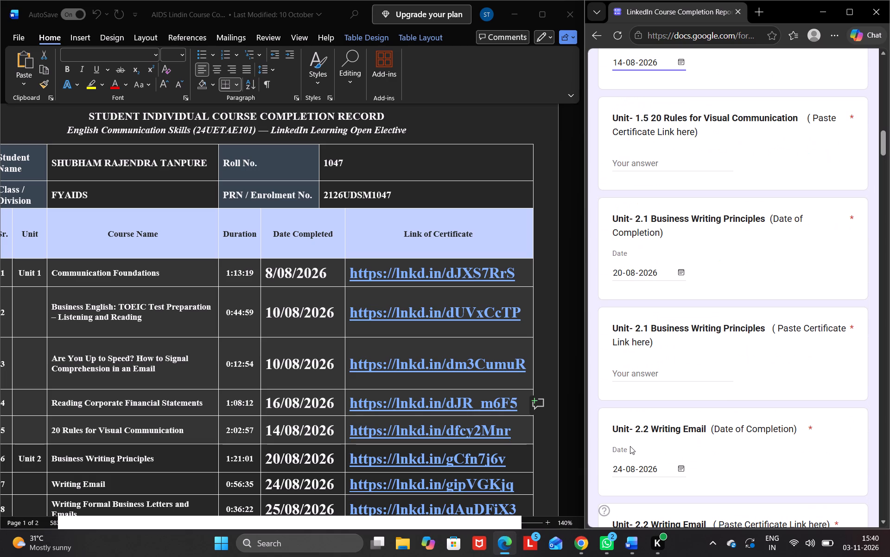
scroll(630, 446, up, 2)
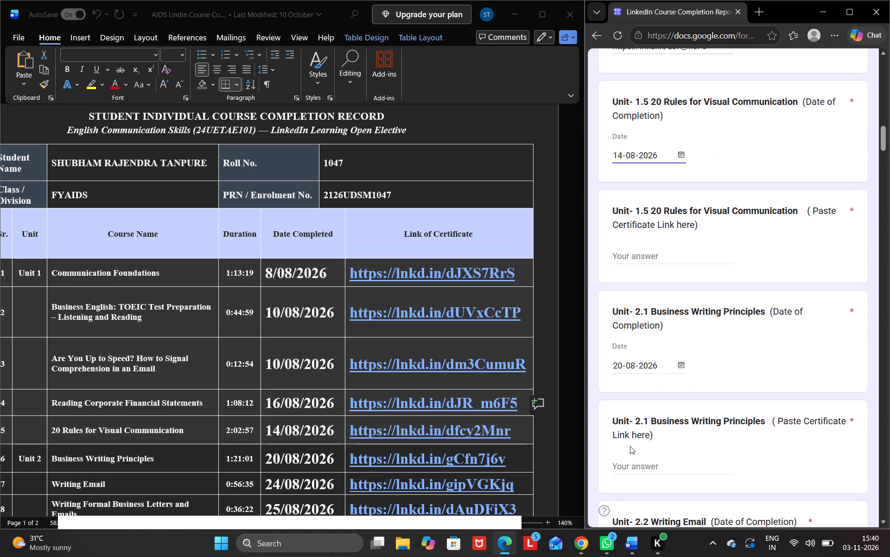
scroll(630, 446, up, 4)
scroll(630, 446, down, 1)
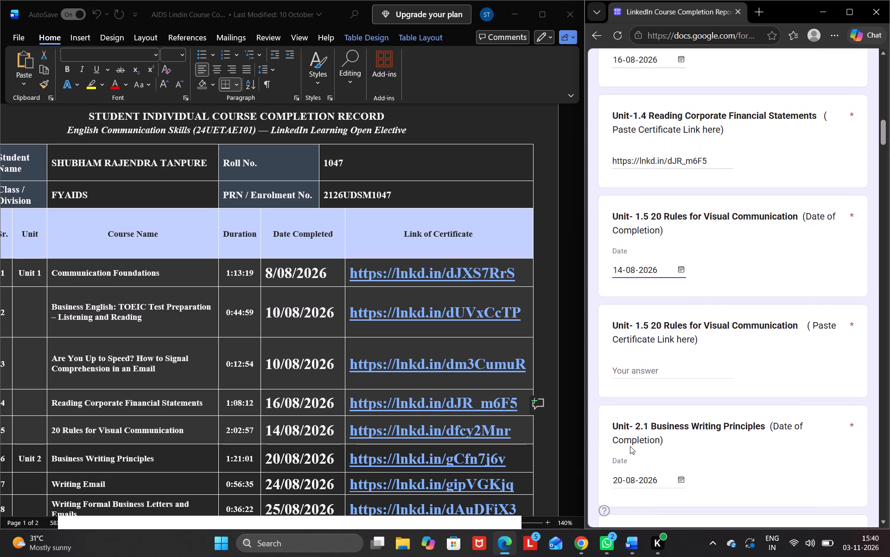
scroll(630, 446, down, 1)
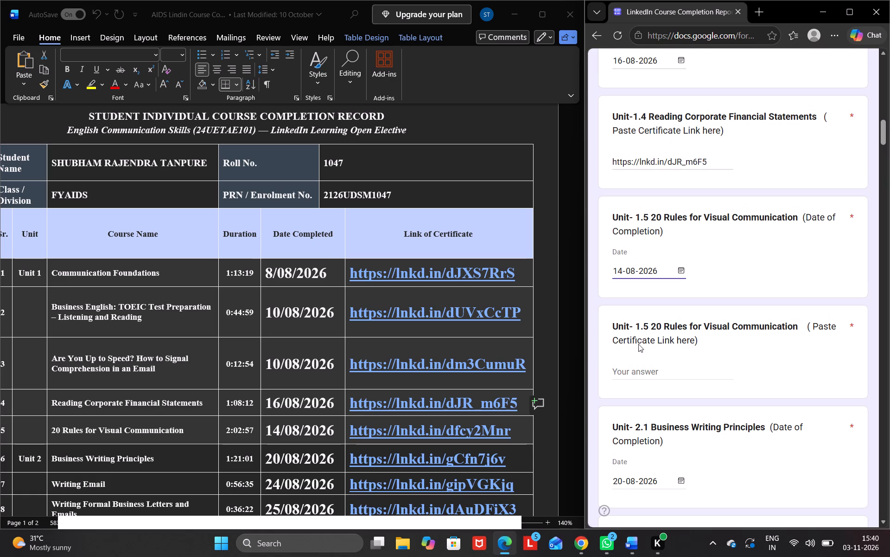
scroll(650, 337, up, 2)
scroll(650, 337, down, 1)
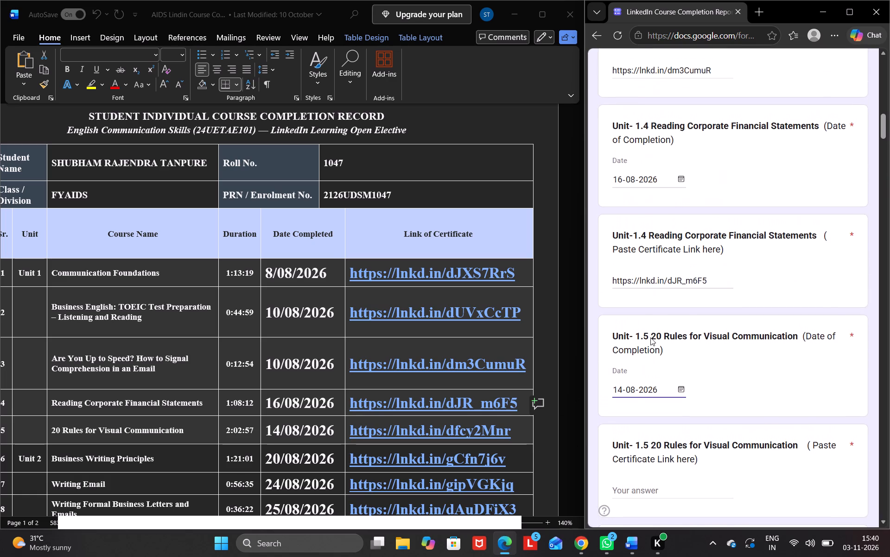
scroll(650, 337, down, 1)
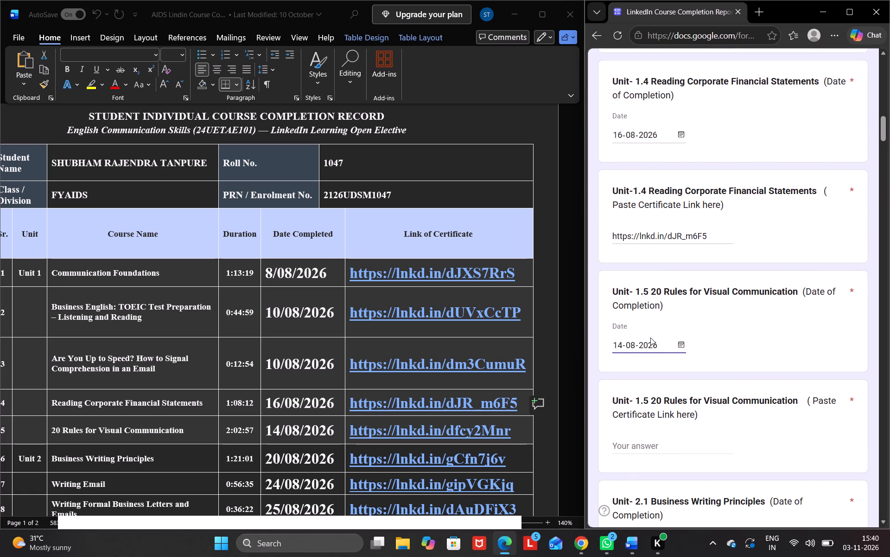
scroll(650, 337, down, 1)
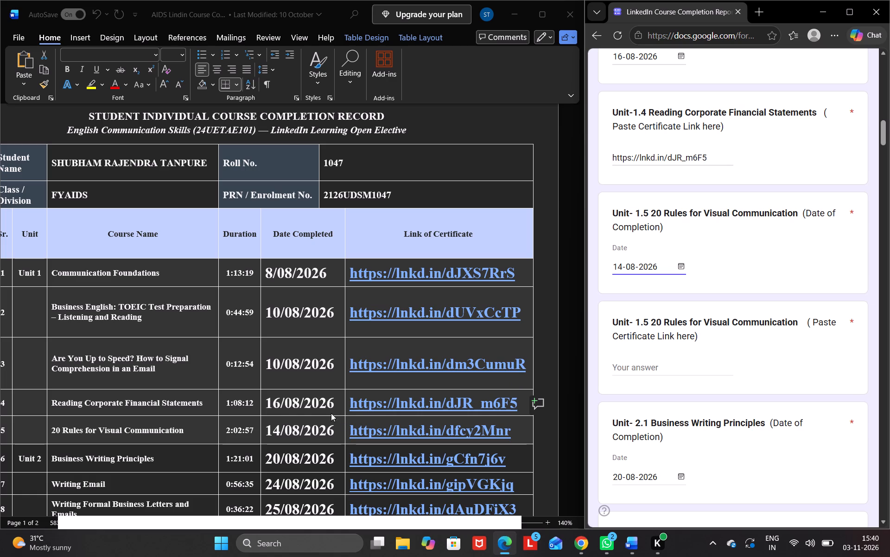
scroll(203, 428, down, 1)
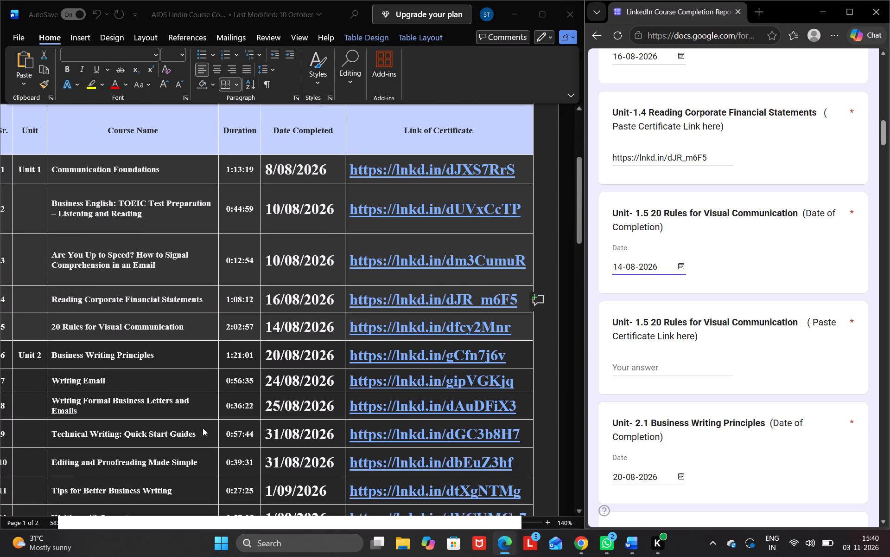
scroll(203, 428, down, 1)
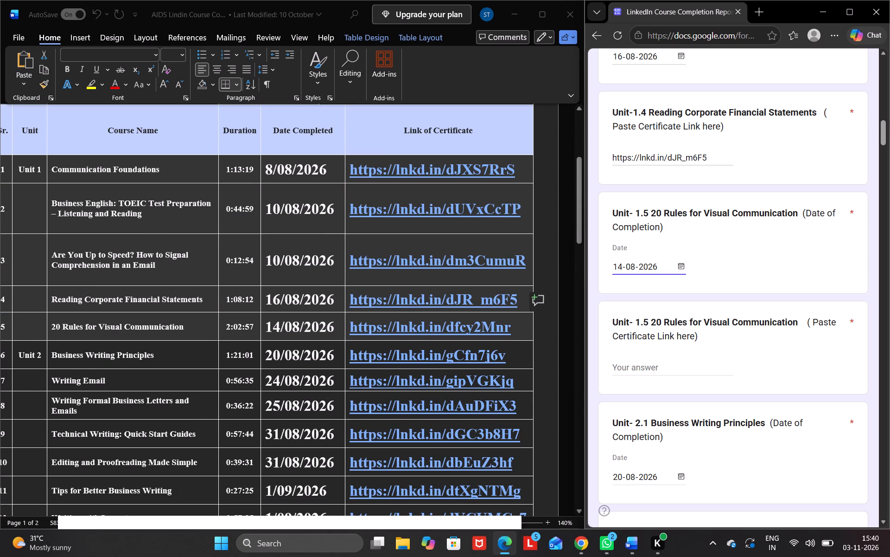
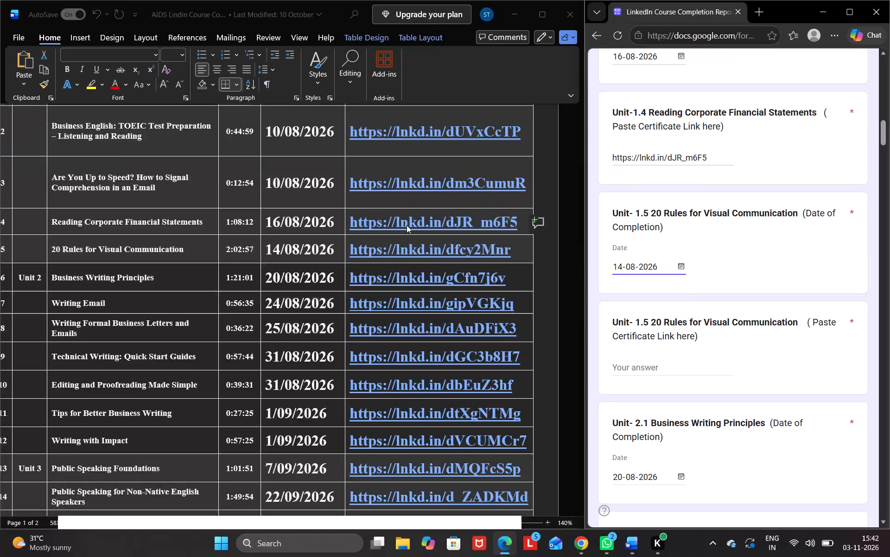
scroll(407, 225, up, 1)
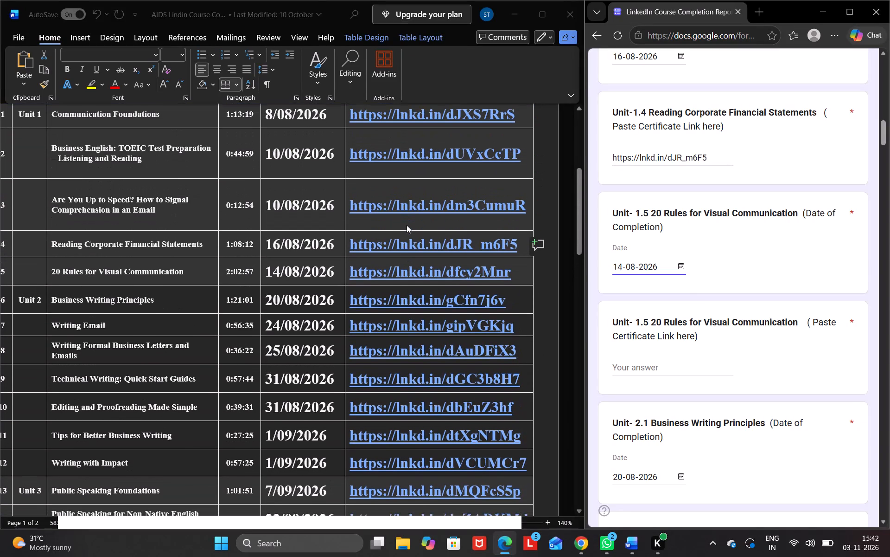
scroll(407, 225, up, 1)
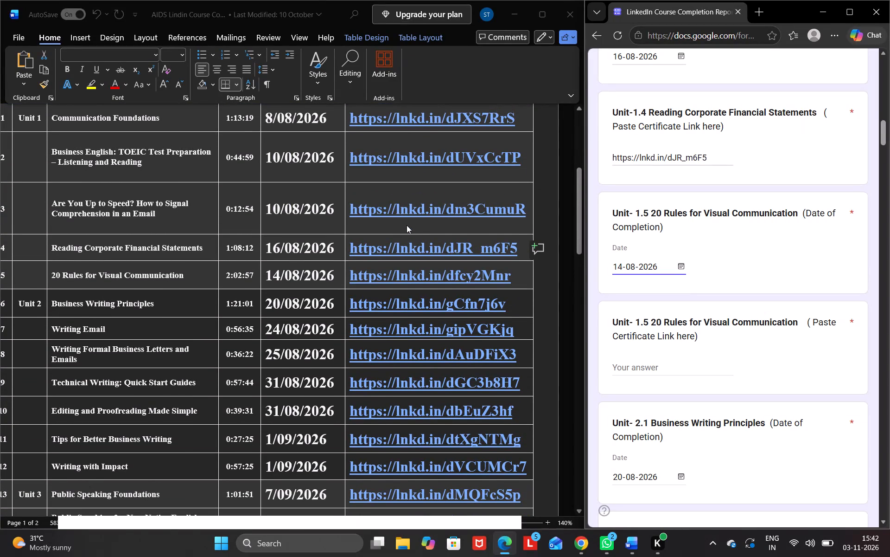
scroll(407, 225, up, 1)
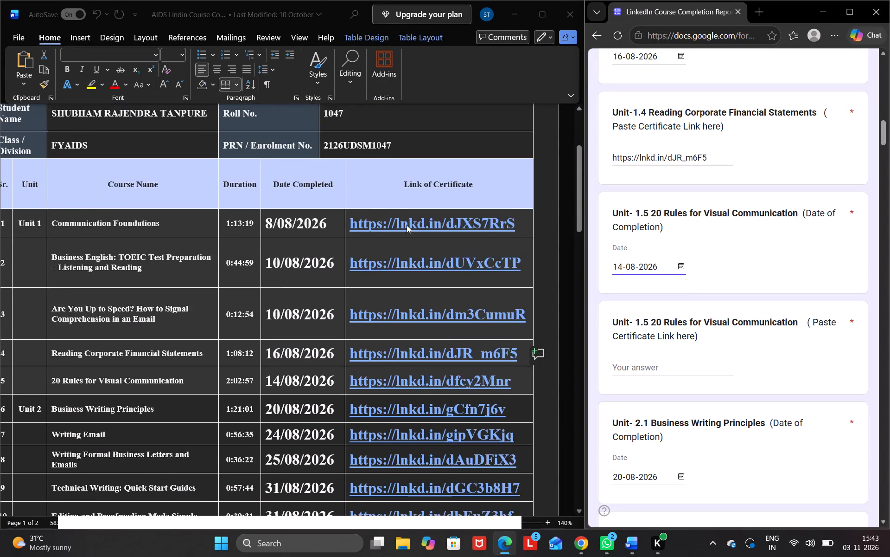
scroll(407, 225, up, 1)
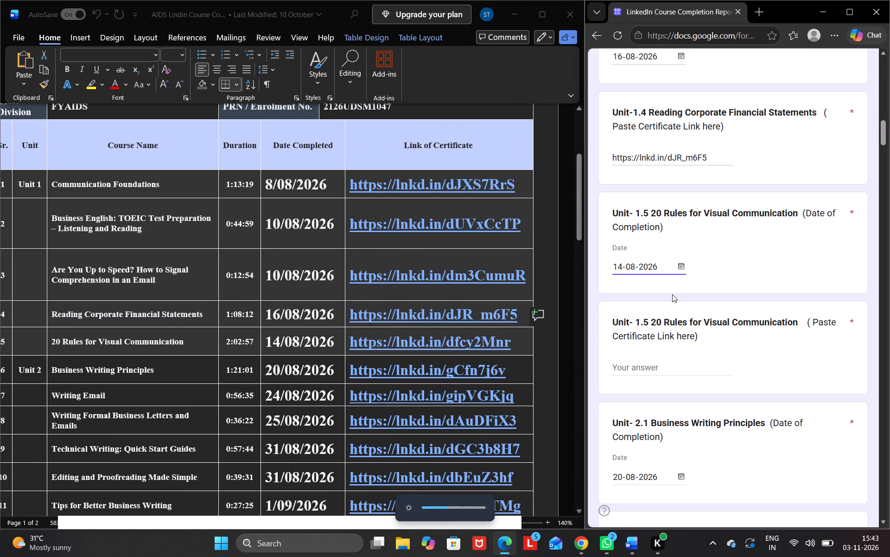
scroll(672, 294, up, 1)
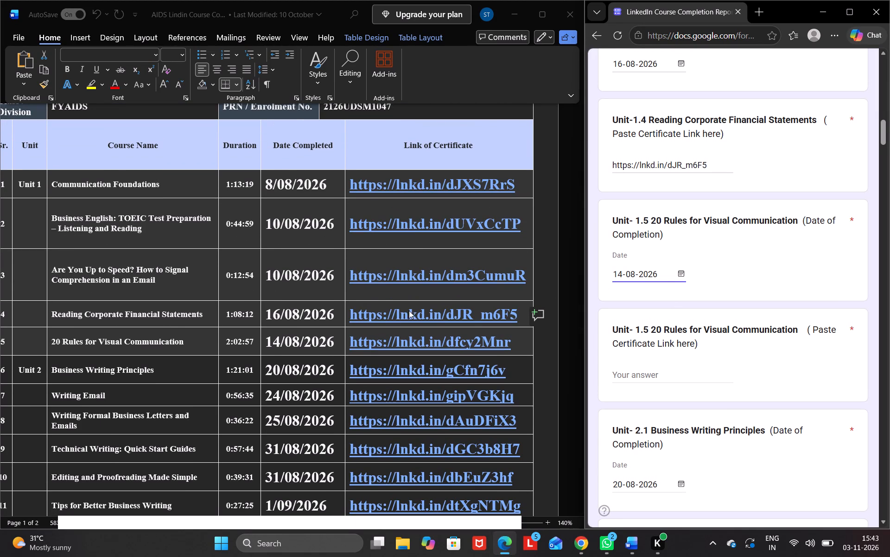
double_click(351, 342)
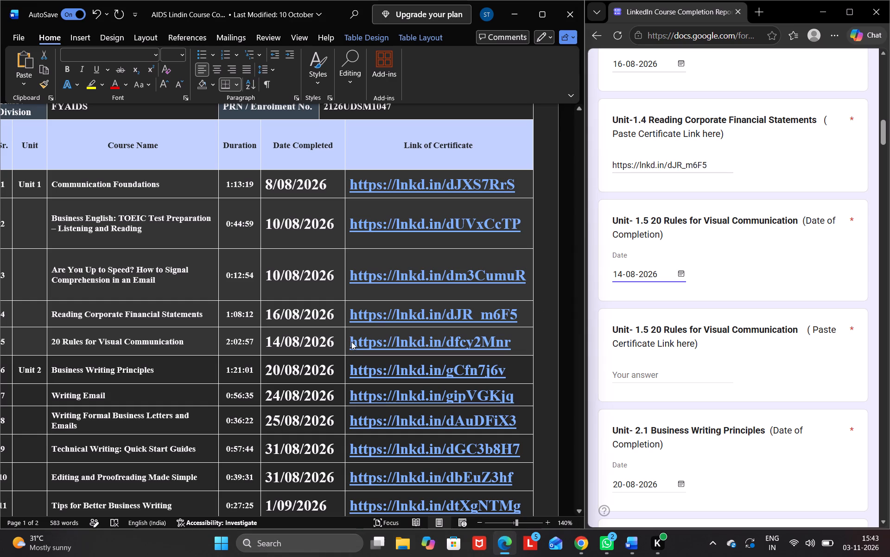
click(351, 342)
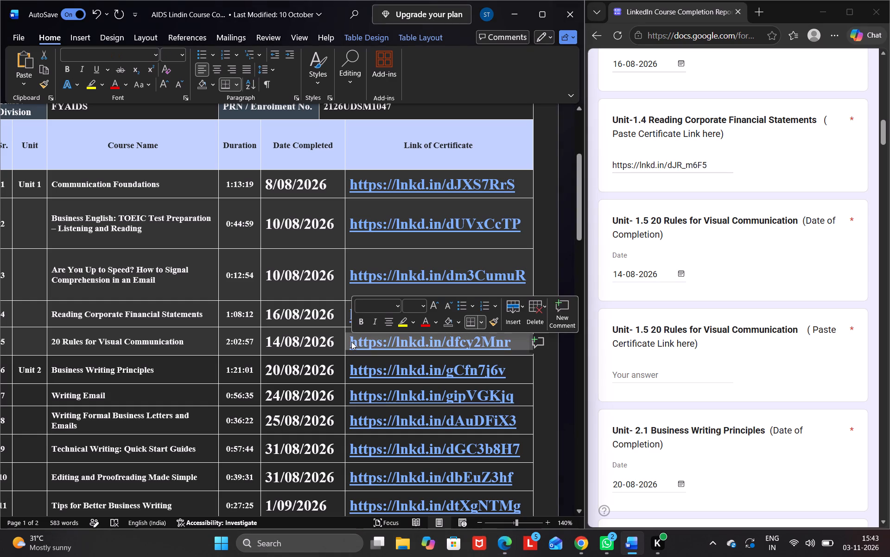
key(ctrl+c)
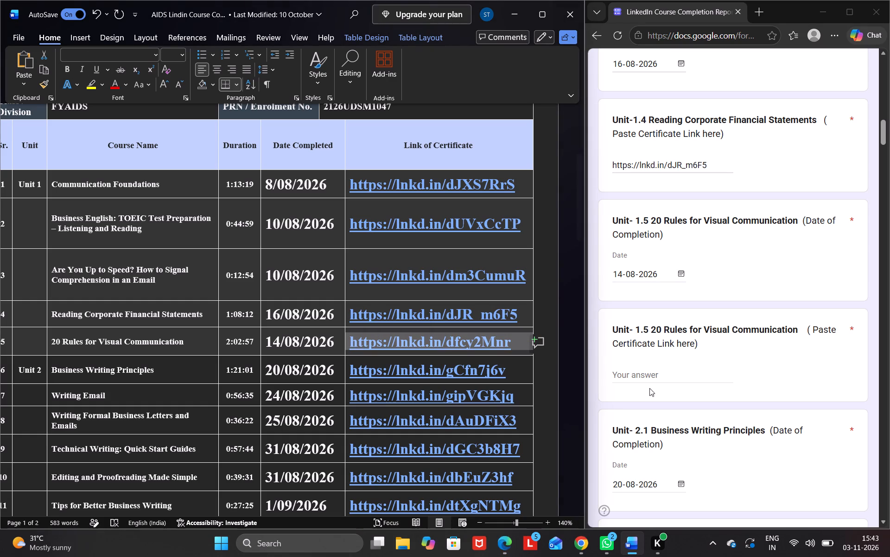
click(645, 367)
click(644, 374)
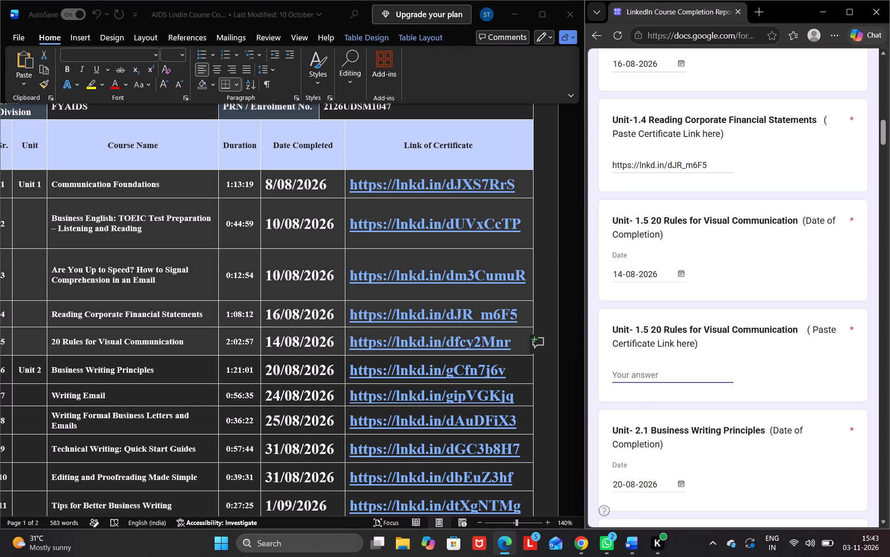
key(ctrl+v)
scroll(637, 467, down, 1)
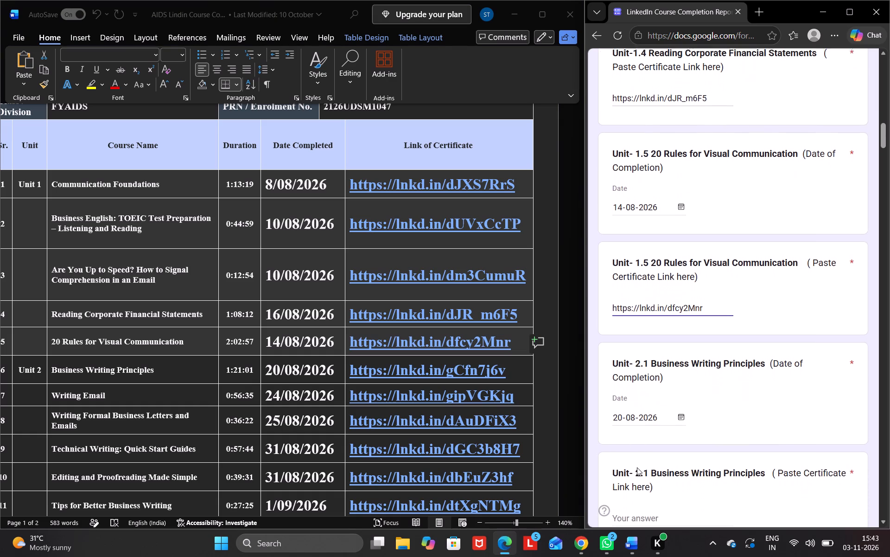
scroll(637, 467, down, 2)
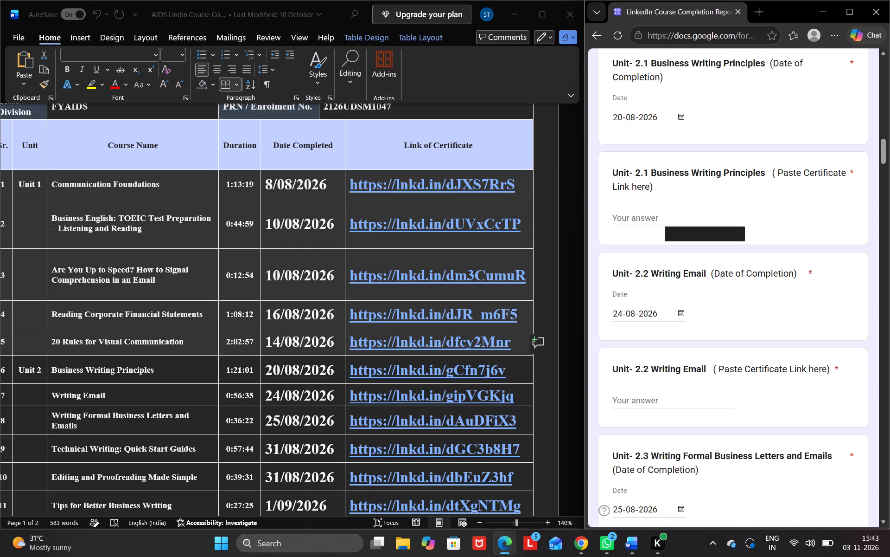
scroll(660, 223, up, 3)
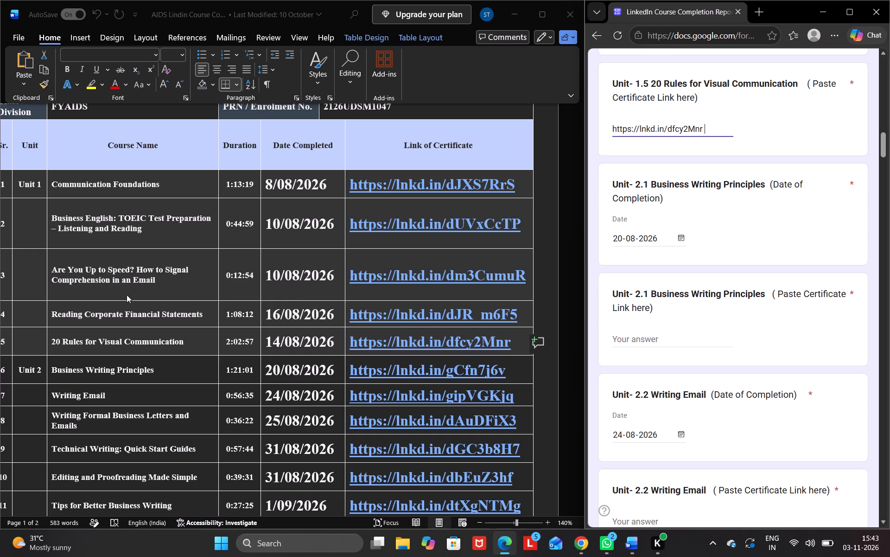
scroll(119, 300, up, 1)
scroll(119, 300, right, 2)
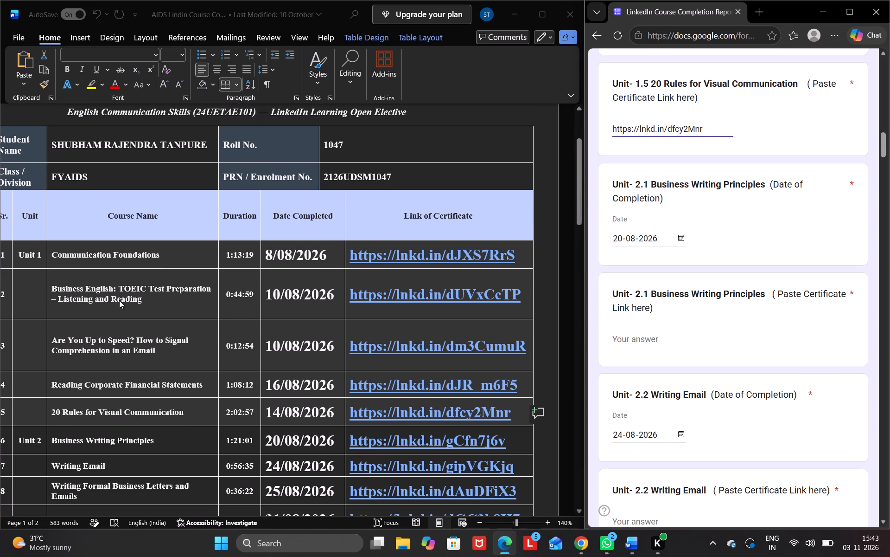
scroll(119, 300, right, 1)
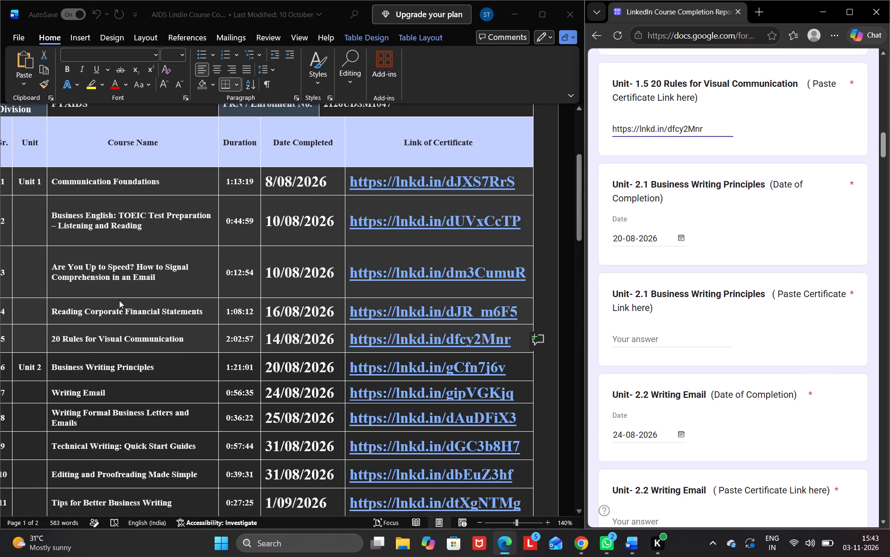
scroll(119, 300, right, 1)
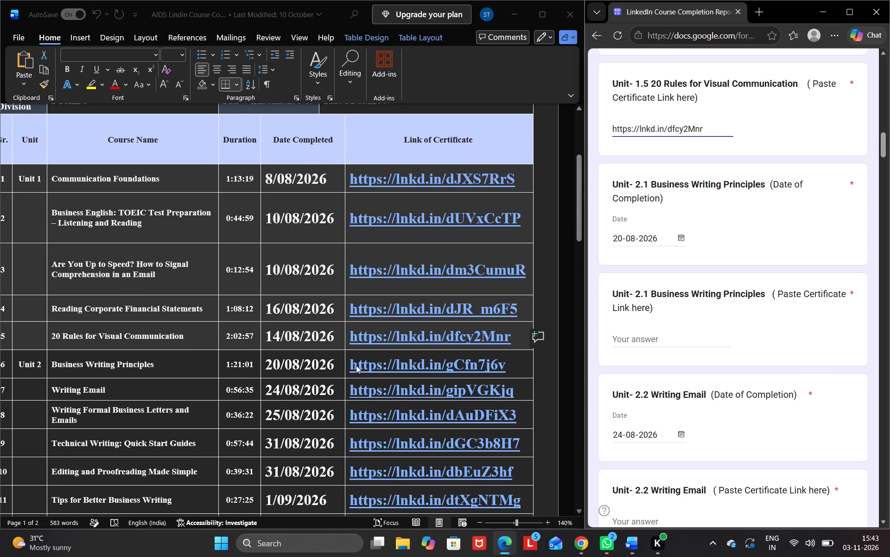
drag(348, 365, 518, 361)
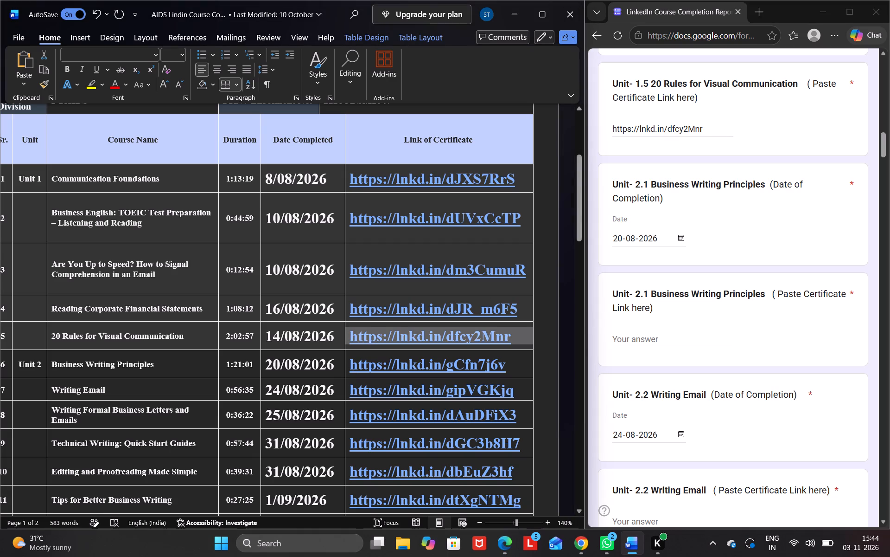
drag(518, 361, 384, 361)
key(ctrl+c)
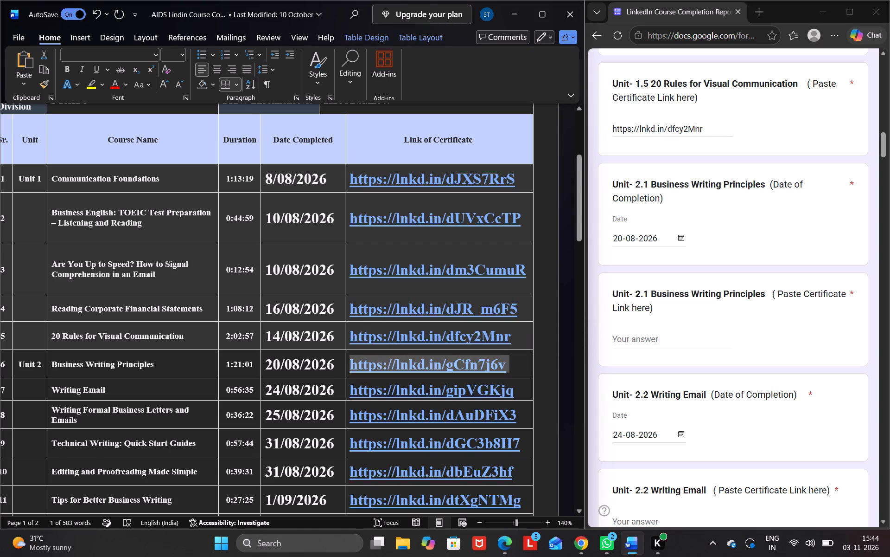
click(677, 330)
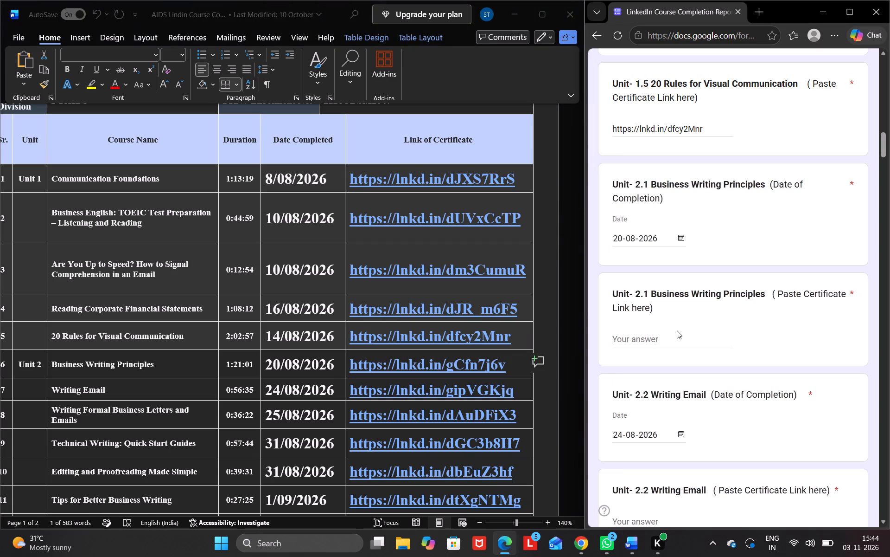
key(ctrl+v)
click(665, 345)
key(ctrl+v)
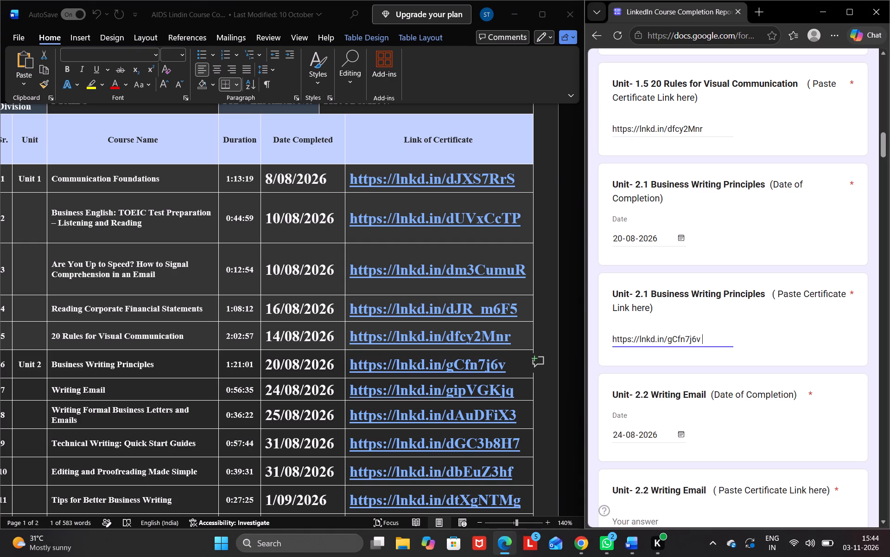
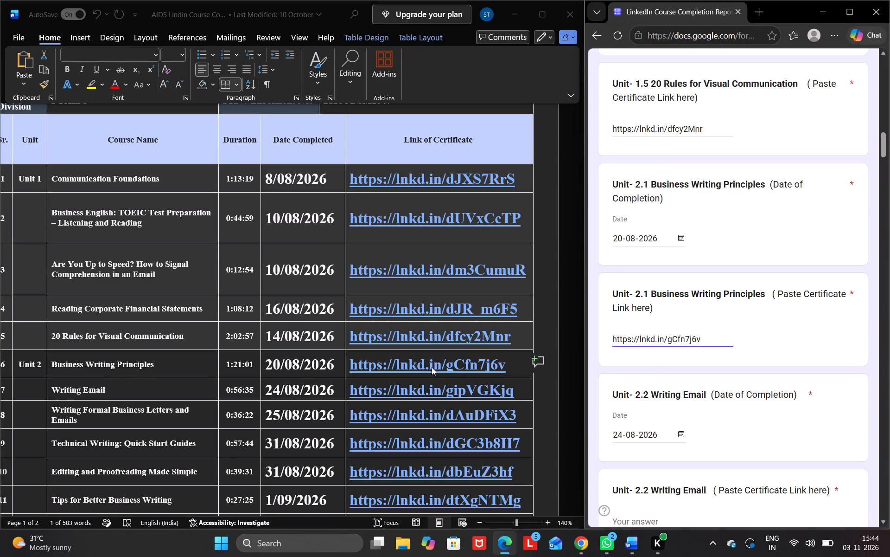
double_click(348, 386)
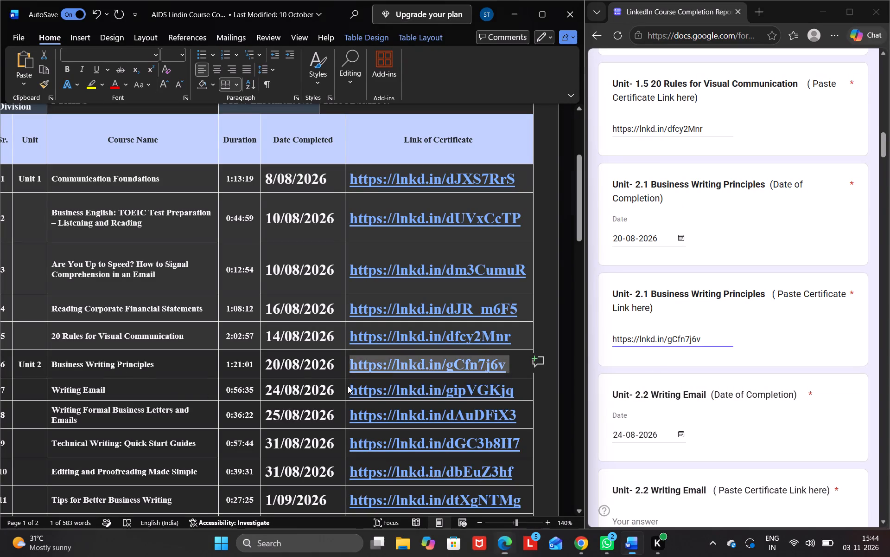
click(348, 386)
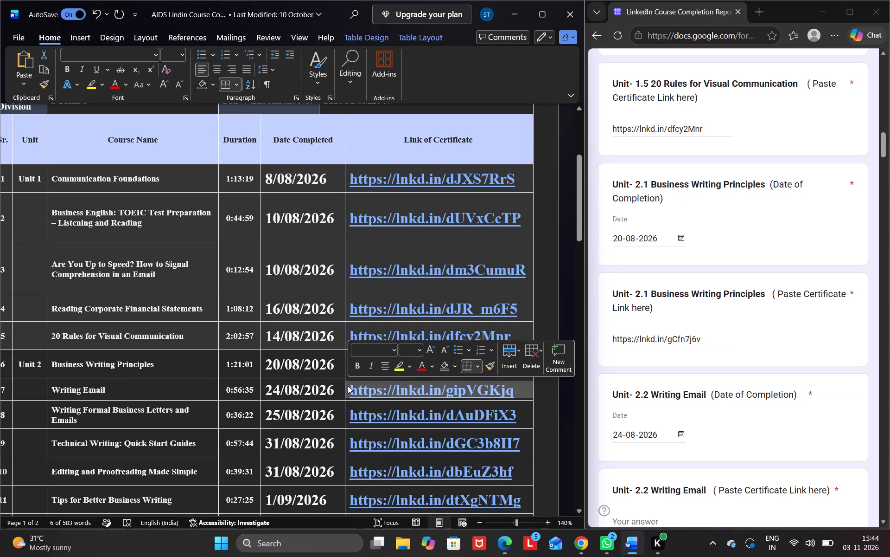
double_click(348, 386)
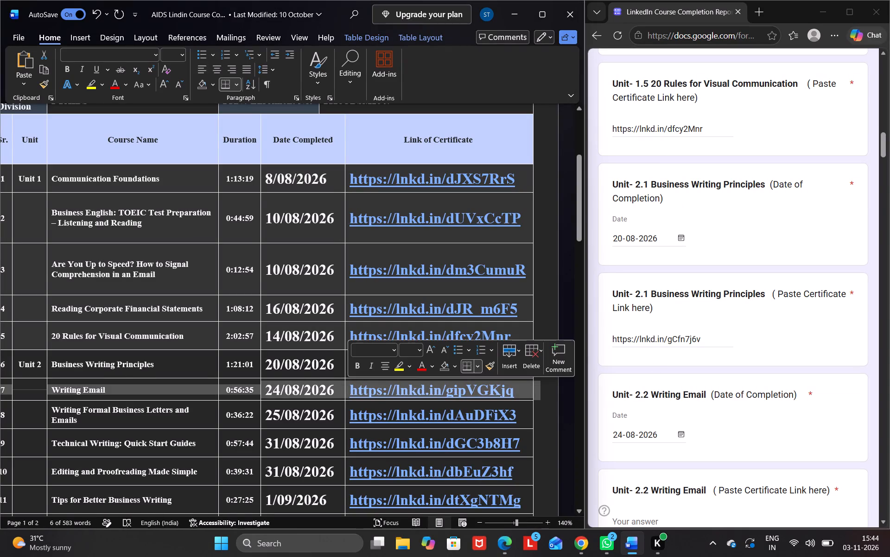
click(348, 387)
key(ctrl+c)
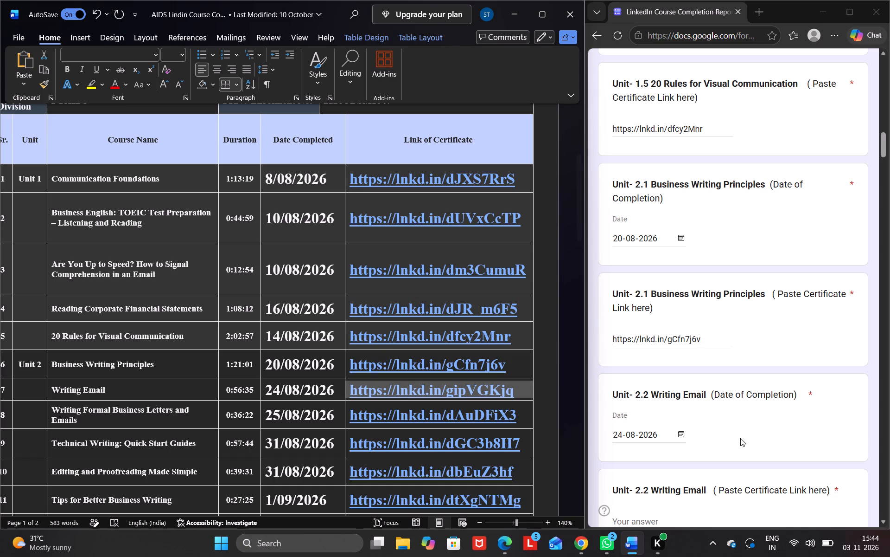
scroll(720, 449, down, 2)
click(701, 452)
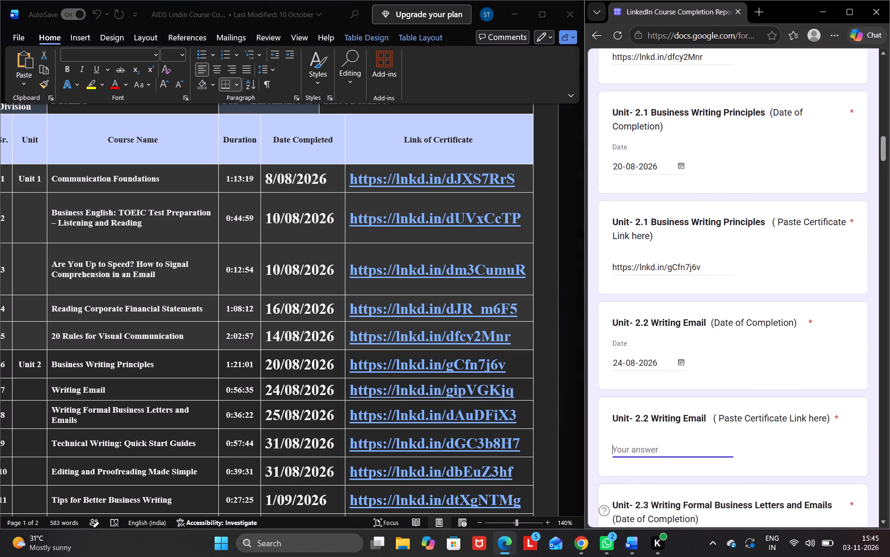
key(ctrl+v)
scroll(690, 474, down, 2)
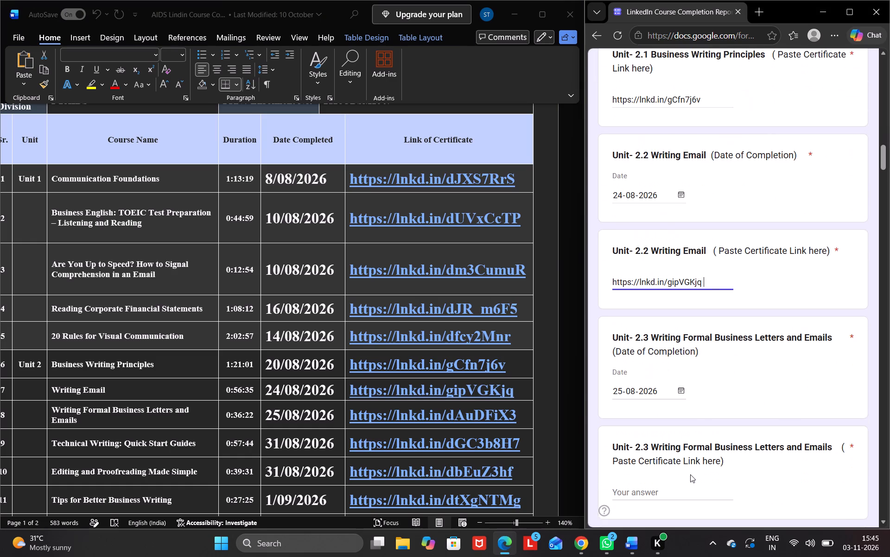
scroll(690, 474, down, 1)
click(664, 487)
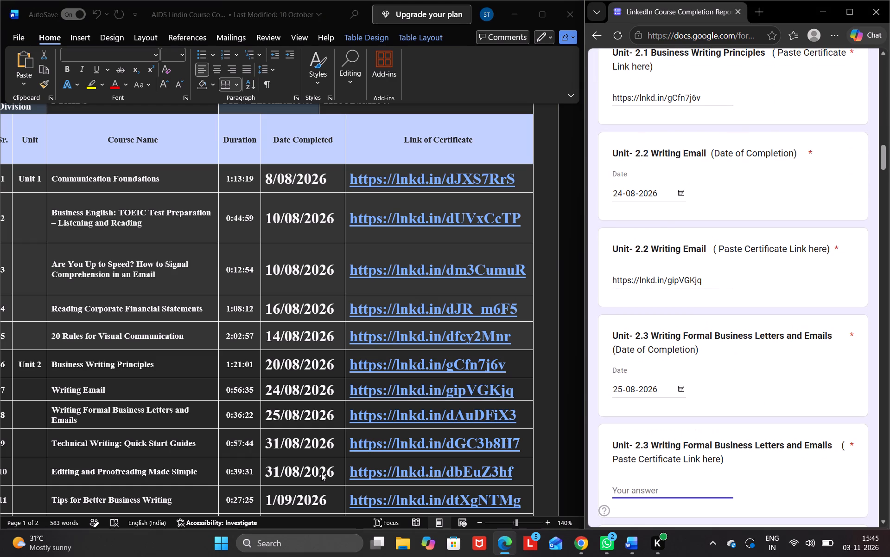
click(346, 412)
click(346, 412)
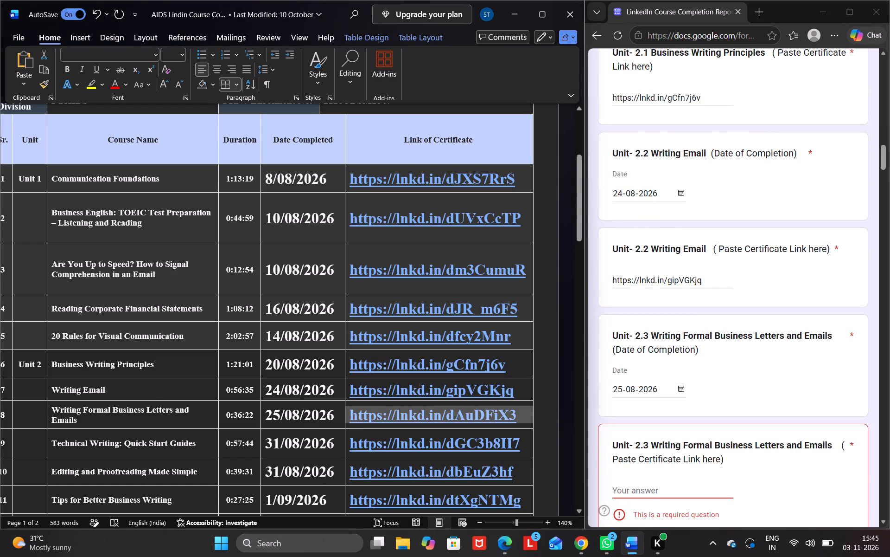
key(ctrl+v)
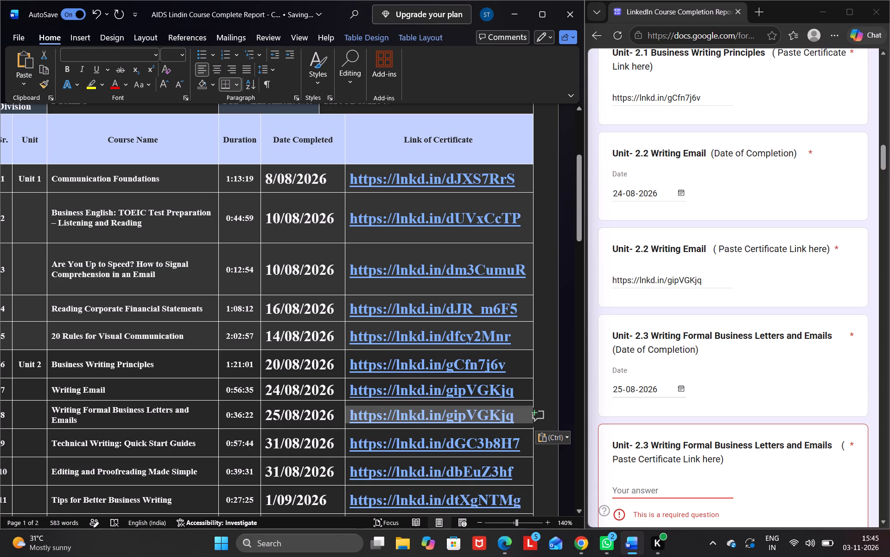
key(ctrl+z)
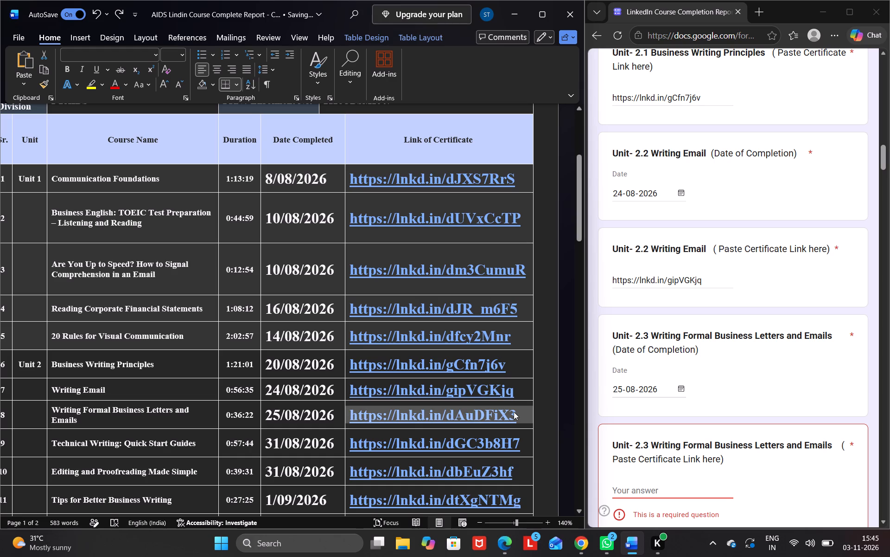
key(ctrl+c)
click(622, 487)
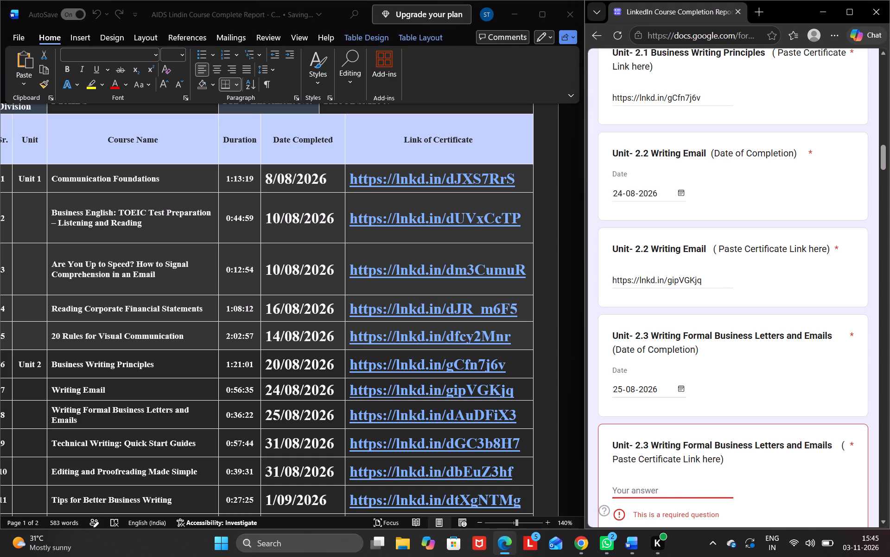
key(ctrl+v)
scroll(622, 487, down, 2)
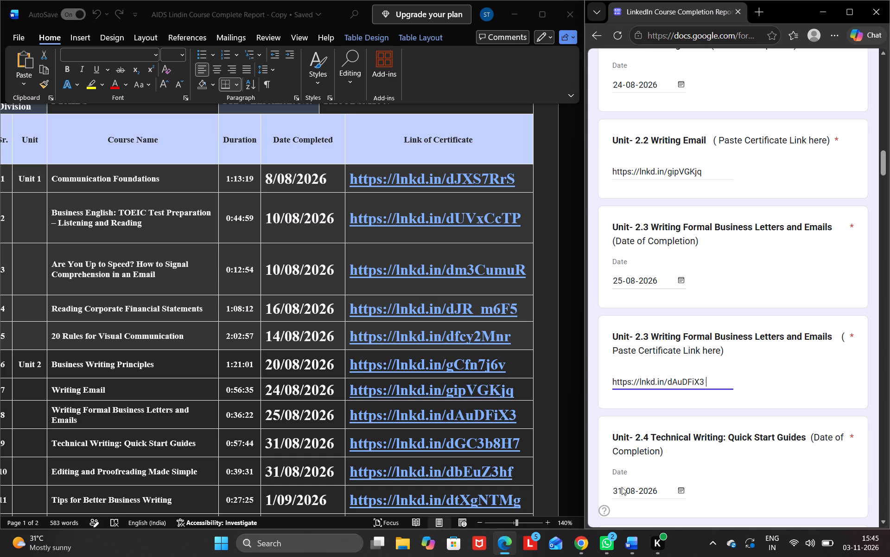
scroll(622, 487, down, 2)
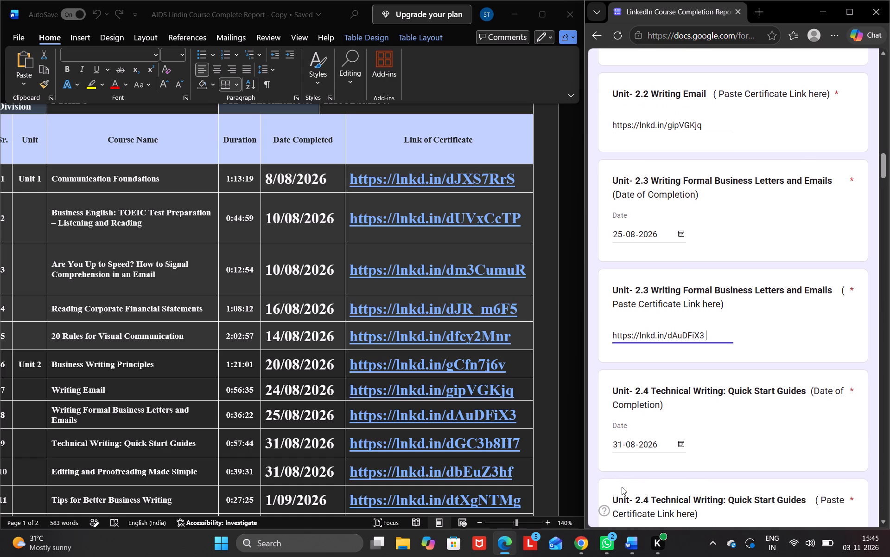
scroll(622, 487, down, 2)
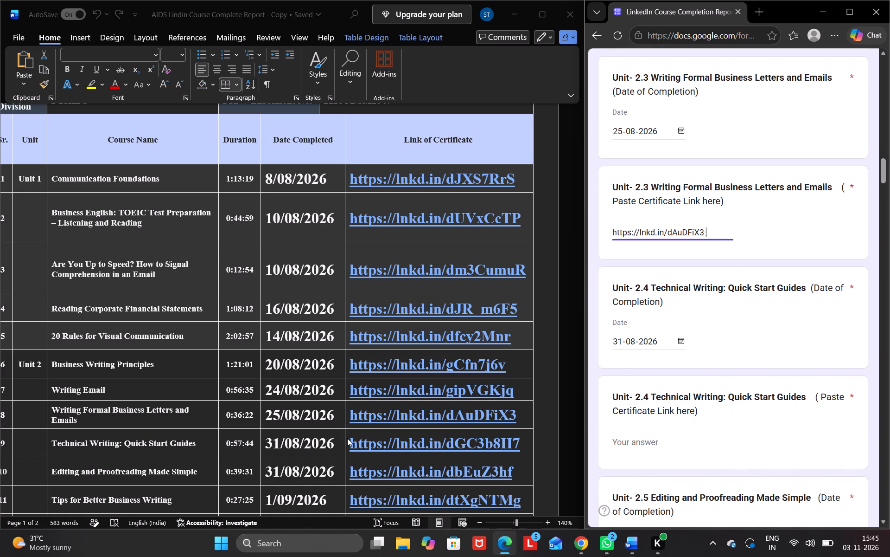
drag(347, 438, 401, 439)
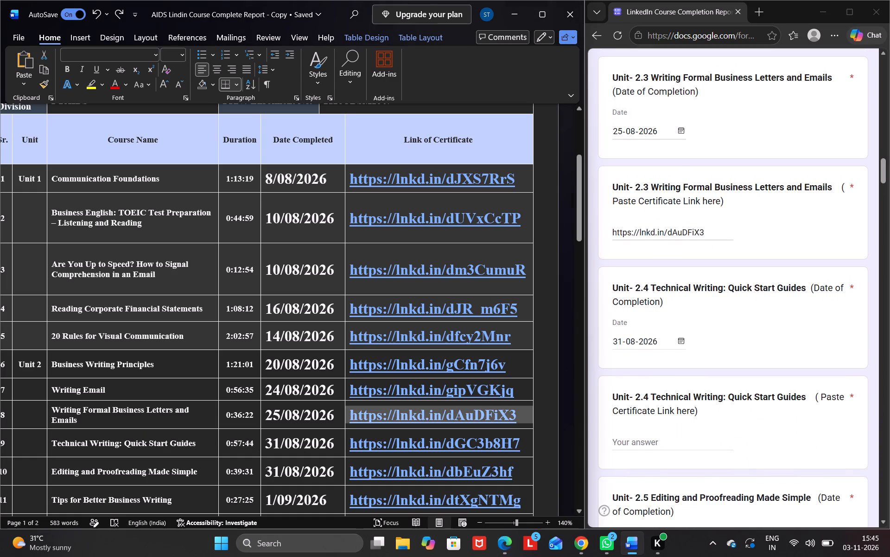
drag(401, 439, 480, 432)
click(352, 447)
drag(352, 447, 565, 471)
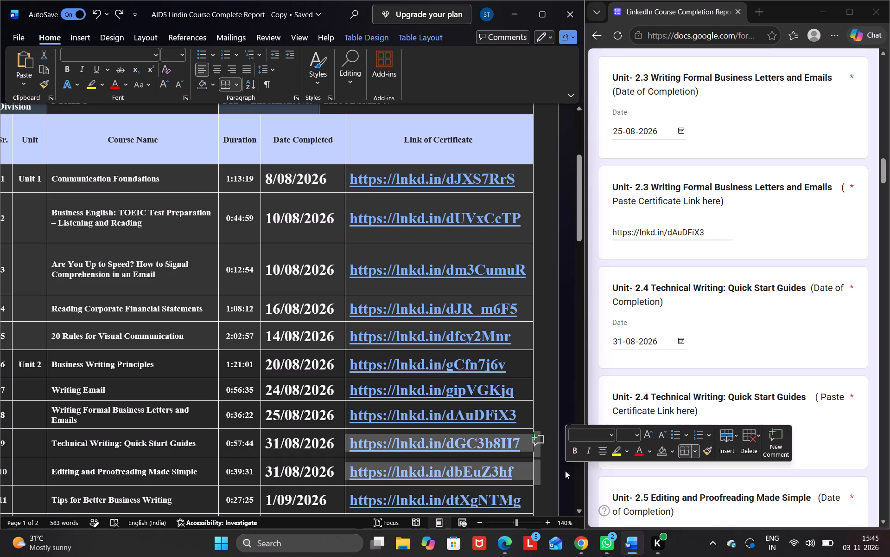
click(522, 447)
drag(522, 447, 390, 448)
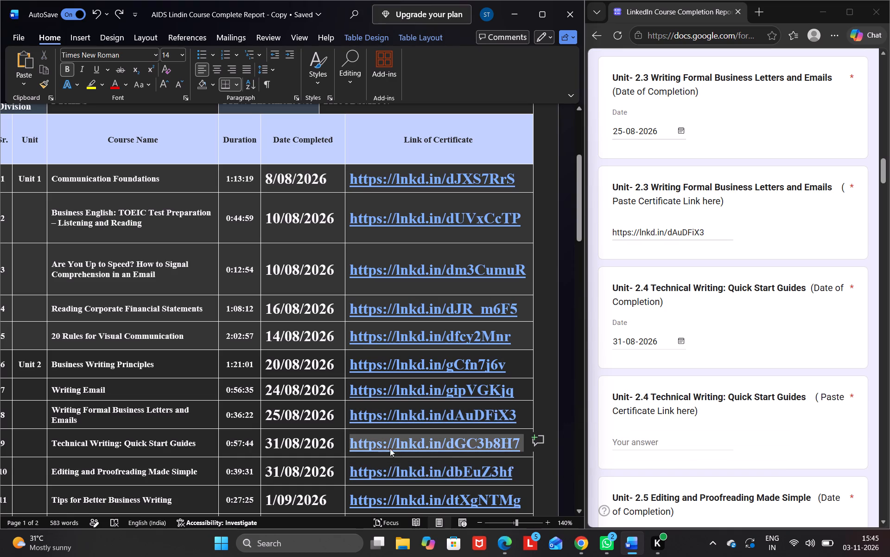
drag(390, 448, 376, 447)
key(ctrl+c)
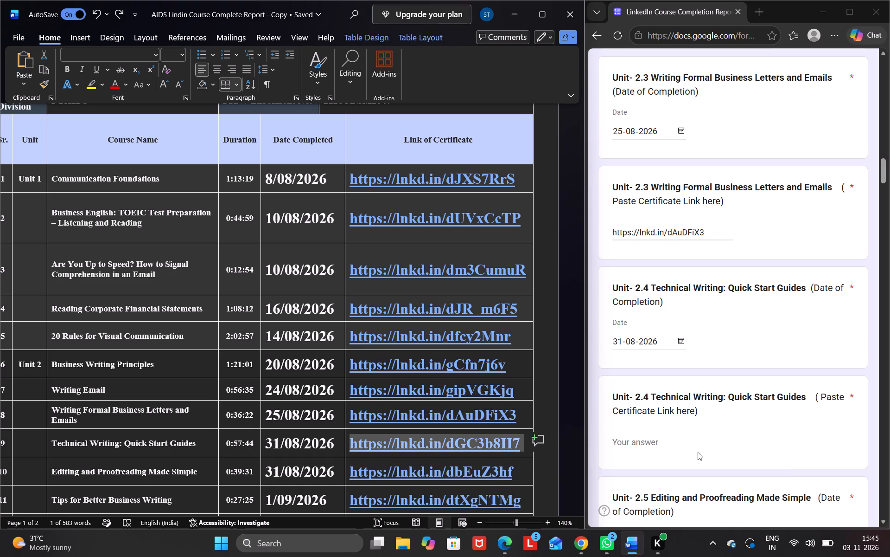
click(694, 447)
key(ctrl+v)
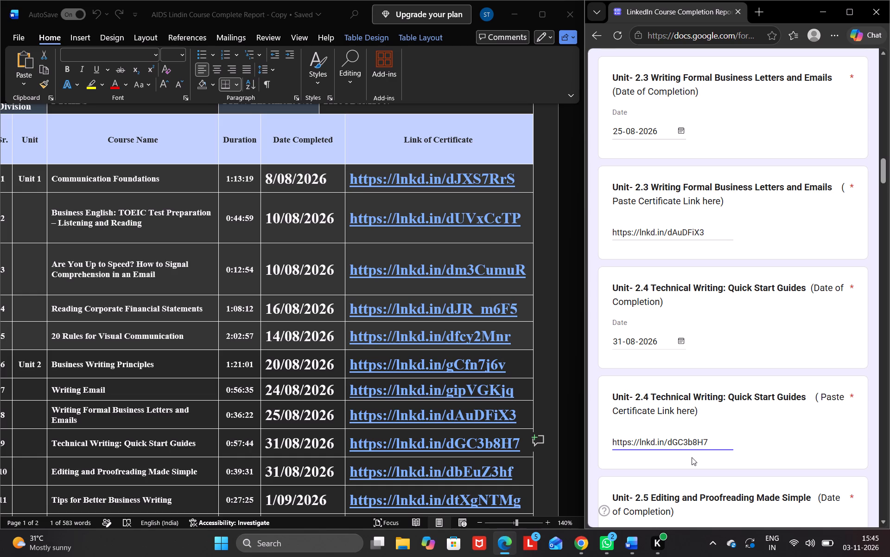
scroll(692, 457, down, 4)
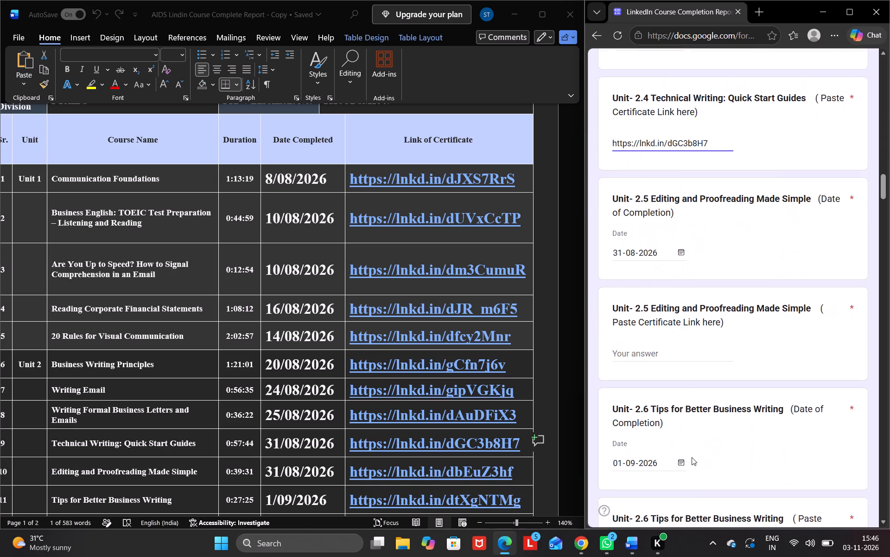
scroll(692, 457, down, 4)
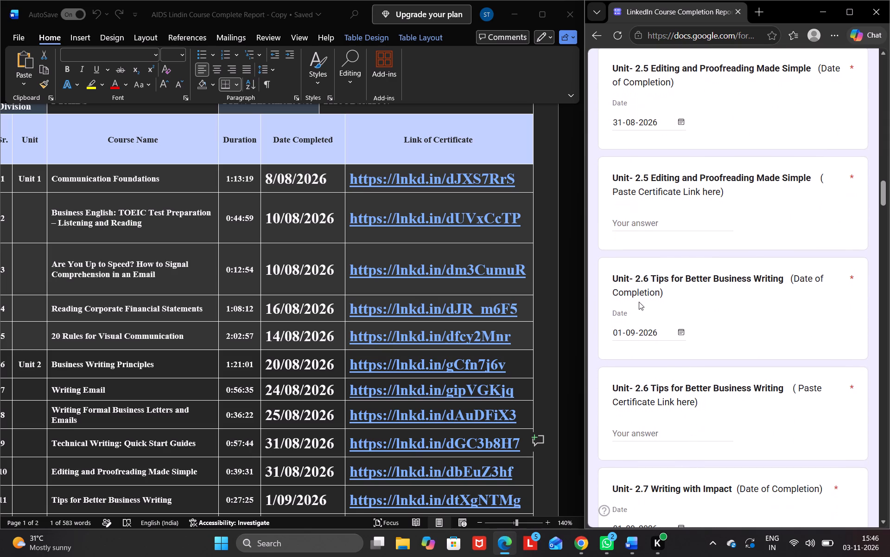
click(644, 220)
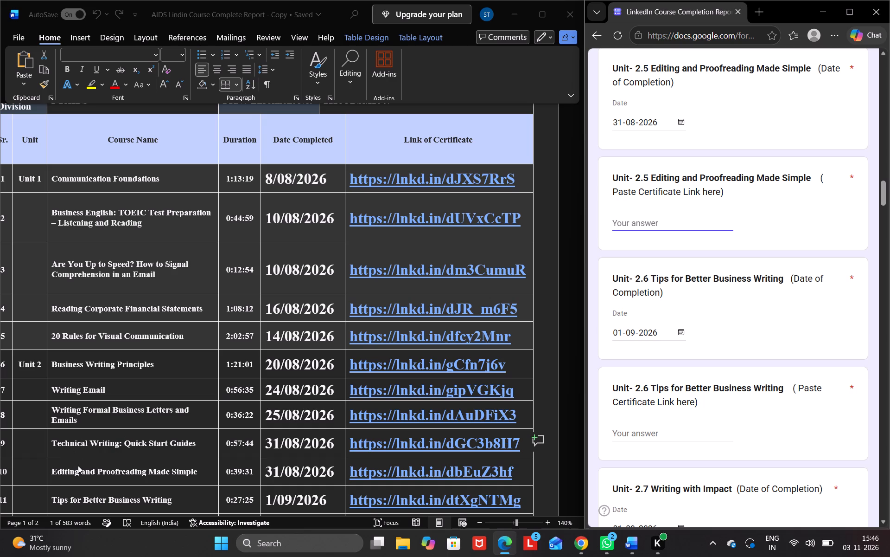
click(350, 475)
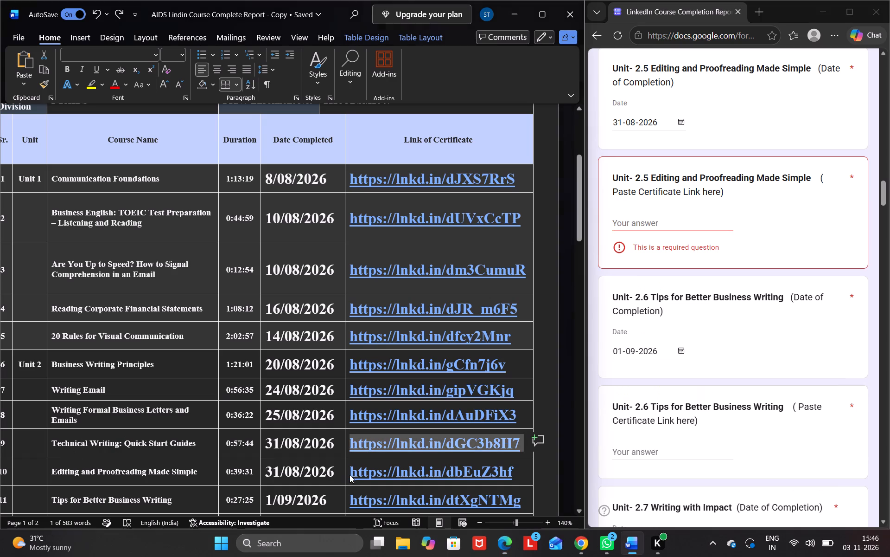
double_click(350, 475)
drag(350, 475, 426, 474)
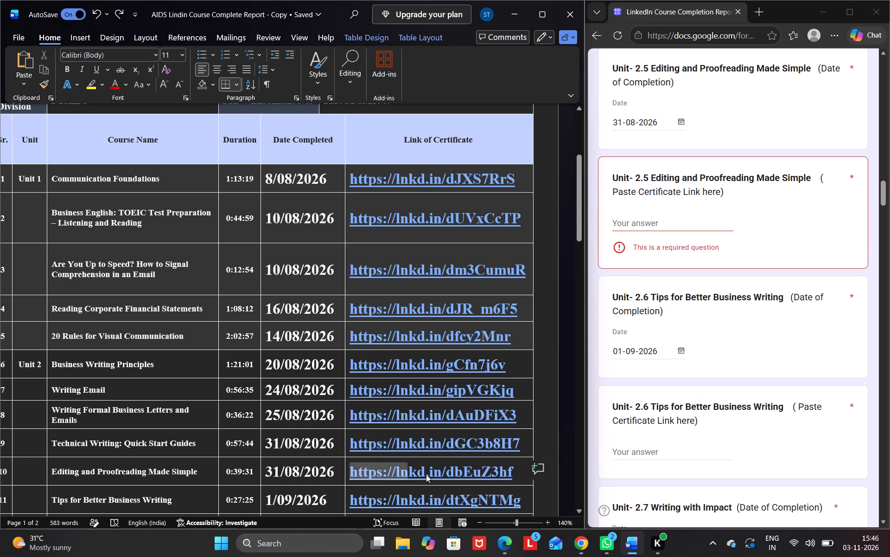
drag(426, 474, 518, 474)
key(ctrl+c)
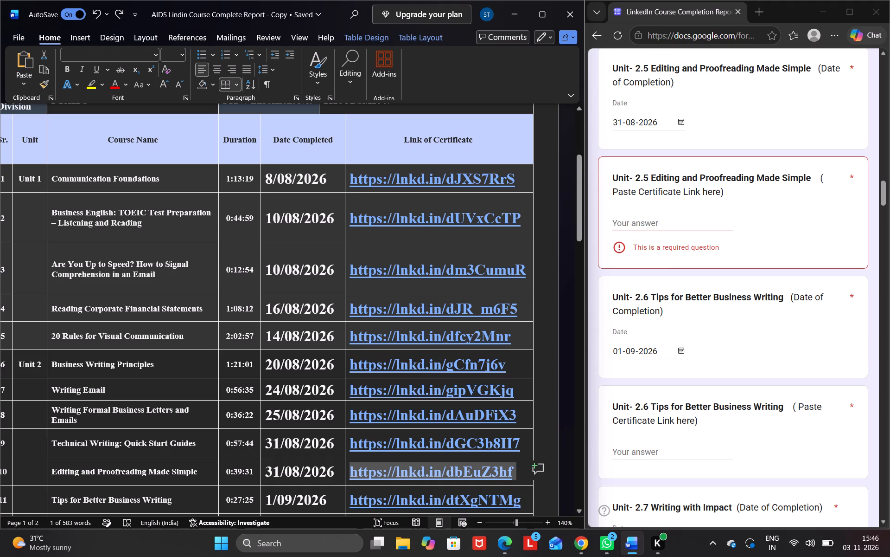
click(670, 226)
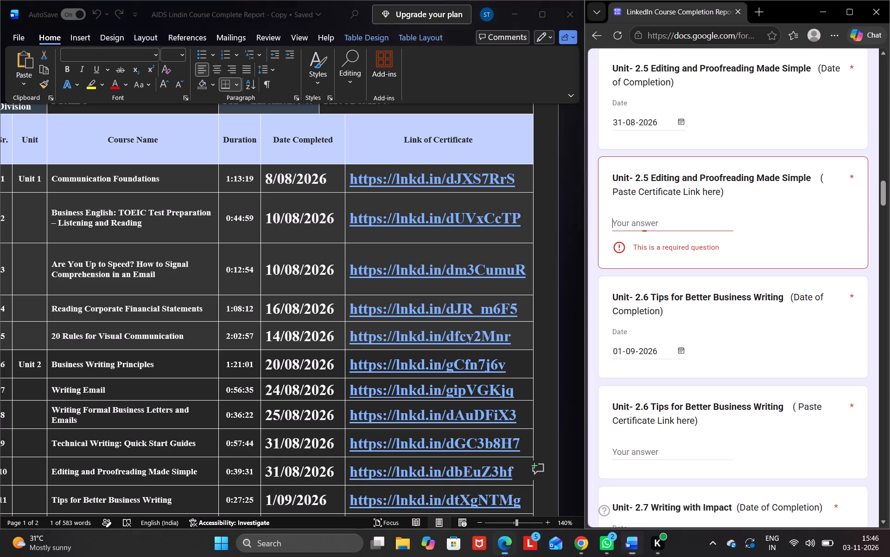
key(ctrl+v)
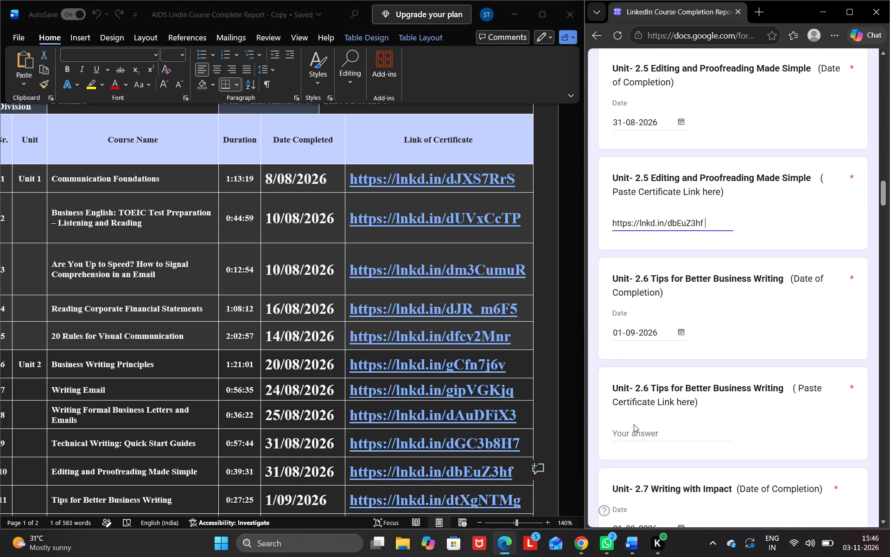
click(630, 431)
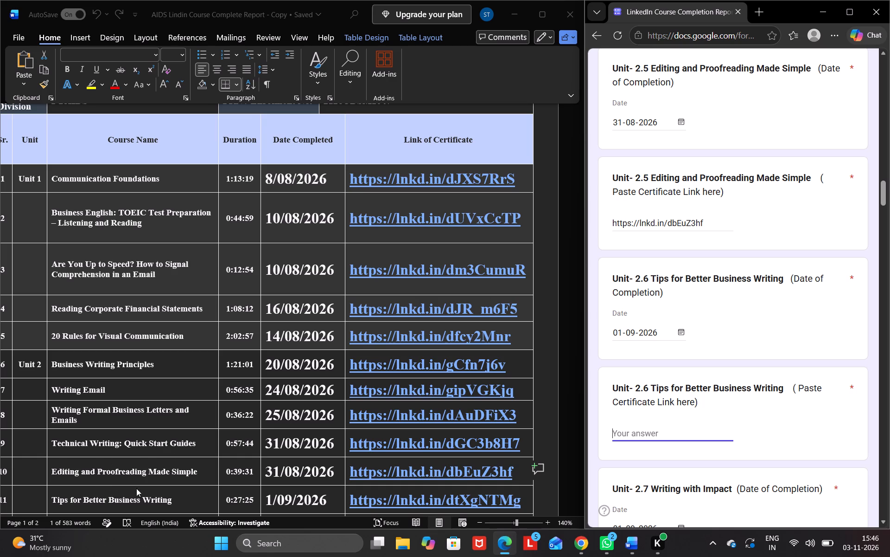
click(353, 499)
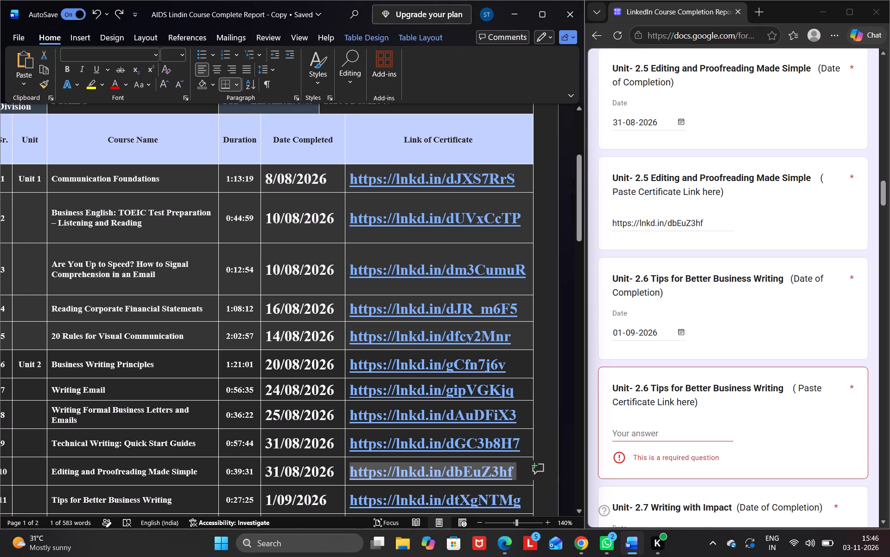
drag(351, 502, 523, 492)
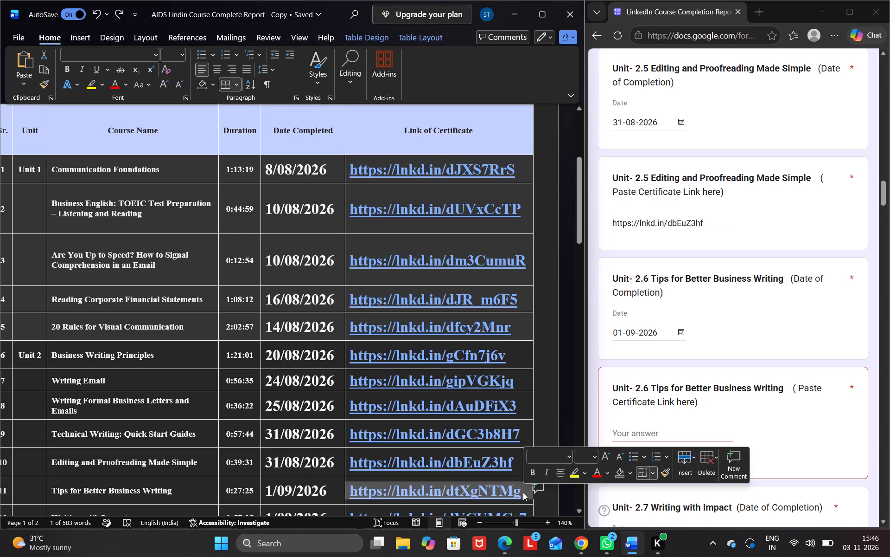
key(ctrl+c)
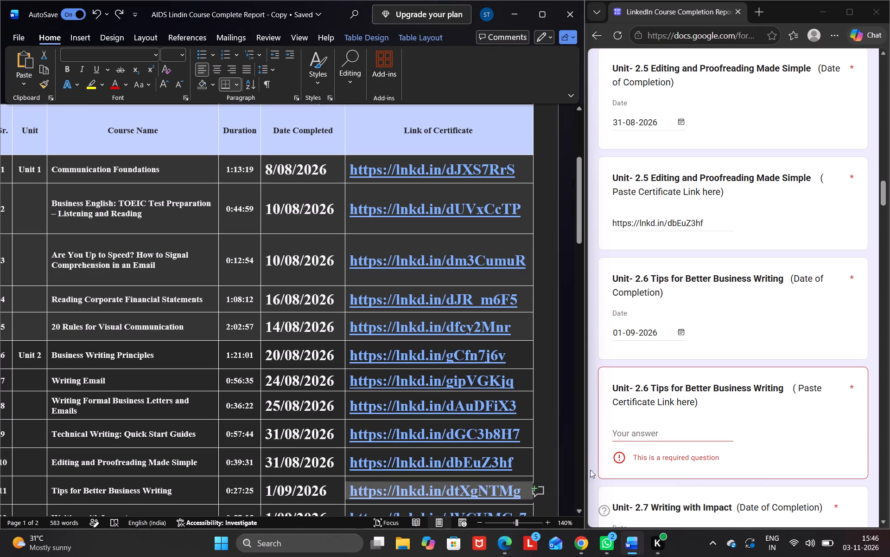
click(638, 437)
key(ctrl+v)
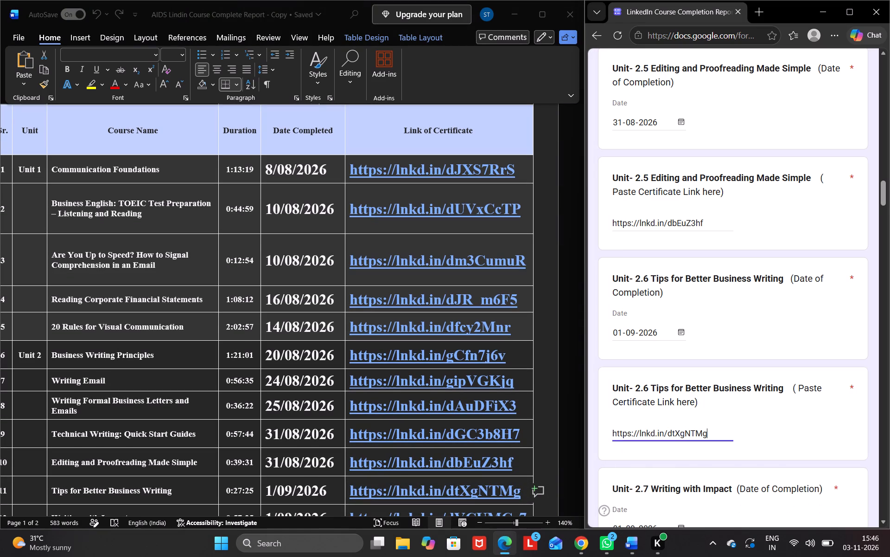
scroll(638, 437, down, 7)
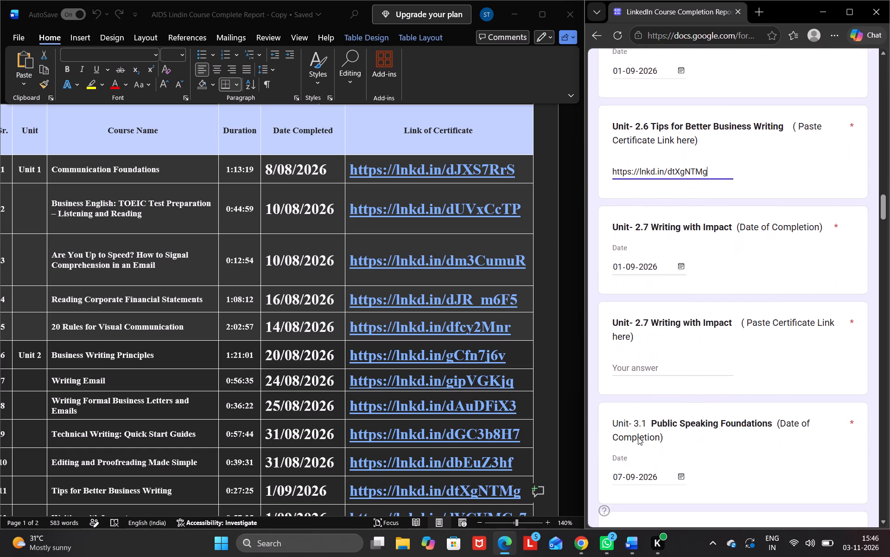
scroll(638, 437, down, 2)
scroll(638, 437, up, 1)
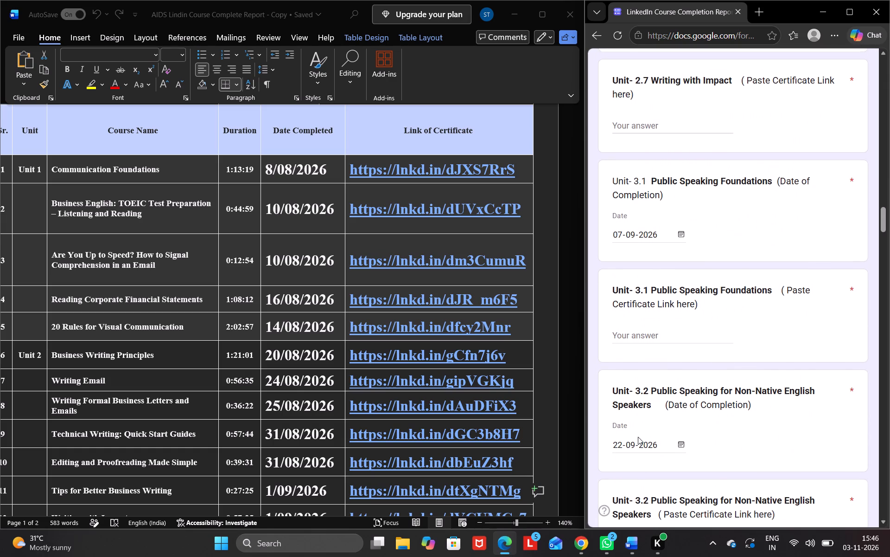
scroll(318, 466, down, 2)
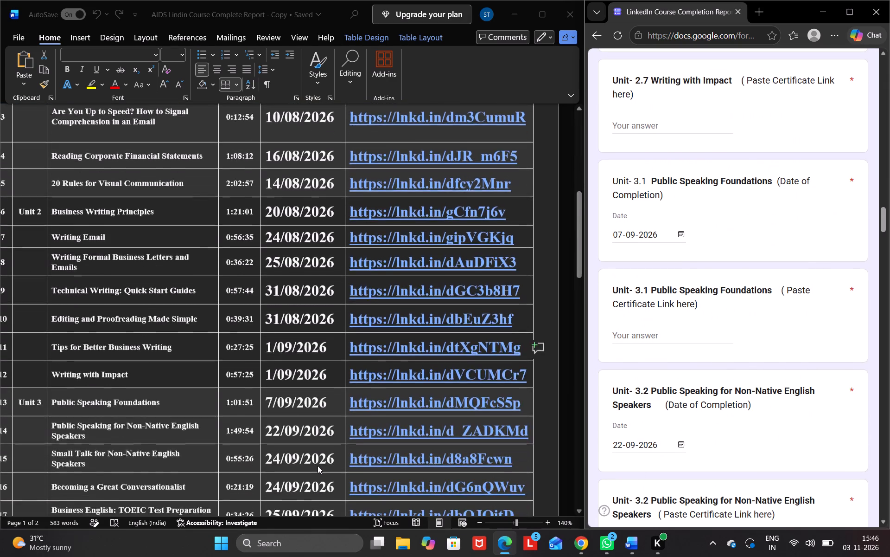
scroll(318, 466, down, 3)
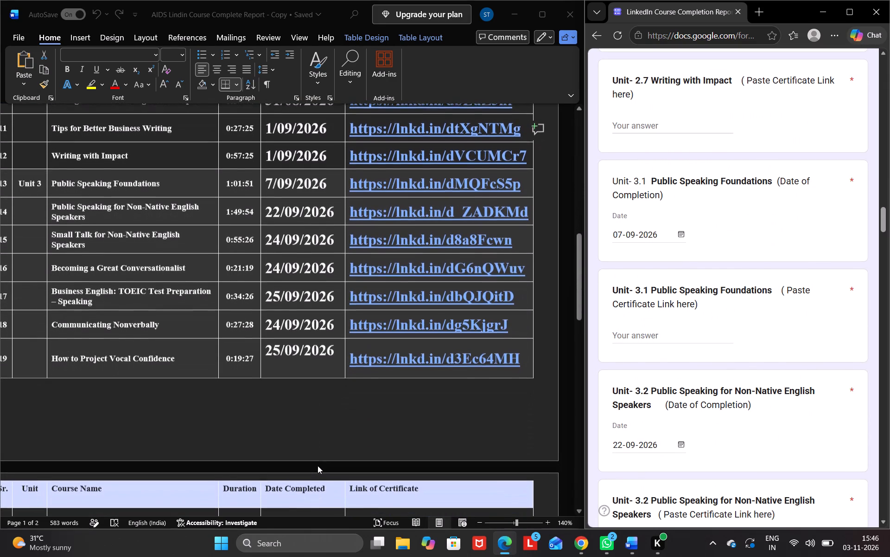
scroll(318, 466, down, 3)
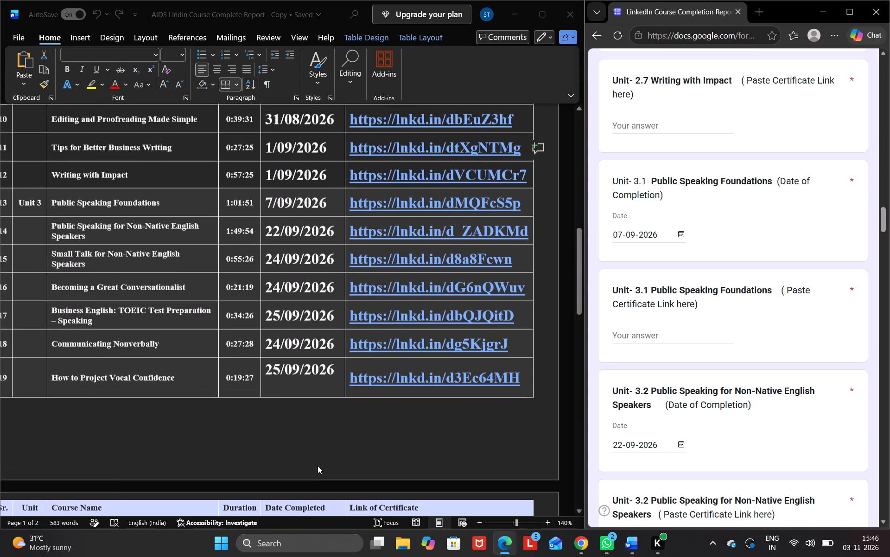
scroll(318, 466, down, 1)
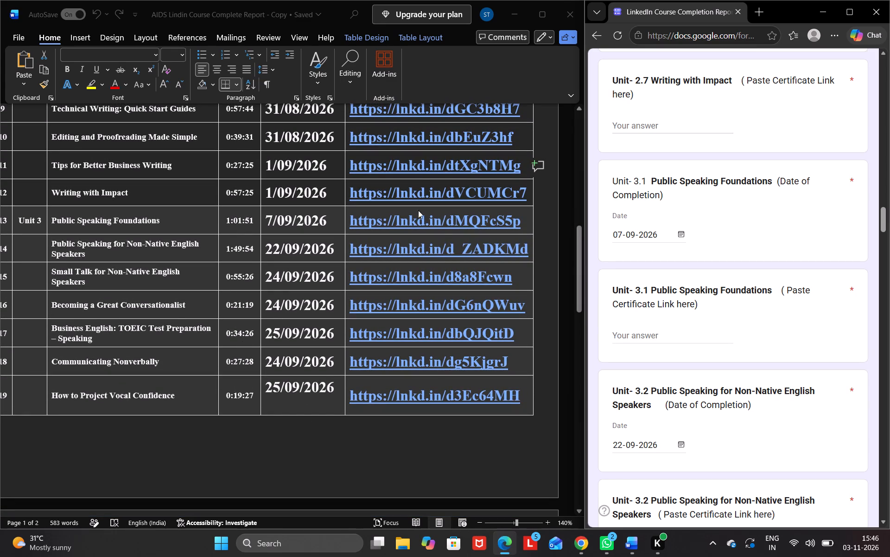
scroll(614, 137, down, 1)
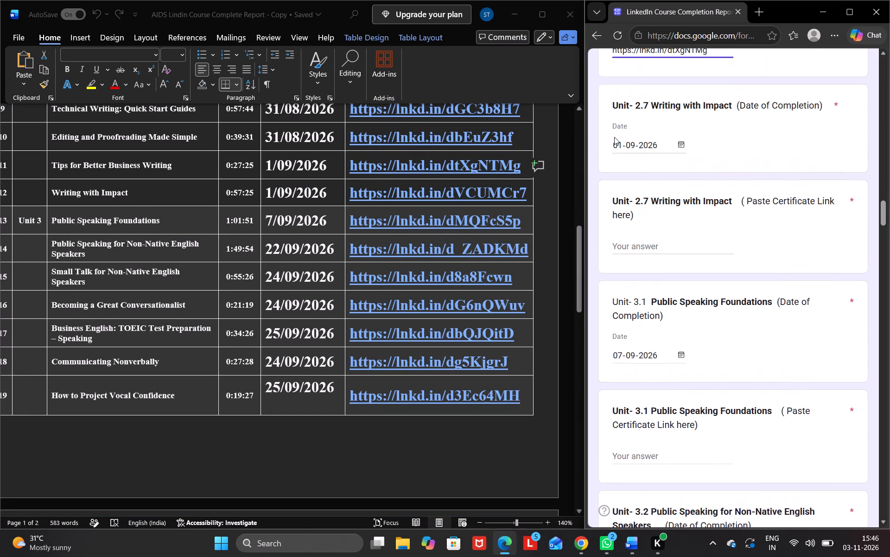
scroll(614, 137, down, 1)
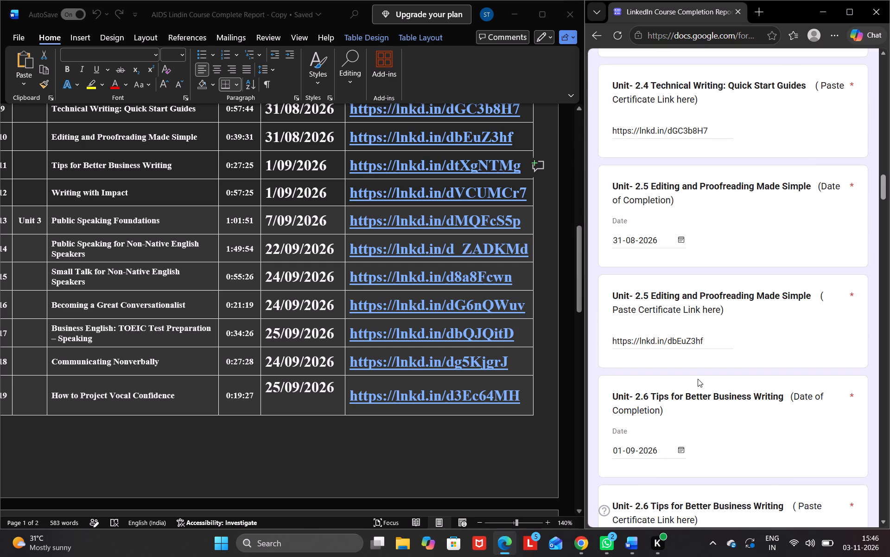
scroll(697, 380, down, 5)
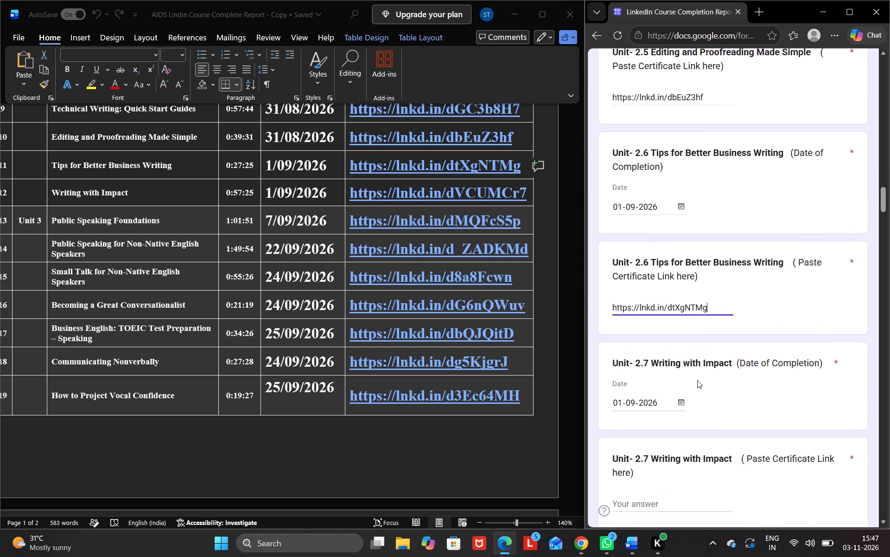
scroll(697, 380, down, 4)
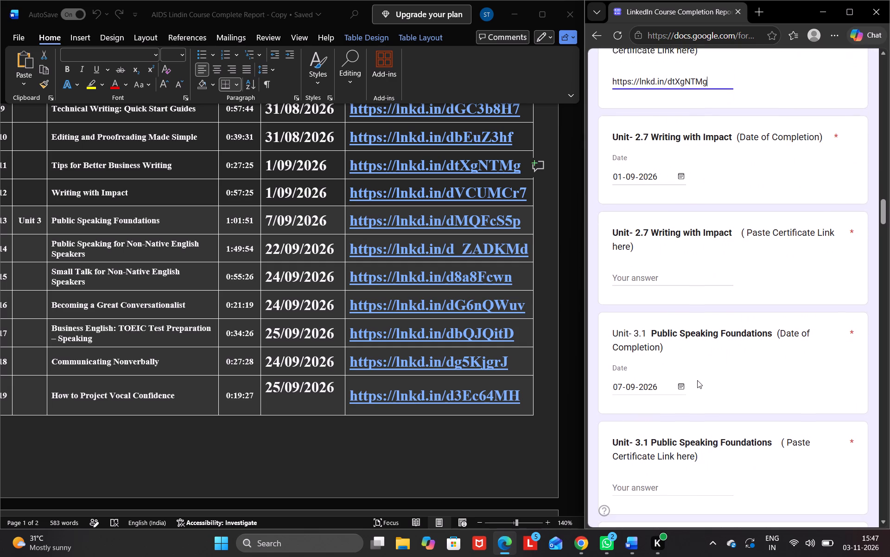
scroll(697, 380, down, 4)
scroll(697, 380, up, 1)
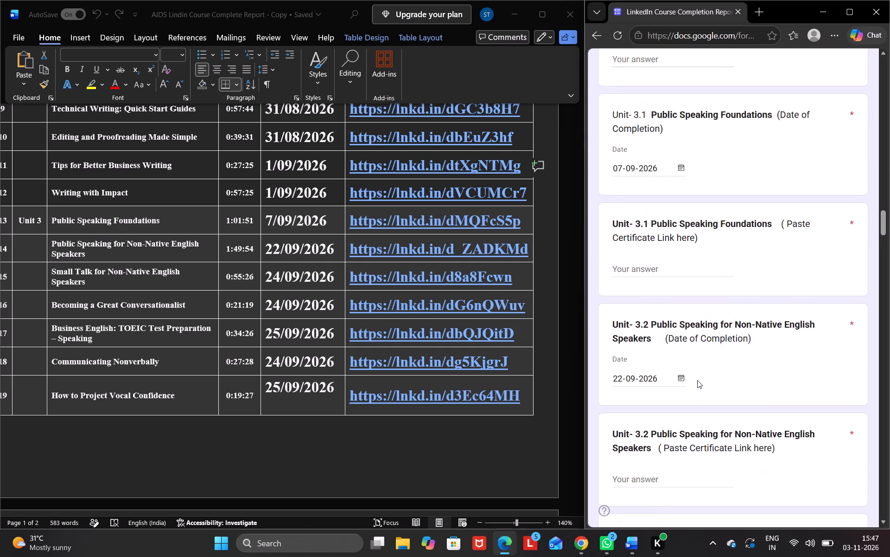
scroll(697, 380, up, 2)
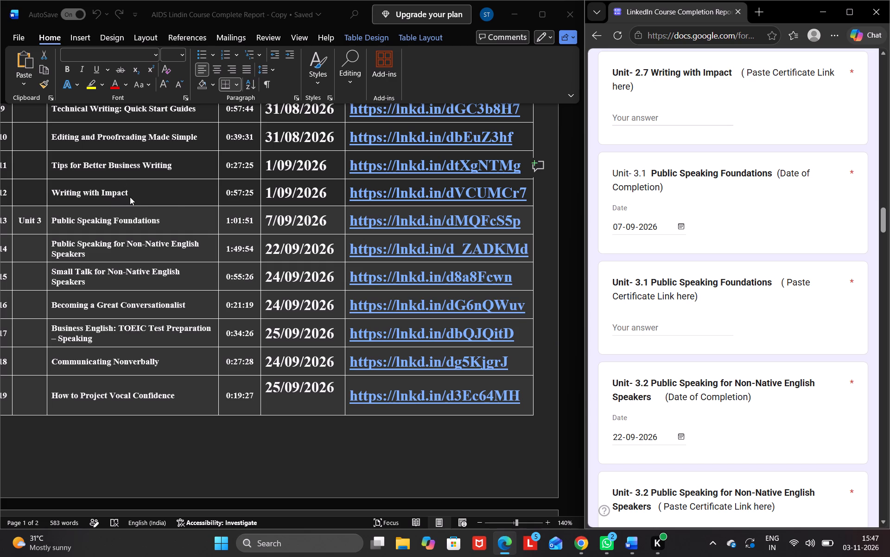
click(347, 195)
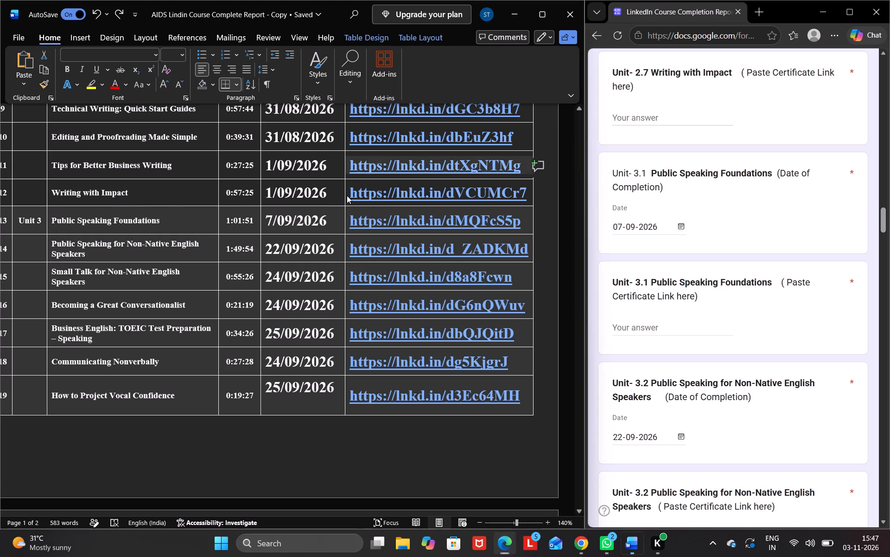
click(347, 195)
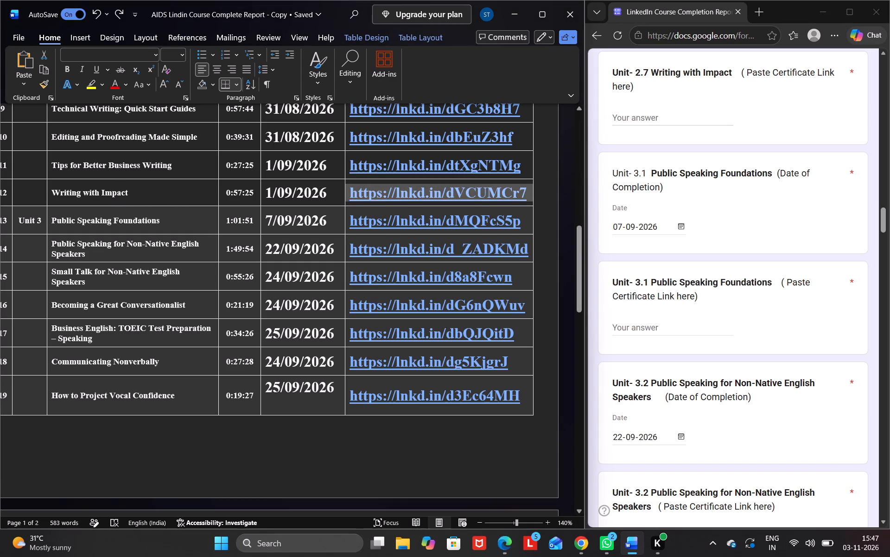
key(ctrl+c)
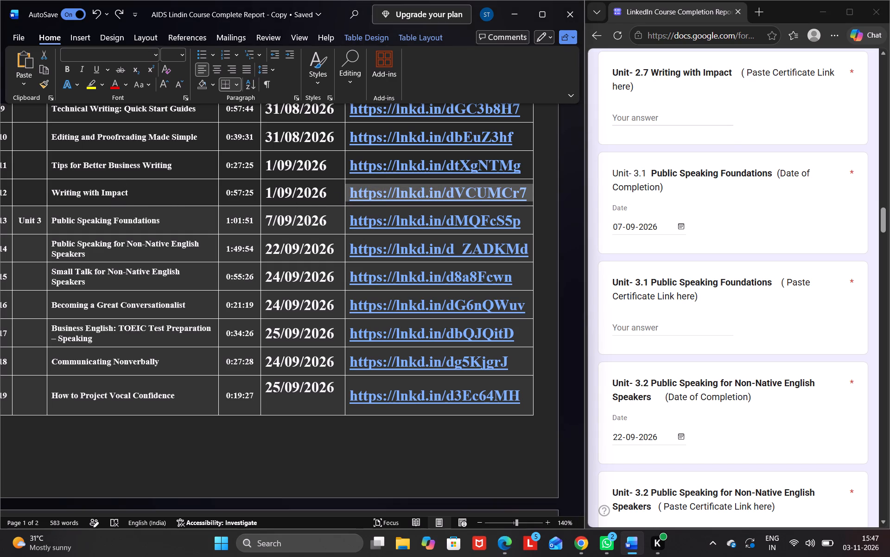
click(648, 120)
key(ctrl+v)
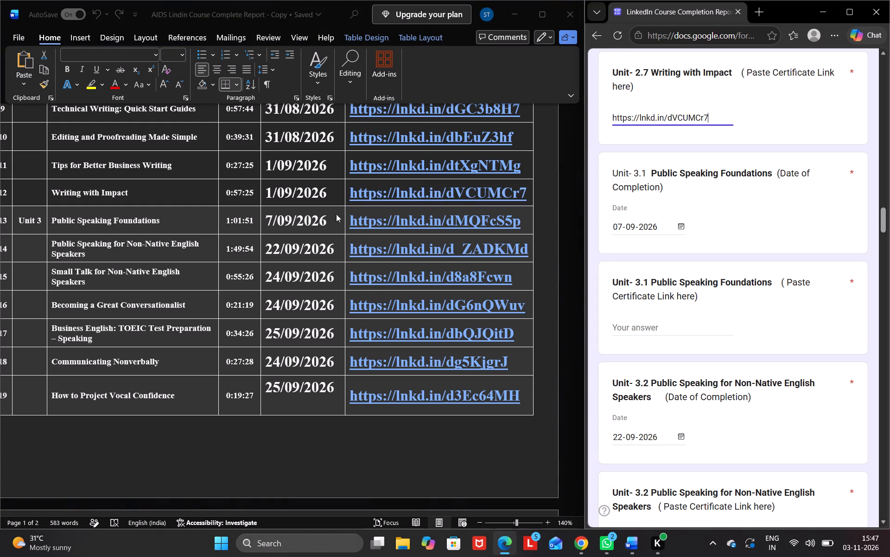
click(348, 220)
click(348, 220)
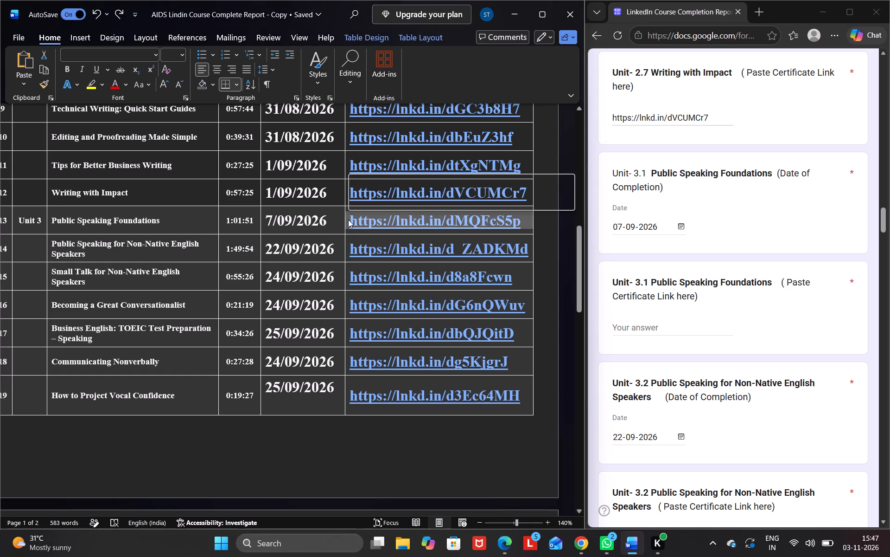
key(ctrl+c)
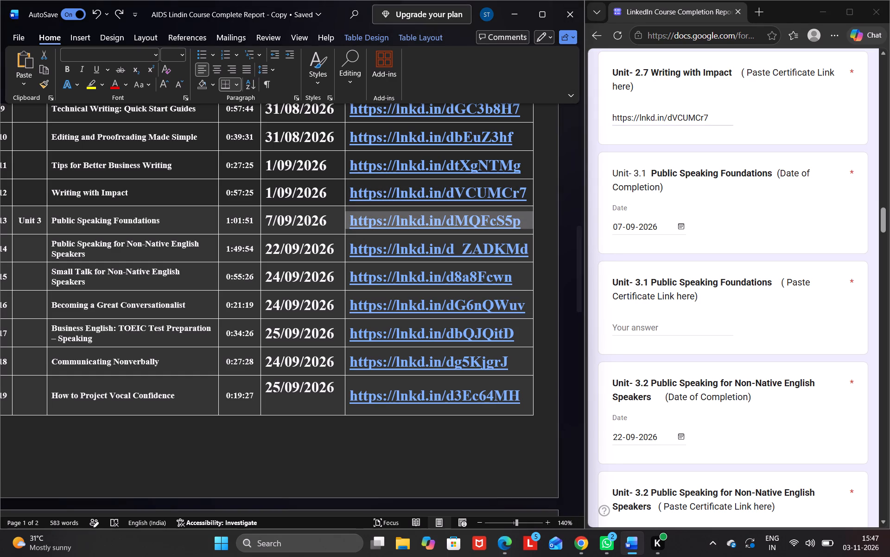
click(628, 325)
key(ctrl+v)
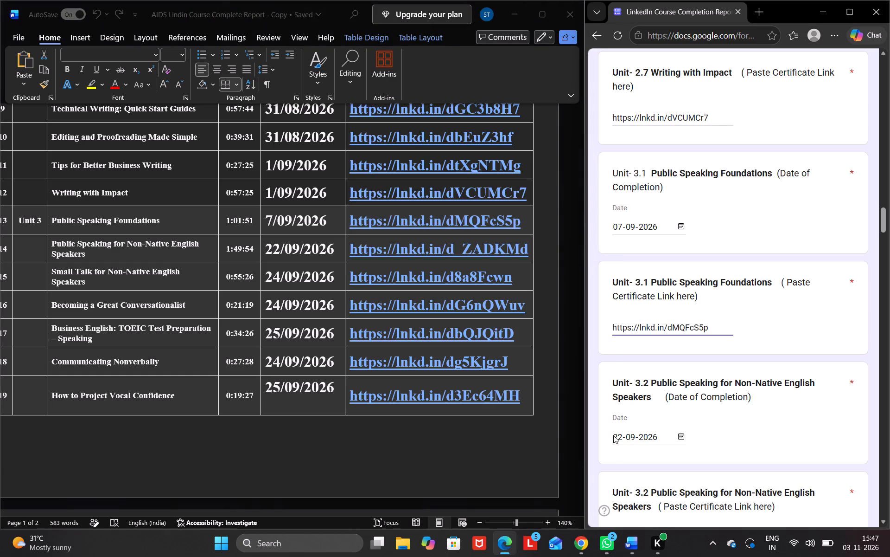
scroll(623, 440, down, 5)
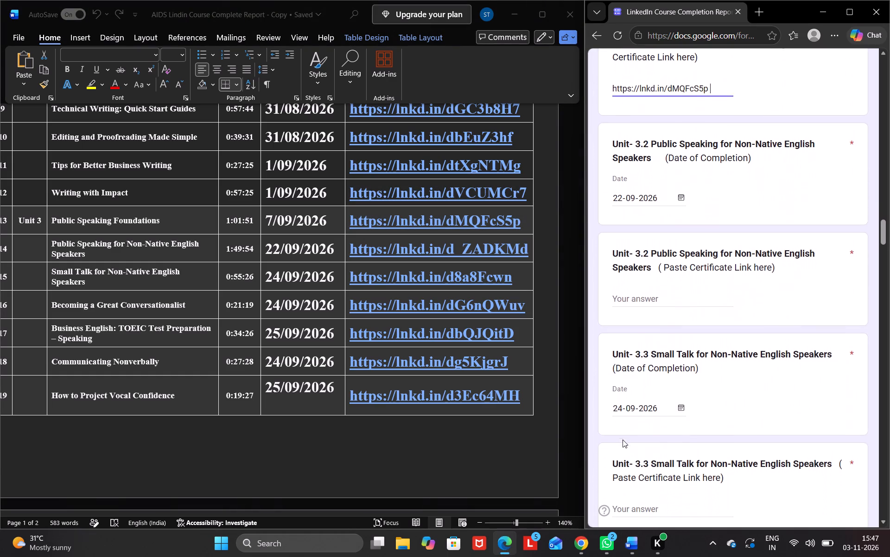
scroll(623, 440, down, 2)
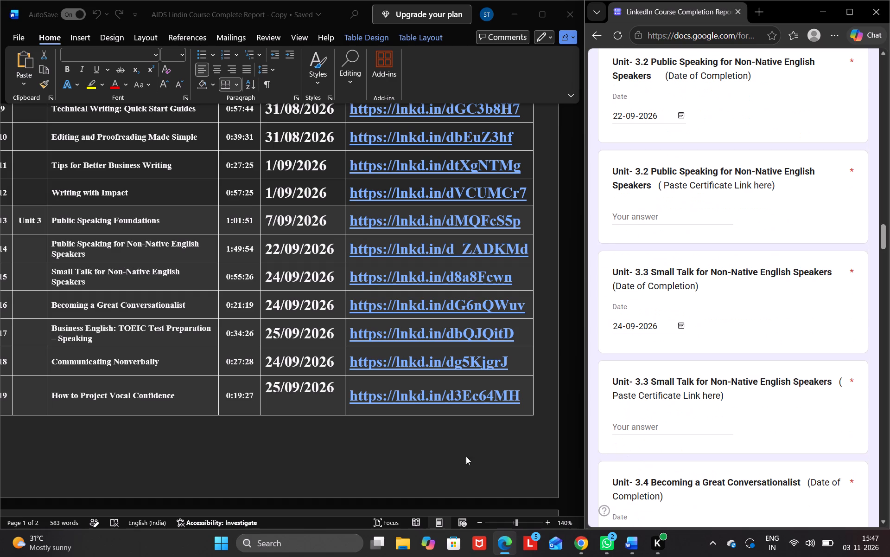
click(350, 251)
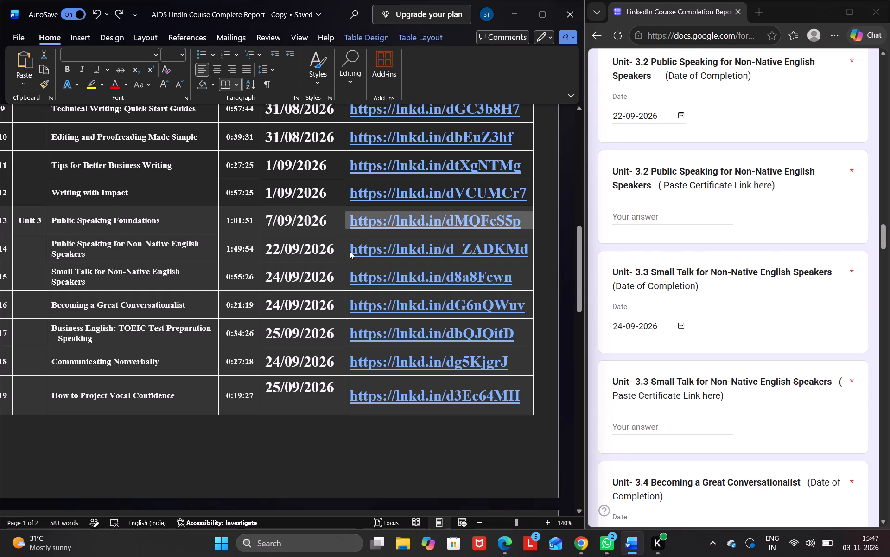
click(350, 251)
click(350, 251)
click(350, 251)
drag(350, 251, 528, 253)
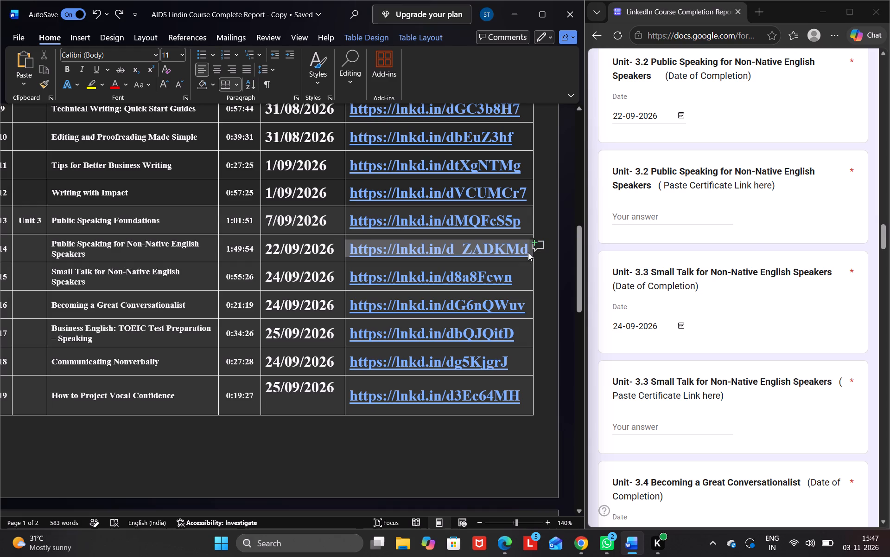
drag(528, 253, 528, 252)
key(ctrl+c)
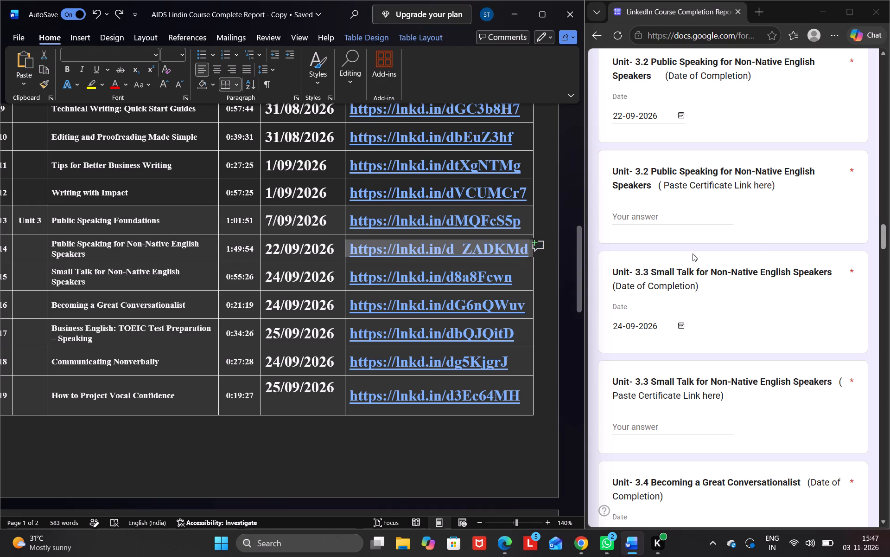
click(661, 217)
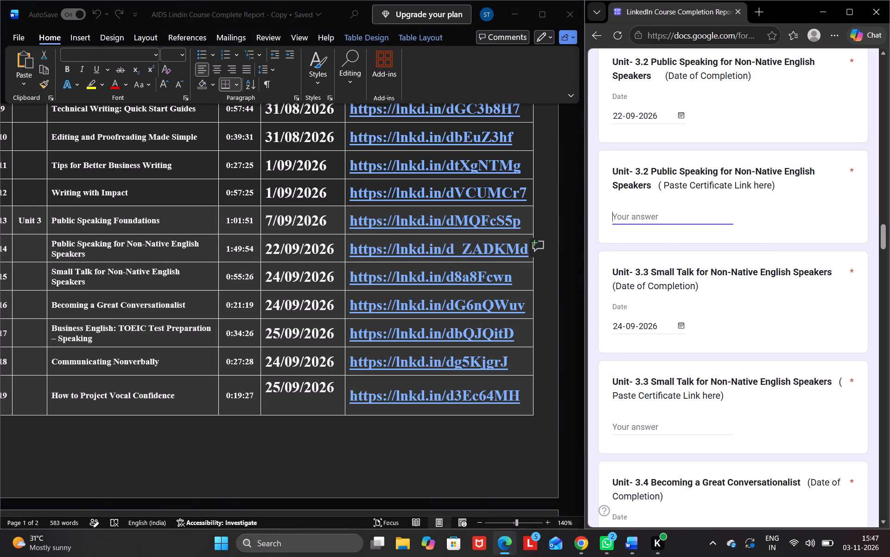
key(ctrl+v)
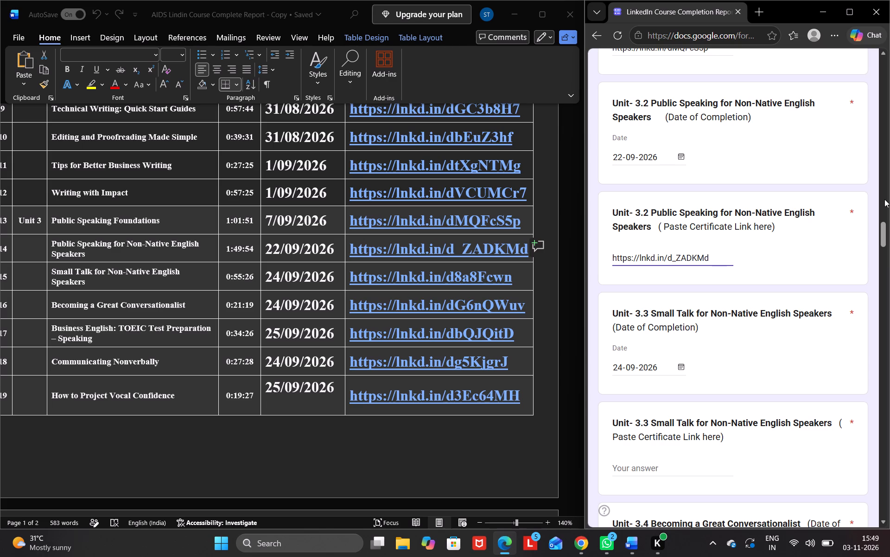
scroll(750, 164, up, 2)
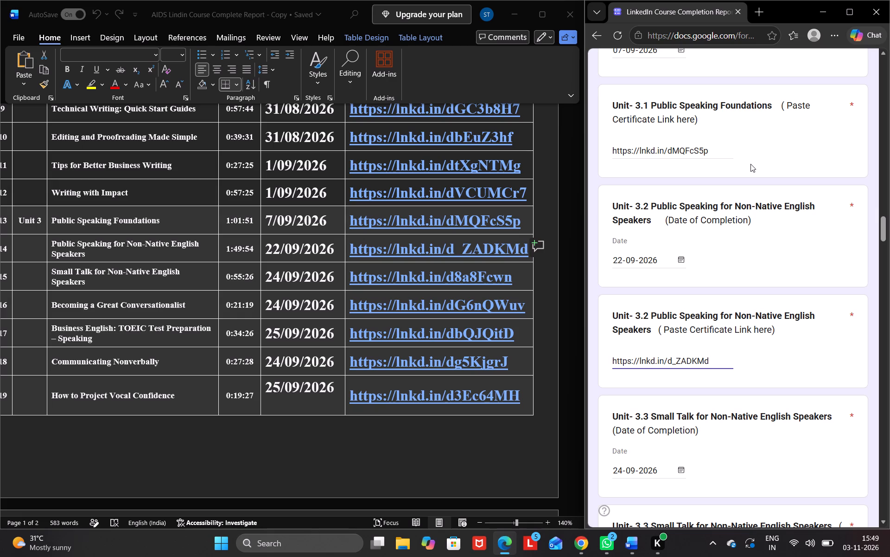
drag(750, 164, 745, 168)
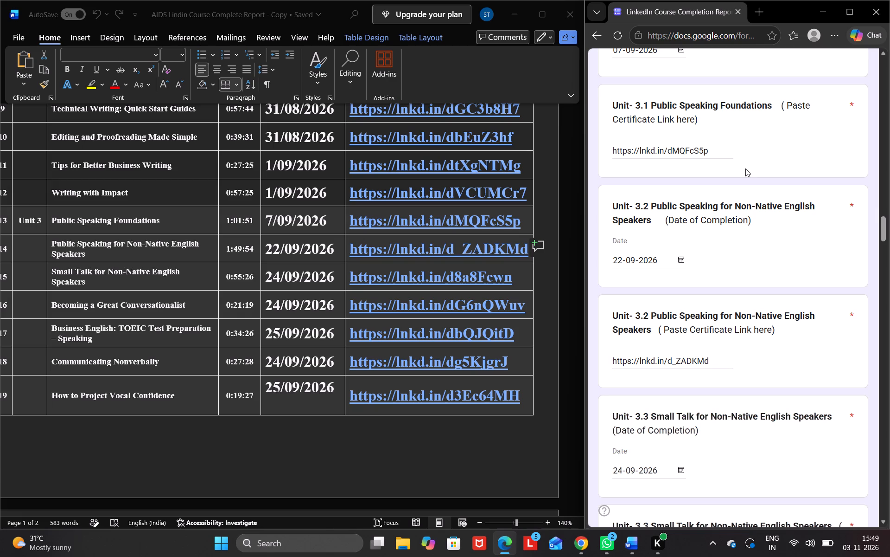
drag(745, 168, 742, 167)
scroll(703, 460, down, 3)
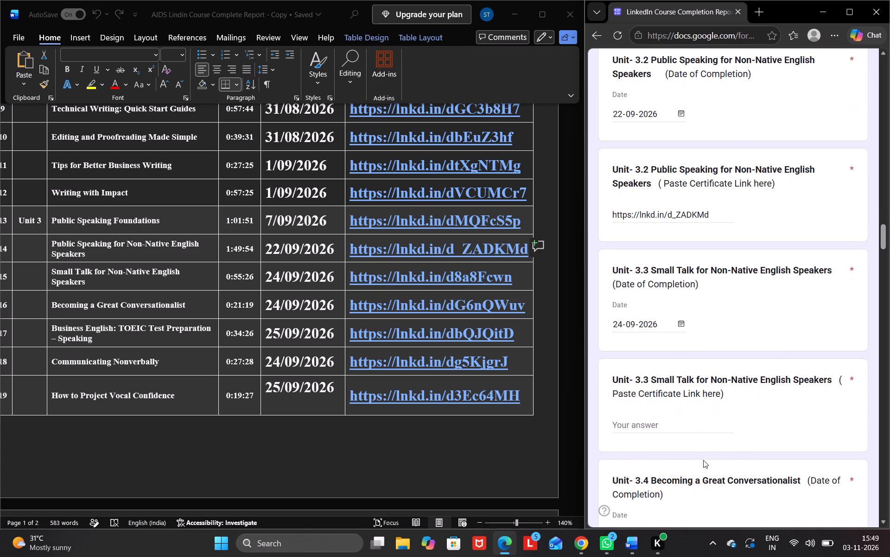
scroll(703, 460, down, 4)
scroll(703, 460, up, 1)
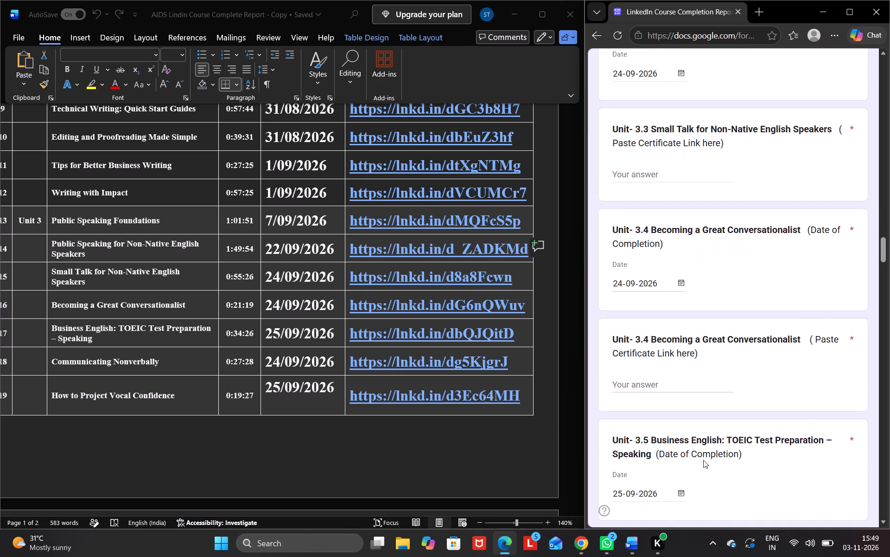
scroll(703, 460, up, 1)
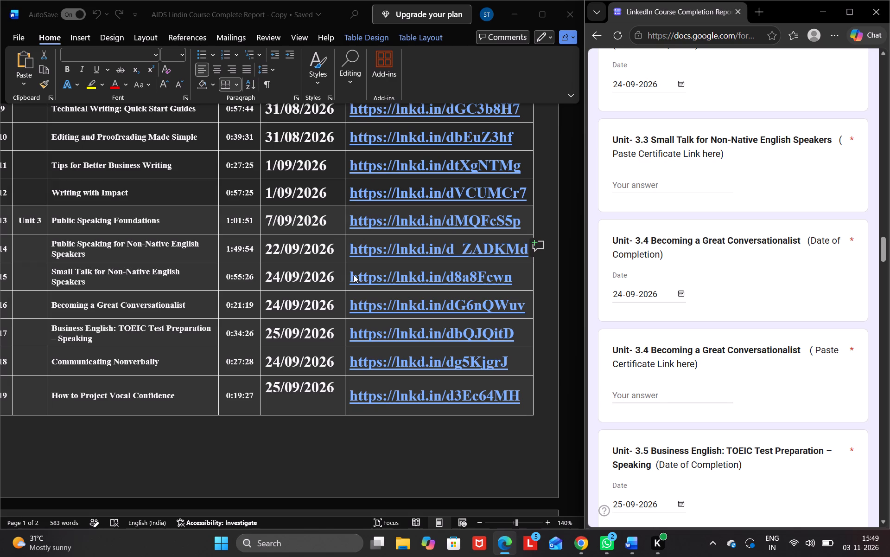
drag(352, 273, 356, 276)
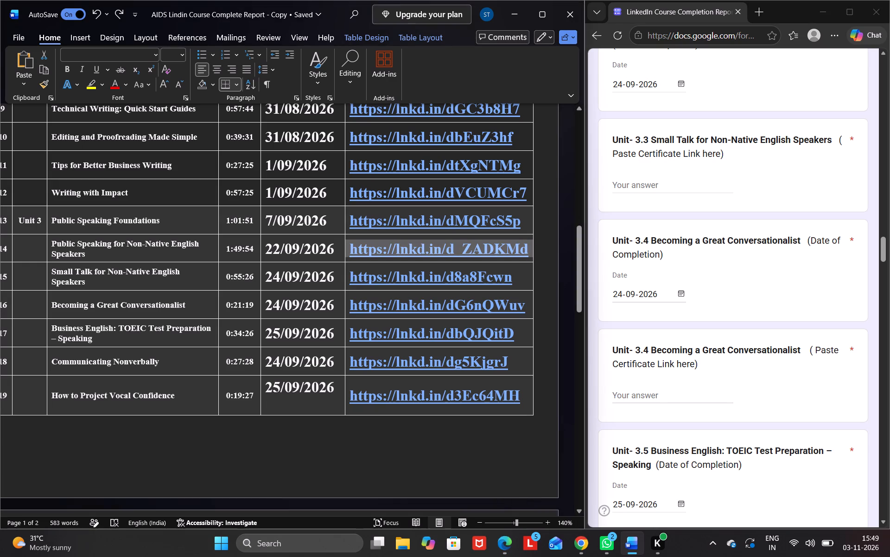
click(356, 276)
double_click(352, 276)
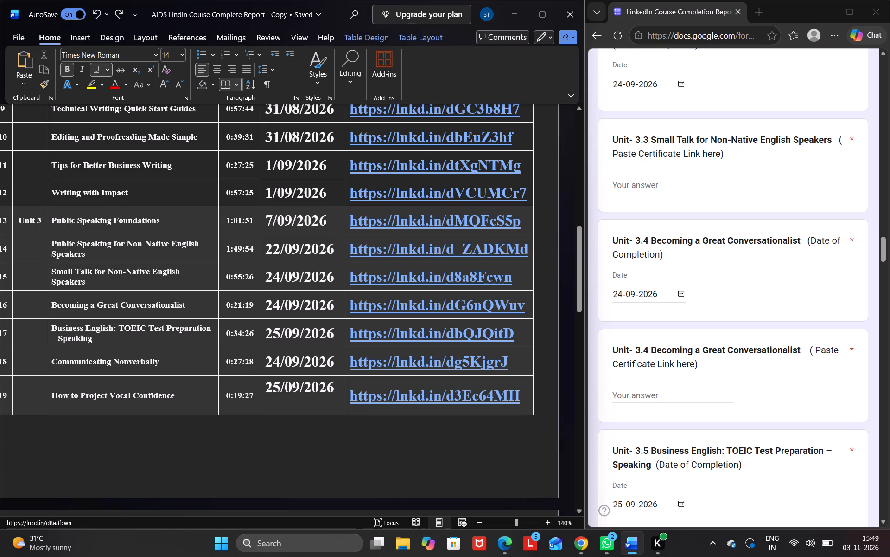
drag(352, 276, 514, 275)
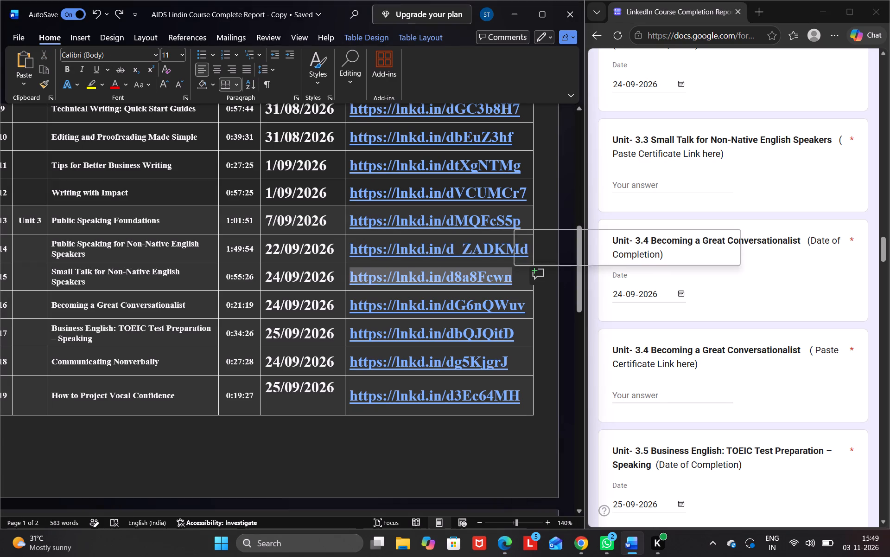
key(ctrl+c)
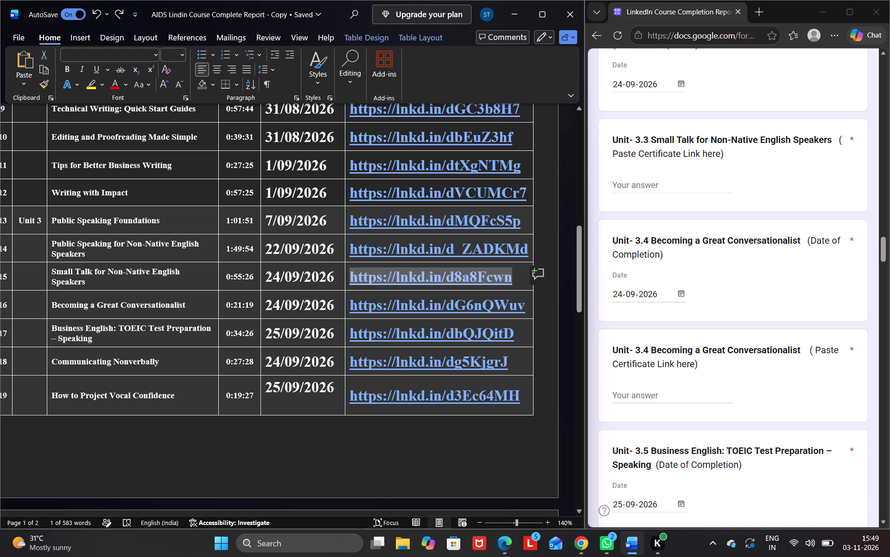
click(644, 179)
key(ctrl+v)
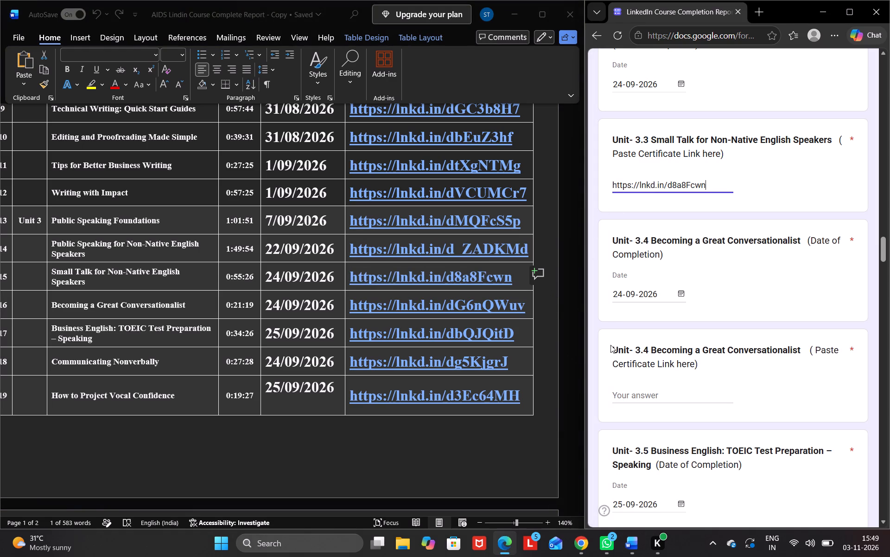
click(352, 303)
click(352, 303)
drag(352, 303, 519, 312)
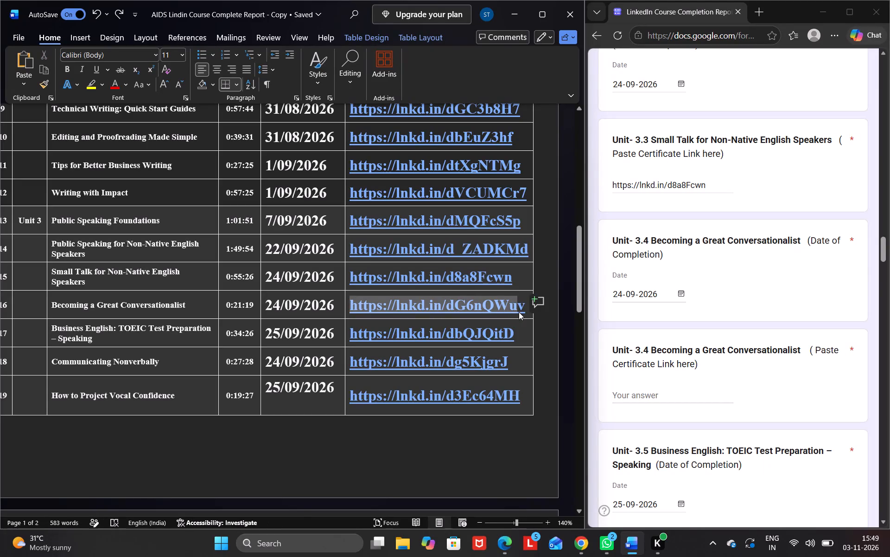
drag(519, 312, 521, 312)
key(ctrl+c)
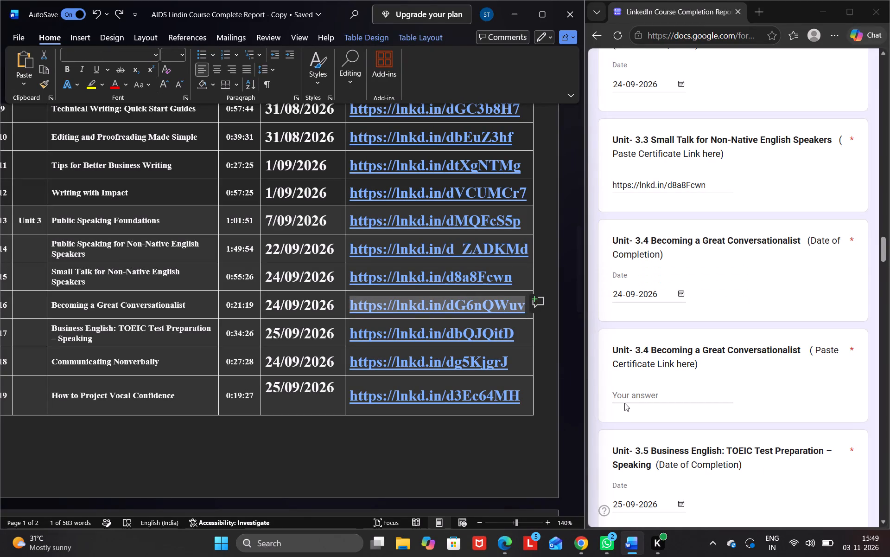
click(626, 397)
key(ctrl+v)
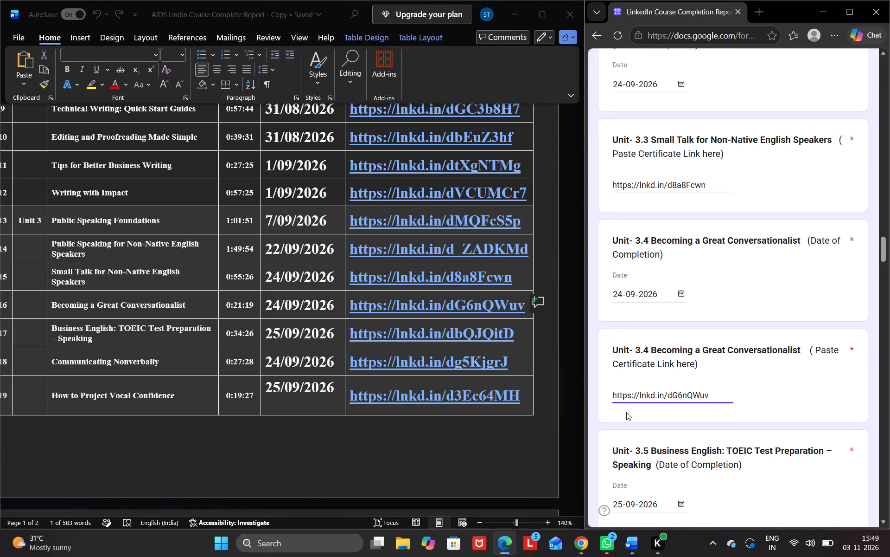
scroll(626, 412, down, 5)
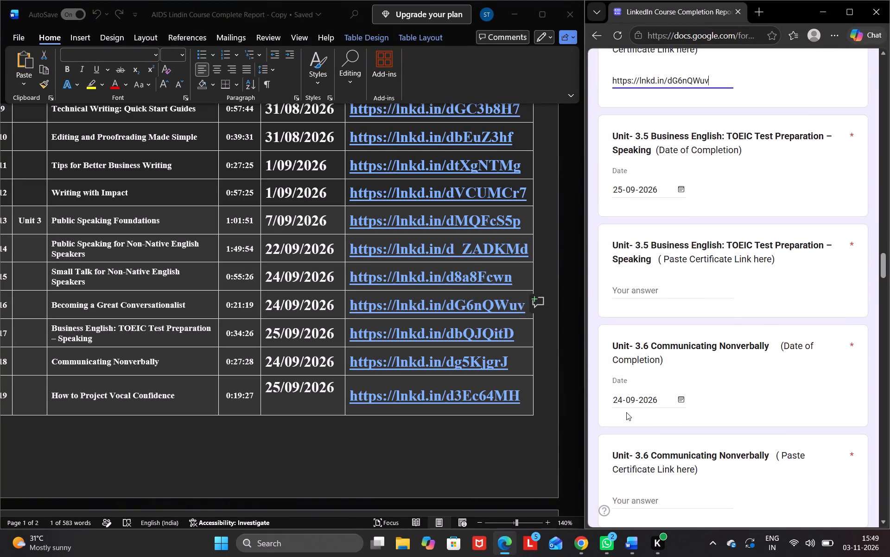
scroll(626, 412, down, 1)
drag(351, 333, 515, 334)
drag(515, 334, 406, 346)
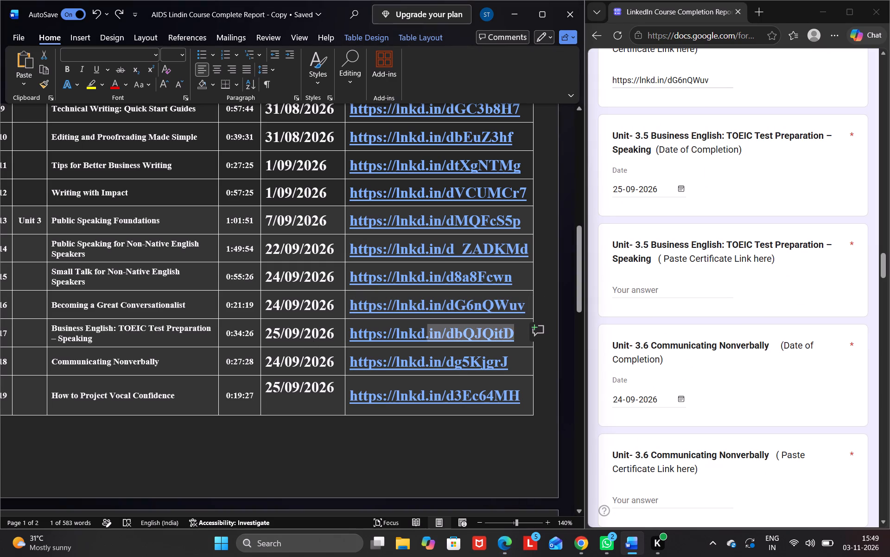
drag(406, 346, 355, 334)
key(ctrl+c)
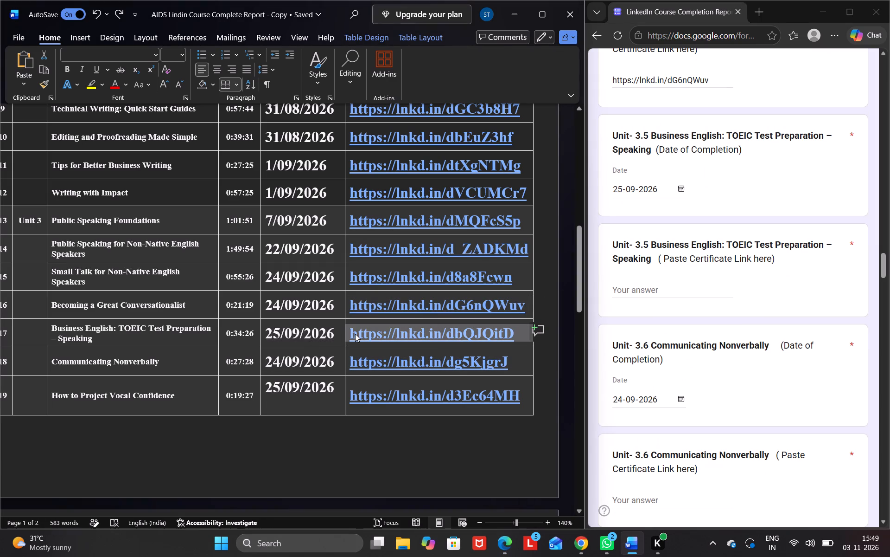
click(639, 291)
key(ctrl+v)
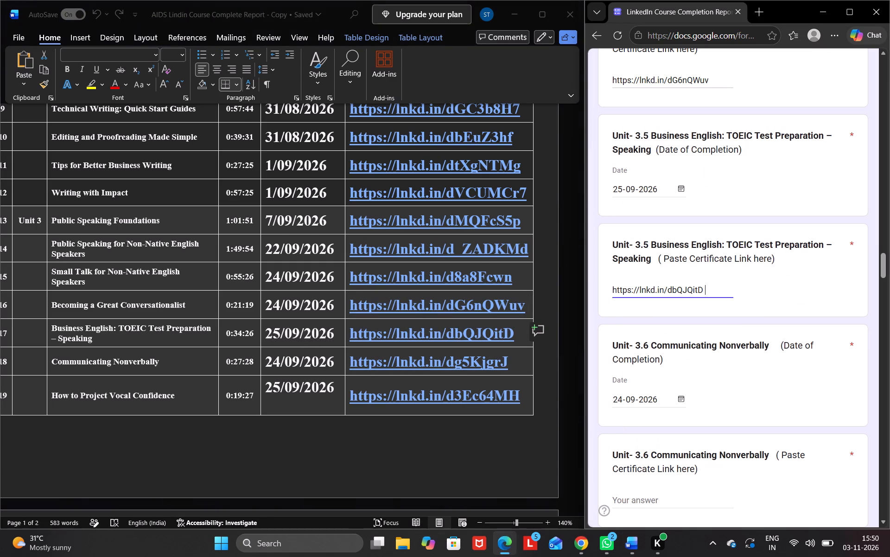
scroll(654, 441, down, 3)
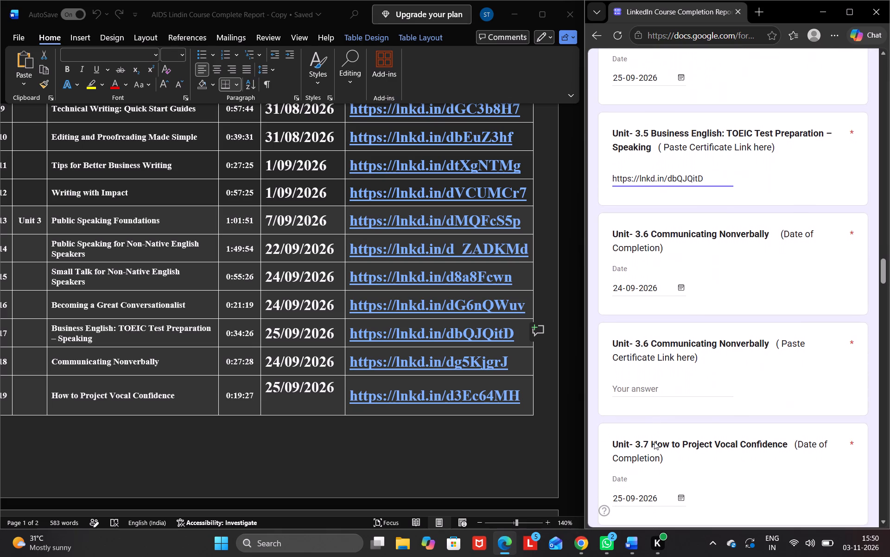
scroll(654, 441, down, 1)
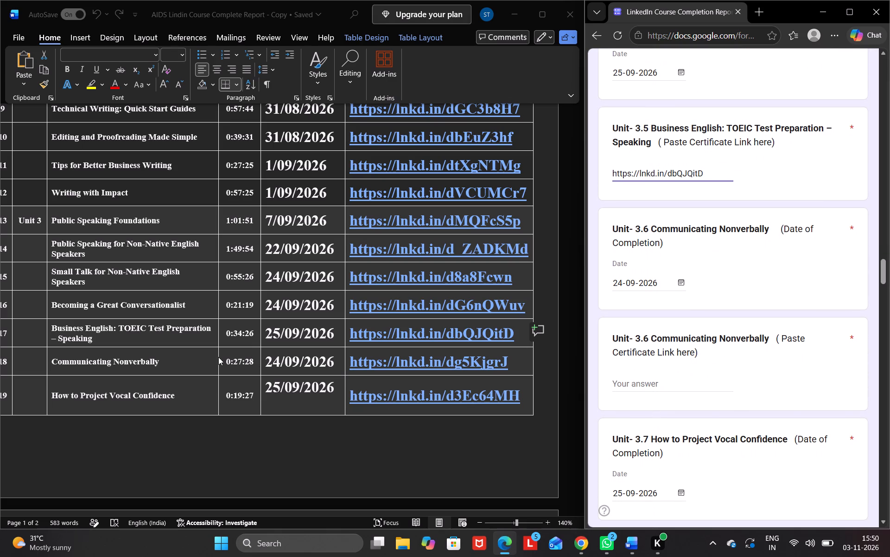
double_click(350, 358)
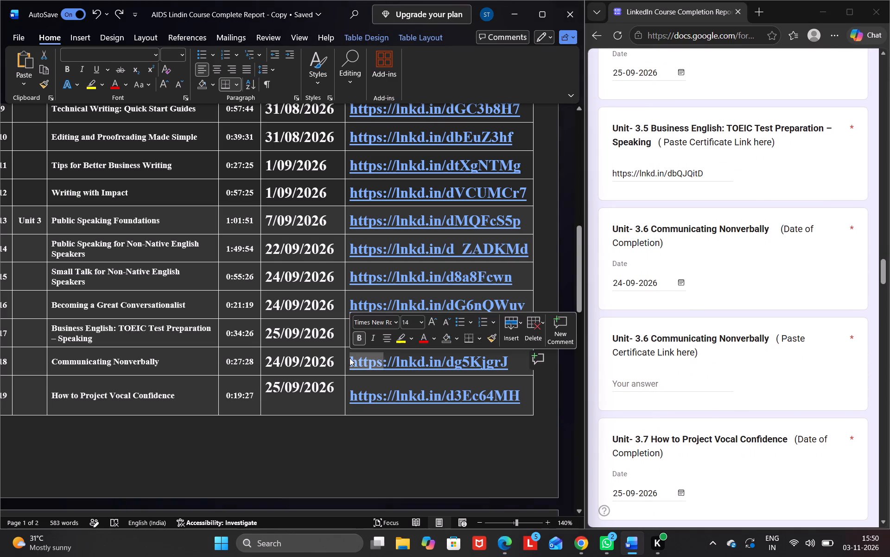
triple_click(350, 358)
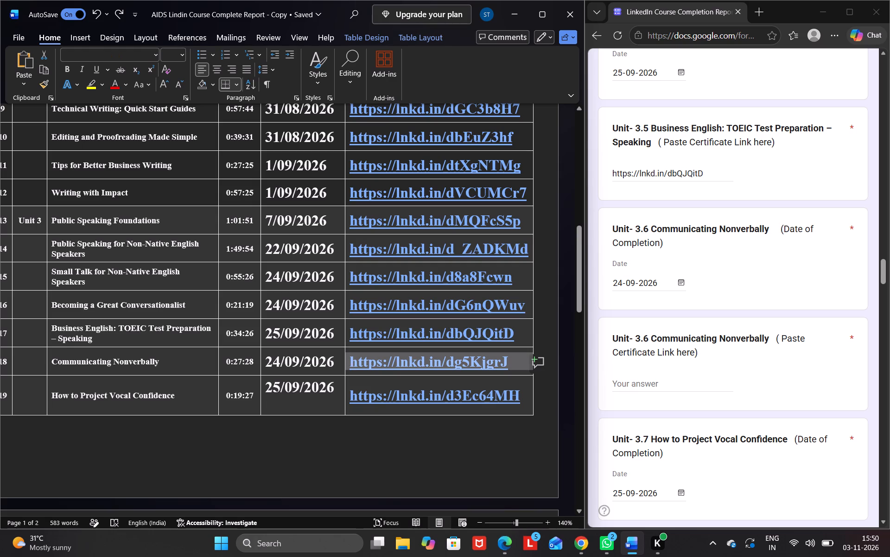
key(ctrl+c)
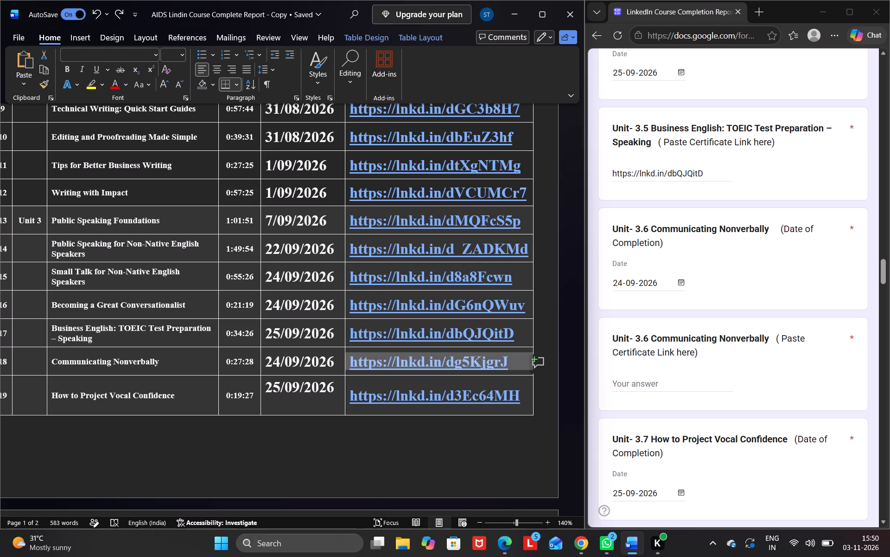
click(636, 383)
key(ctrl+b)
key(ctrl+b)
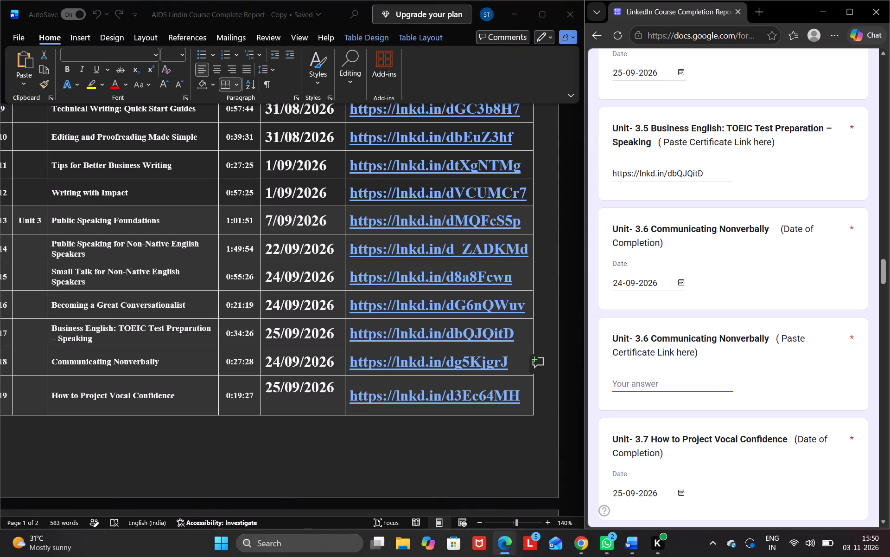
key(ctrl+v)
scroll(716, 451, down, 2)
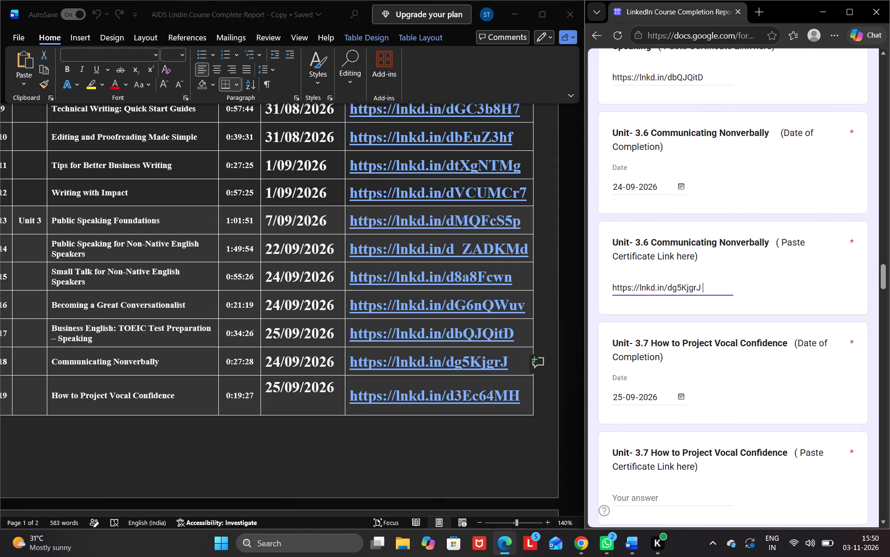
scroll(716, 451, down, 3)
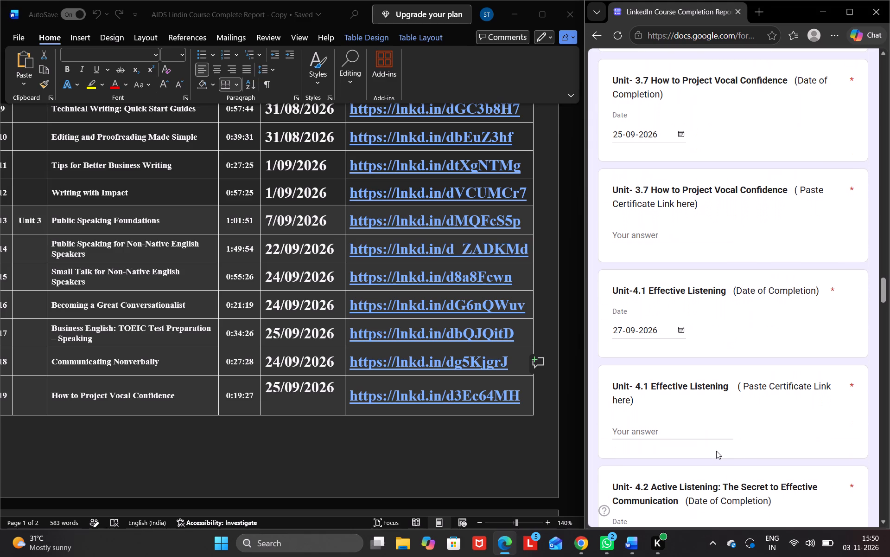
scroll(716, 451, down, 1)
double_click(521, 391)
click(521, 391)
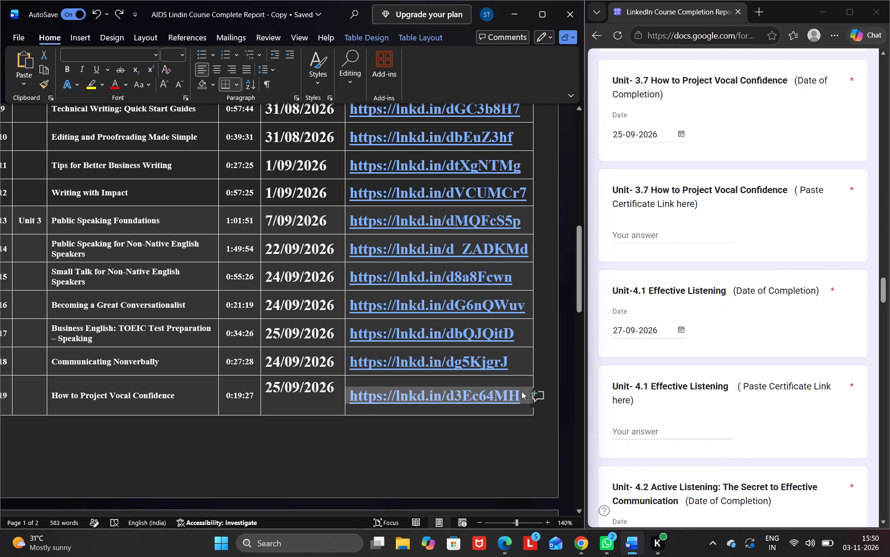
key(ctrl+c)
click(638, 236)
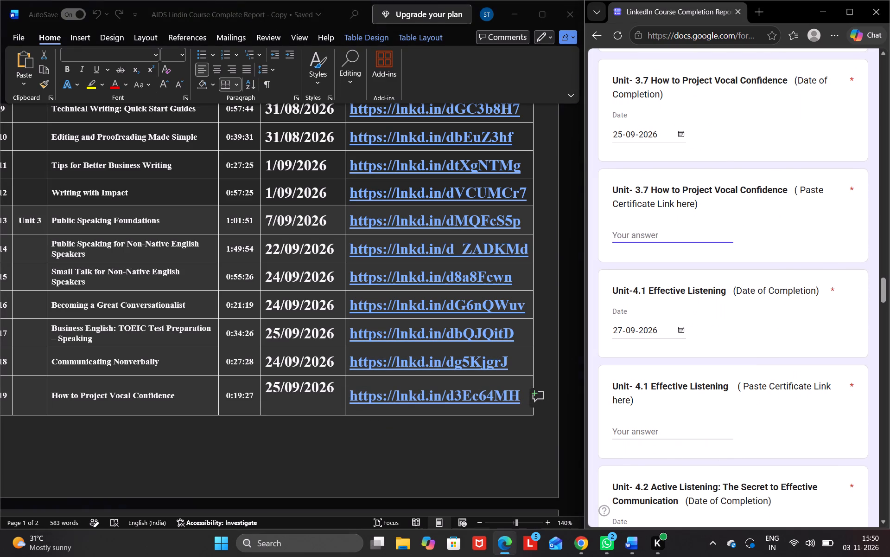
key(ctrl+v)
Examine the form's Unit 4.1 questions and look through the Word record's course rows, from Units 4 and 5 back to Units 2 and 3.
scroll(644, 378, down, 3)
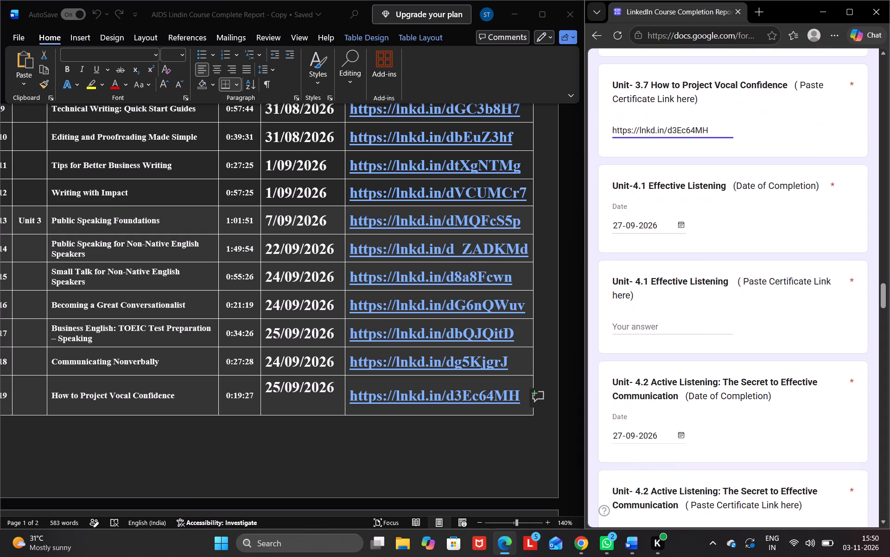
scroll(425, 339, down, 2)
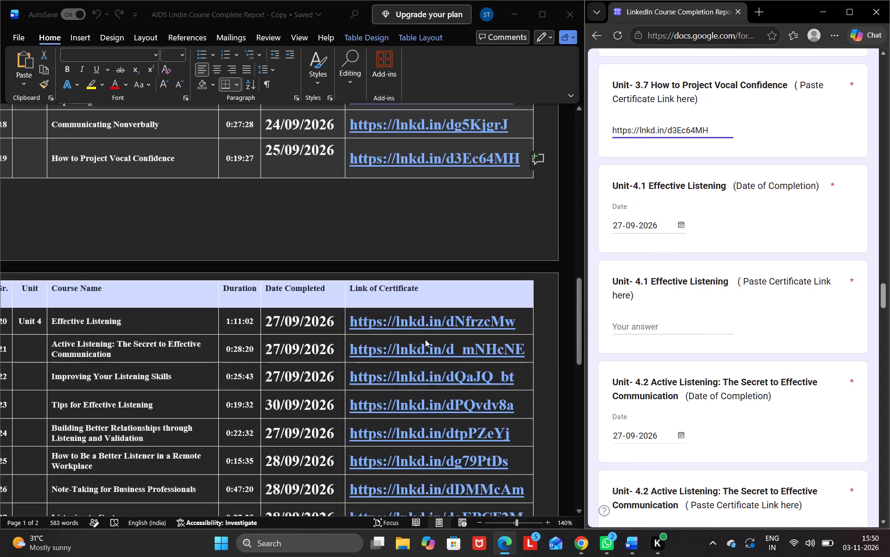
scroll(425, 339, down, 1)
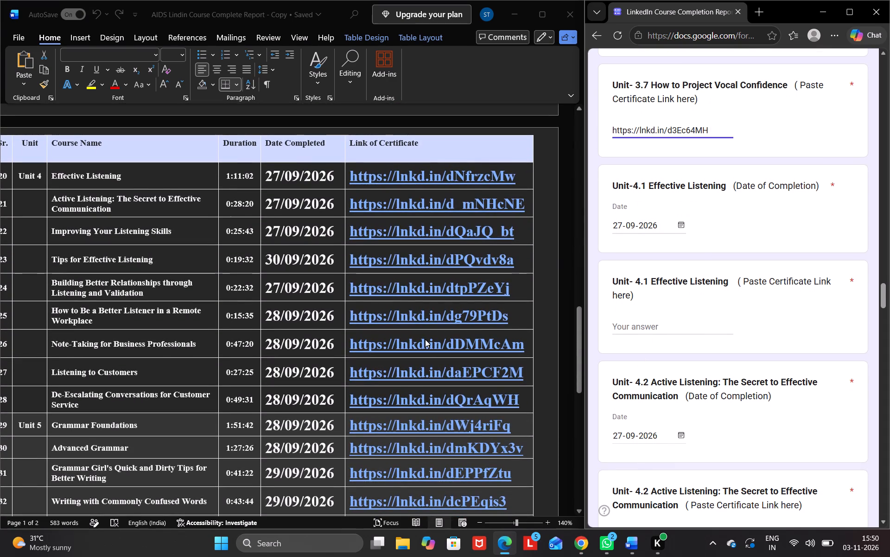
scroll(425, 339, up, 2)
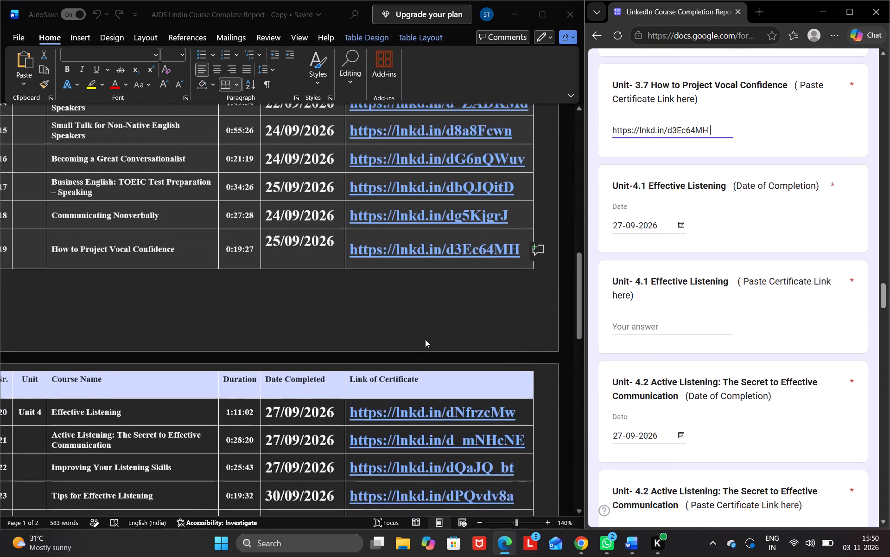
scroll(425, 339, up, 4)
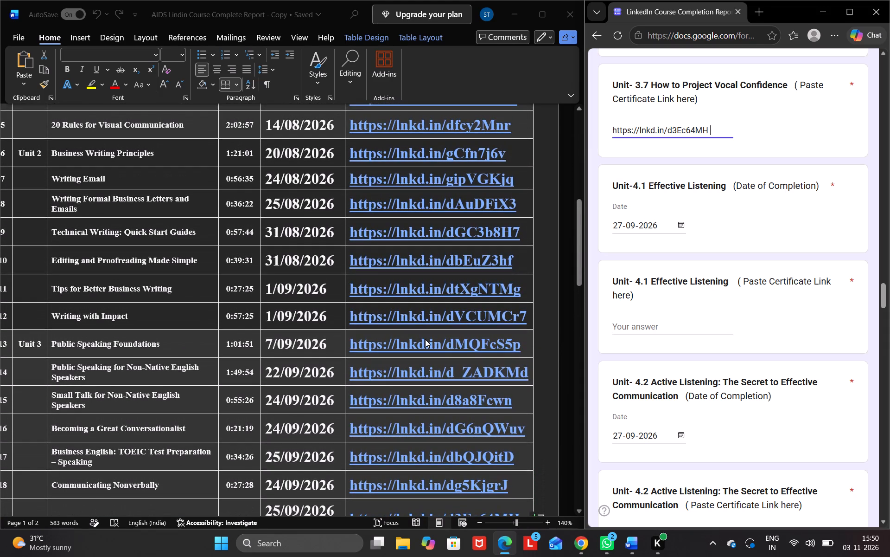
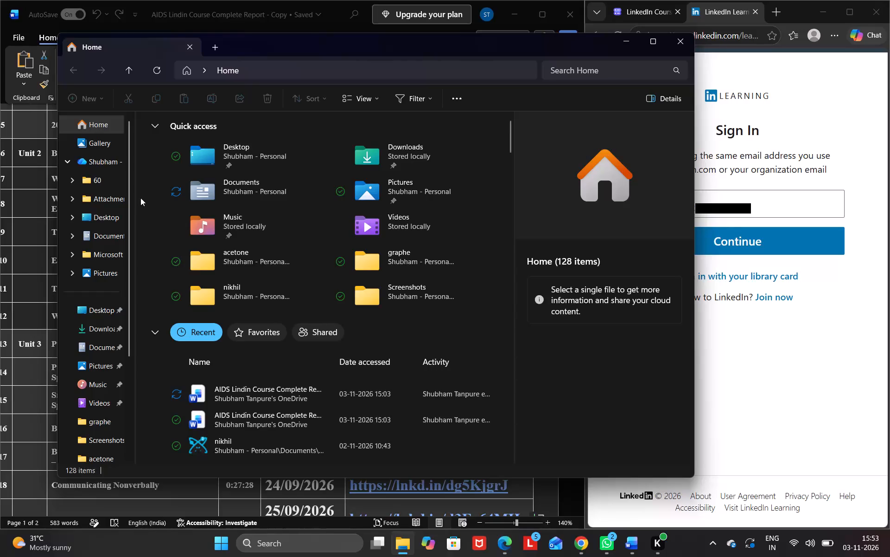
Copy the AIDS Lindin Course Complete Report OMKAR document from the Desktop folder in File Explorer.
click(87, 304)
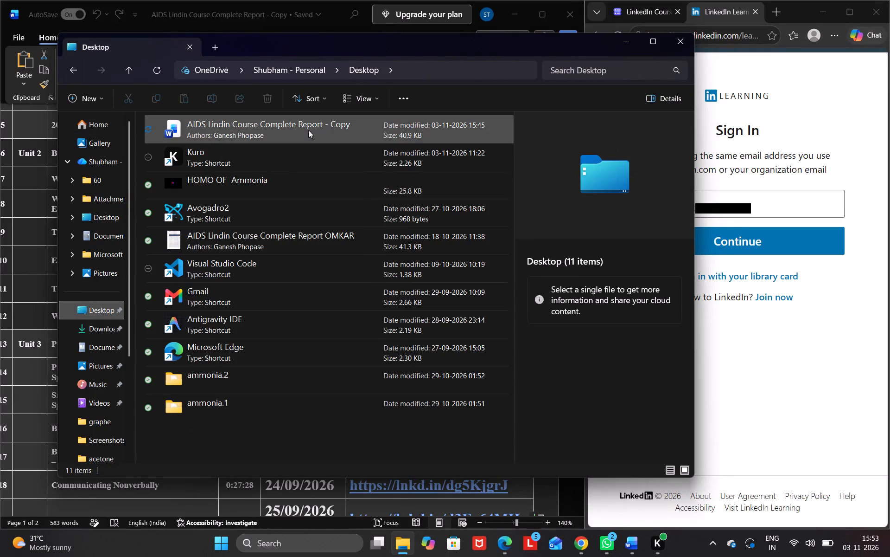
click(291, 236)
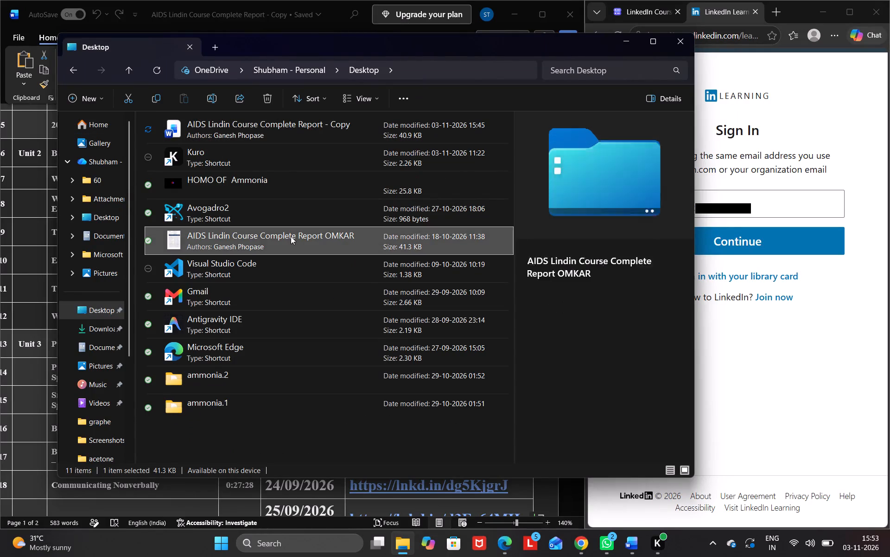
key(ctrl+c)
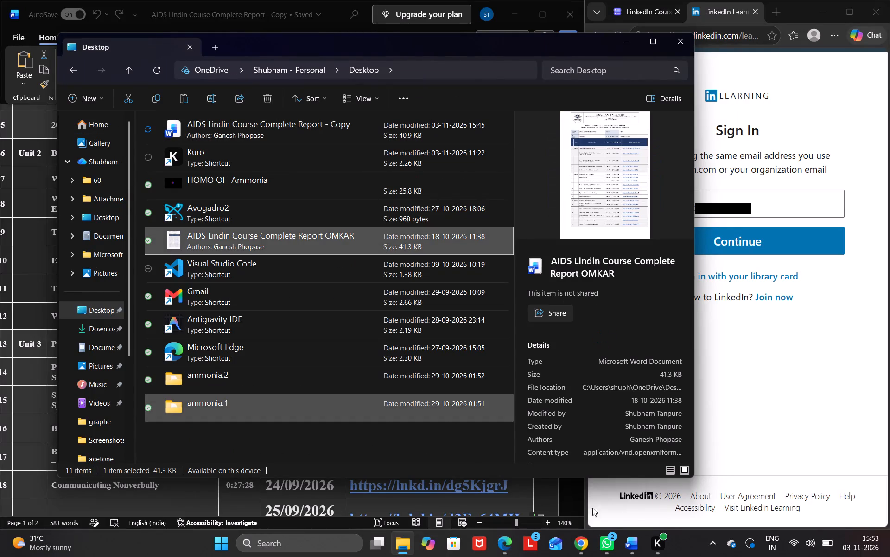
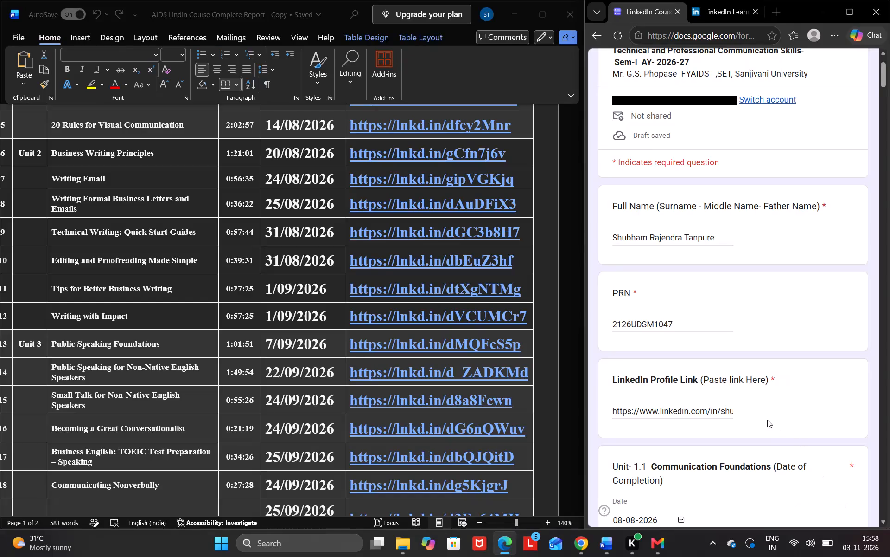
scroll(767, 420, down, 9)
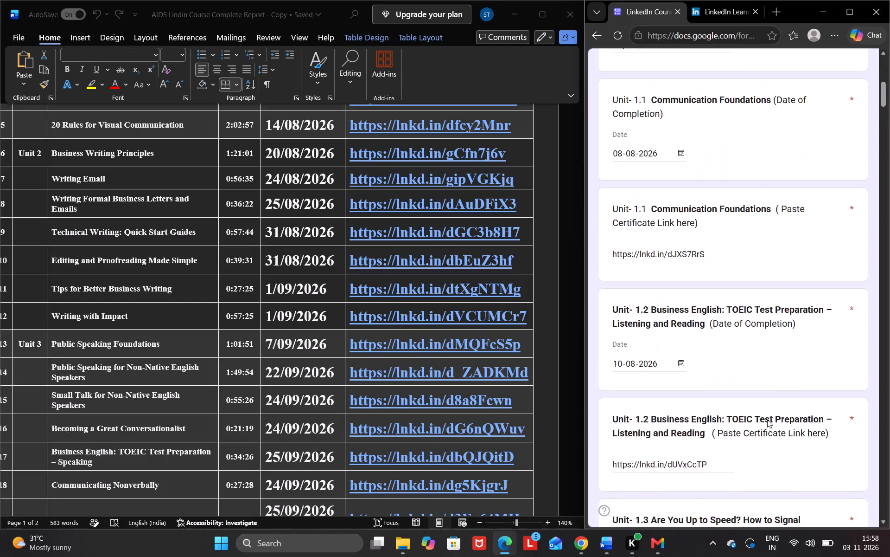
scroll(767, 420, down, 4)
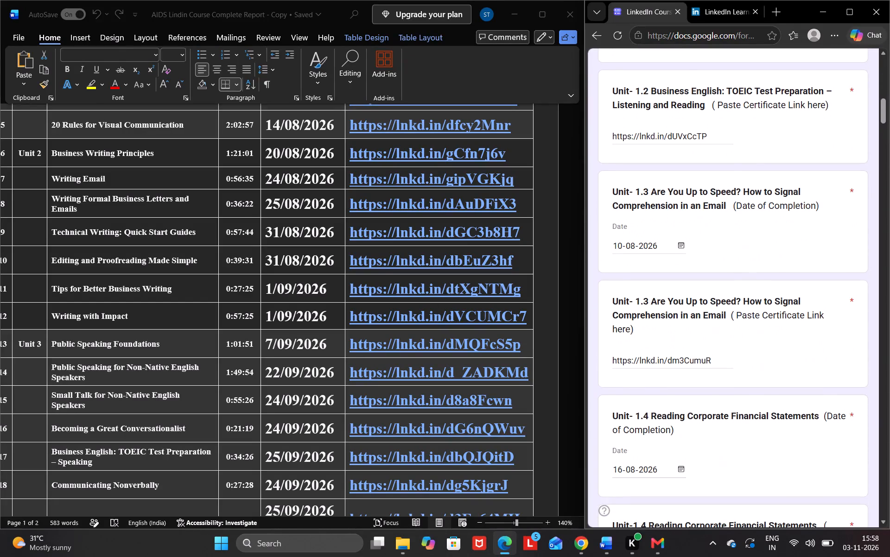
scroll(767, 420, down, 2)
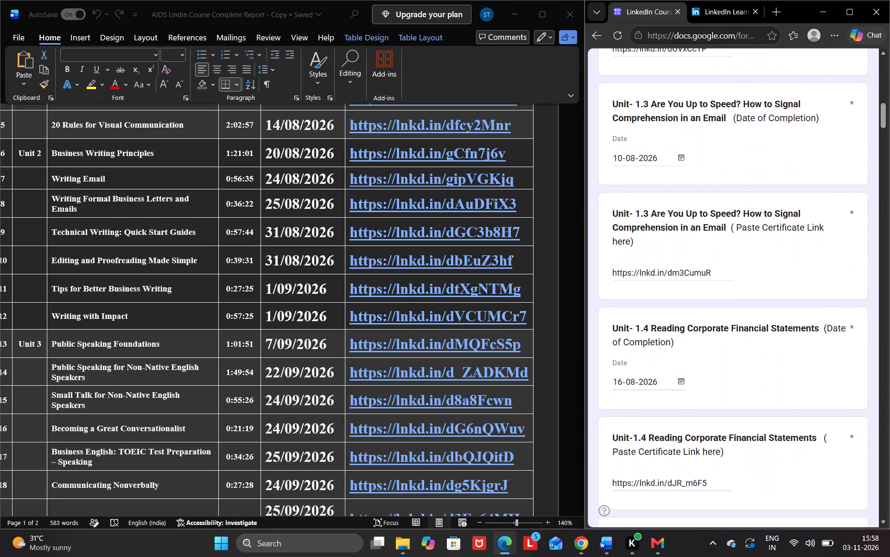
scroll(767, 420, down, 16)
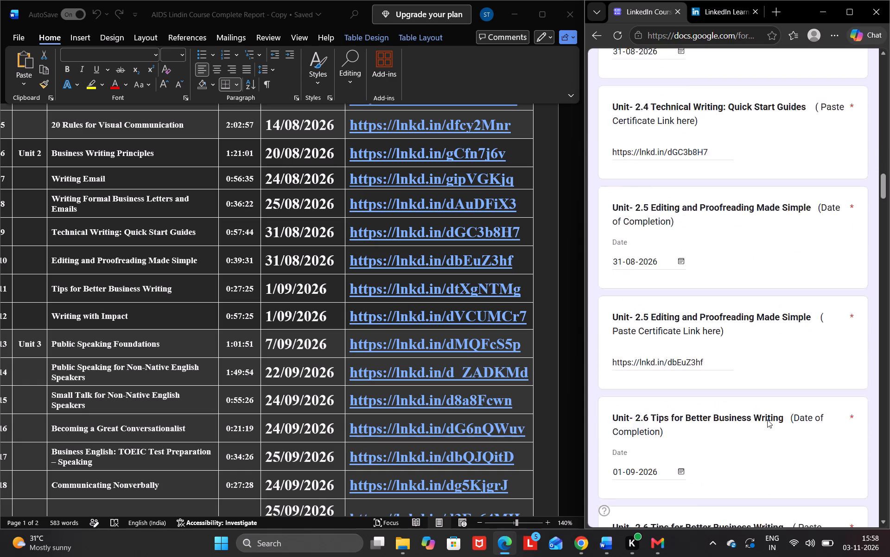
scroll(767, 420, down, 10)
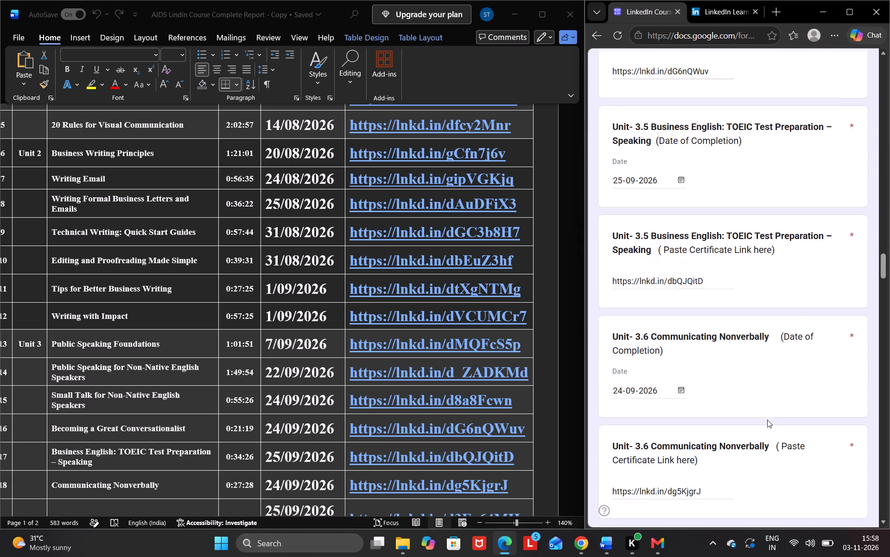
scroll(767, 420, down, 8)
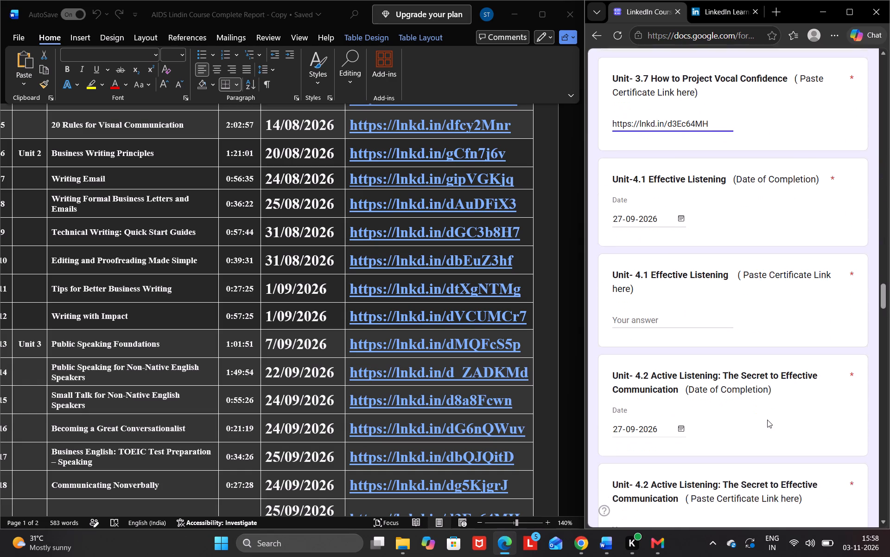
scroll(767, 420, down, 2)
click(675, 292)
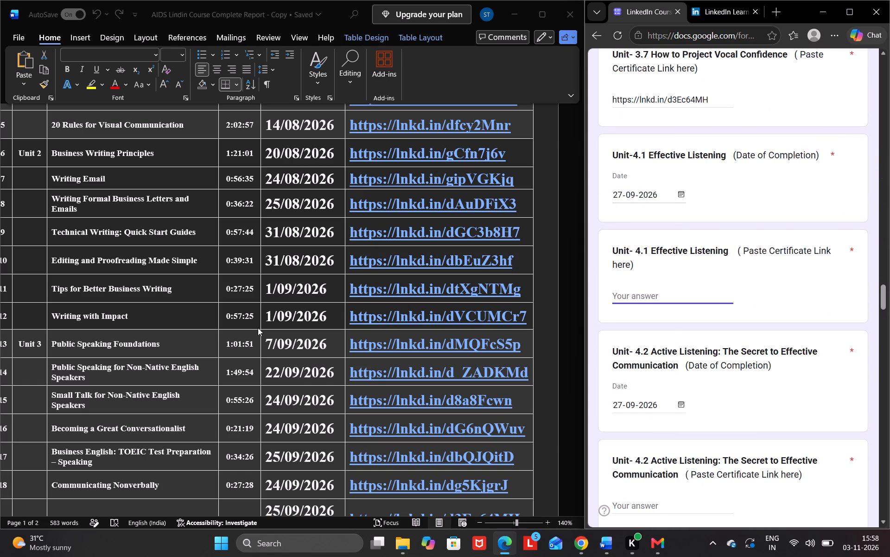
scroll(258, 328, down, 4)
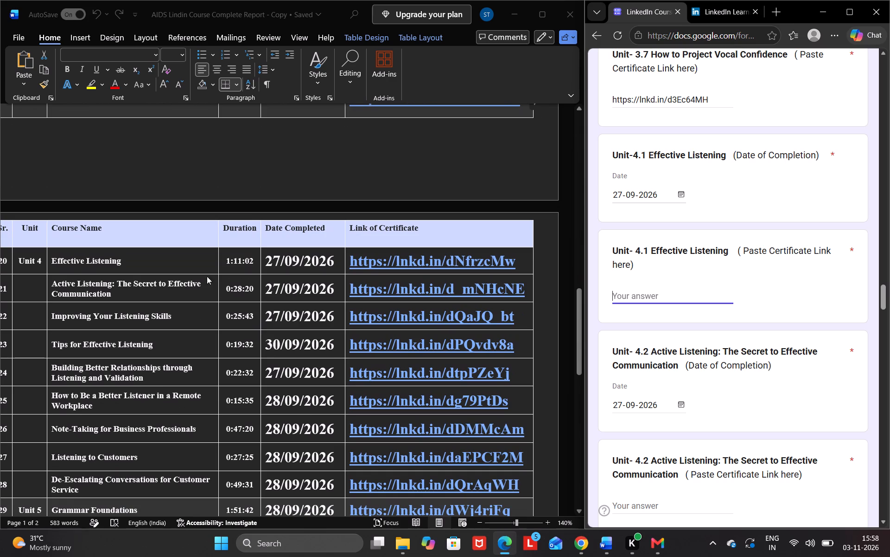
drag(349, 256, 477, 253)
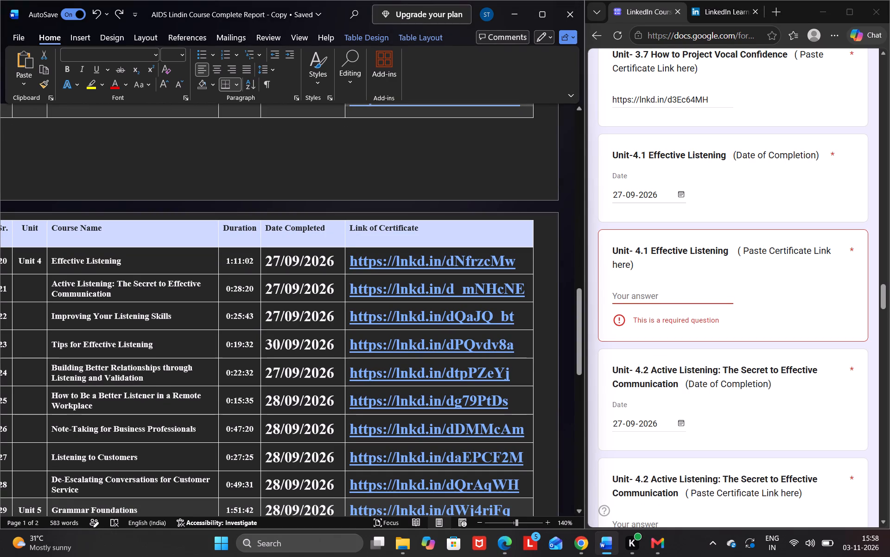
drag(477, 253, 523, 264)
drag(523, 264, 395, 266)
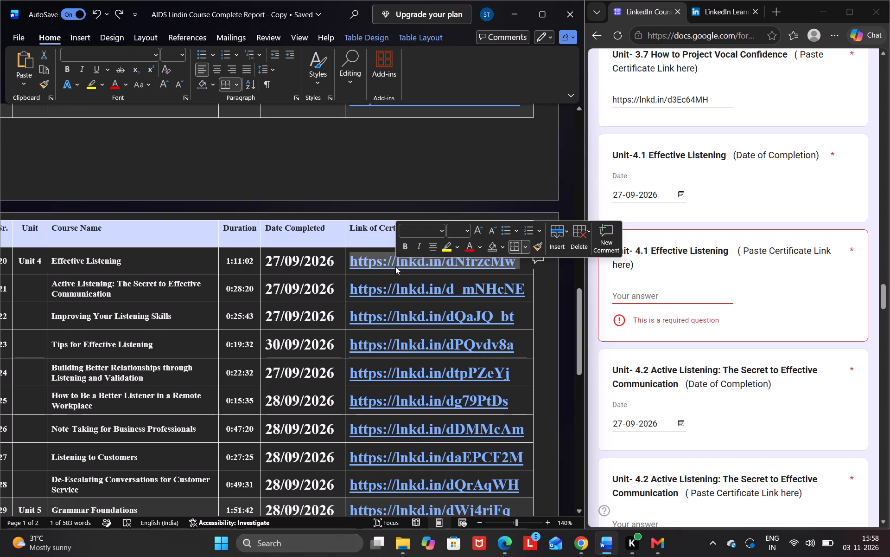
key(ctrl+c)
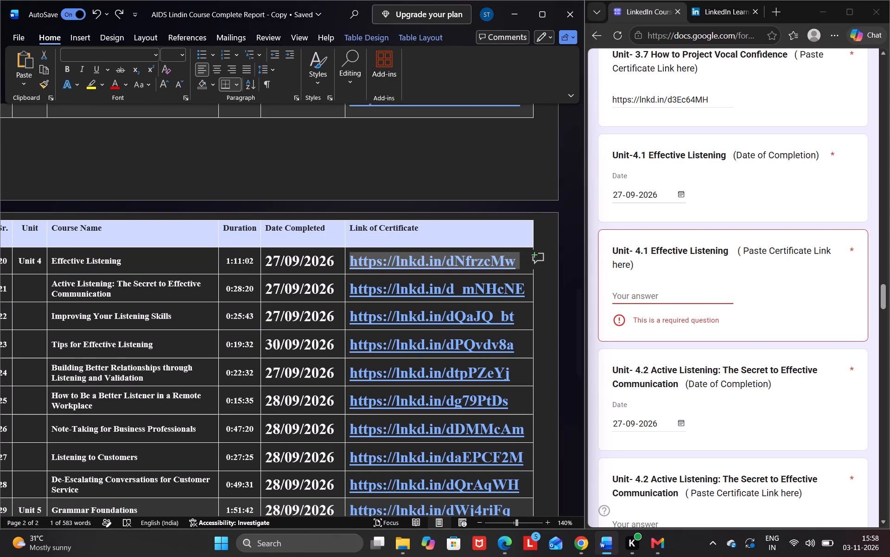
click(622, 297)
key(ctrl+v)
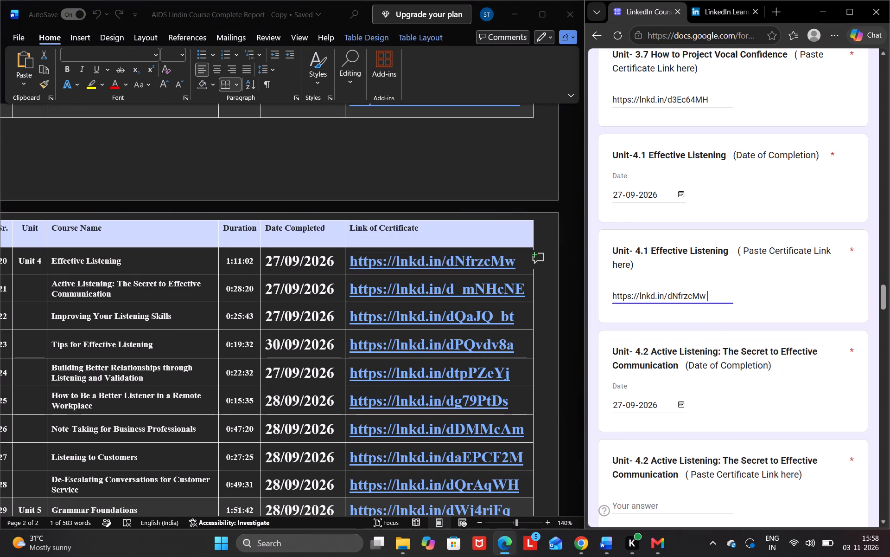
scroll(659, 415, down, 2)
click(661, 374)
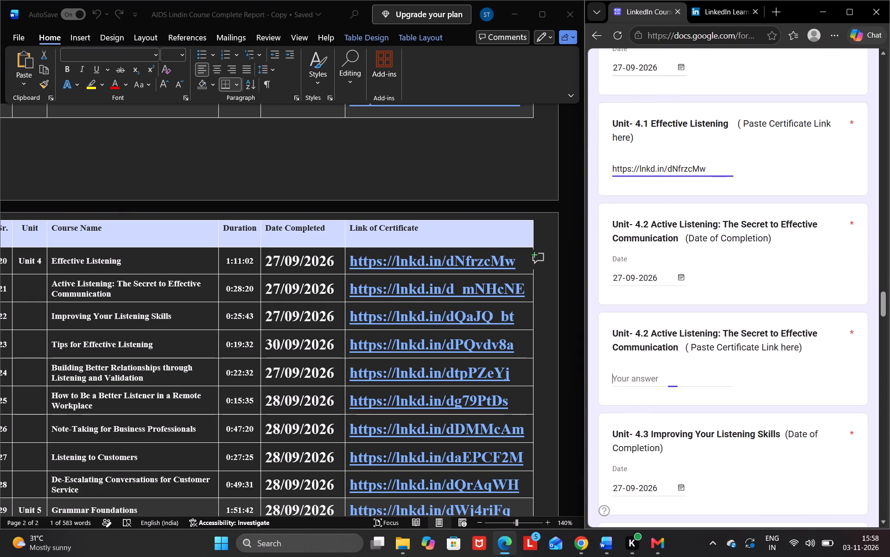
click(523, 285)
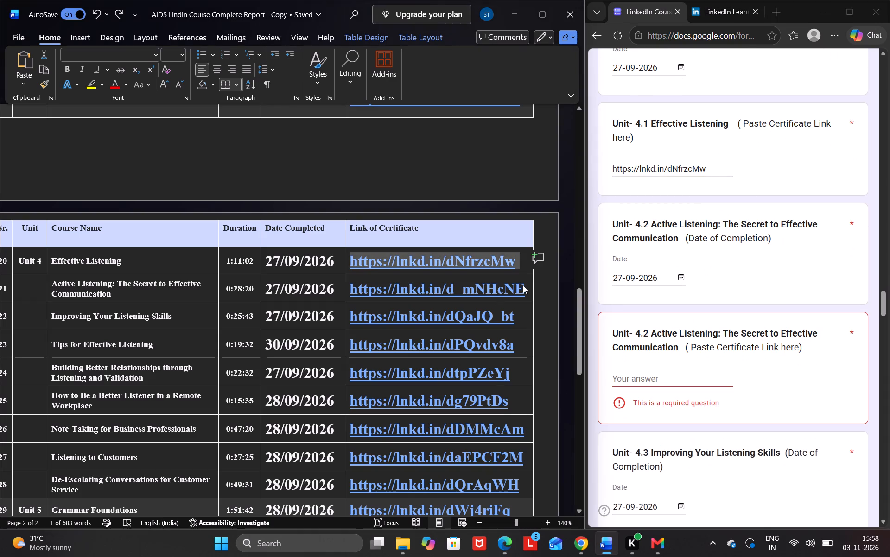
double_click(523, 285)
key(ctrl+c)
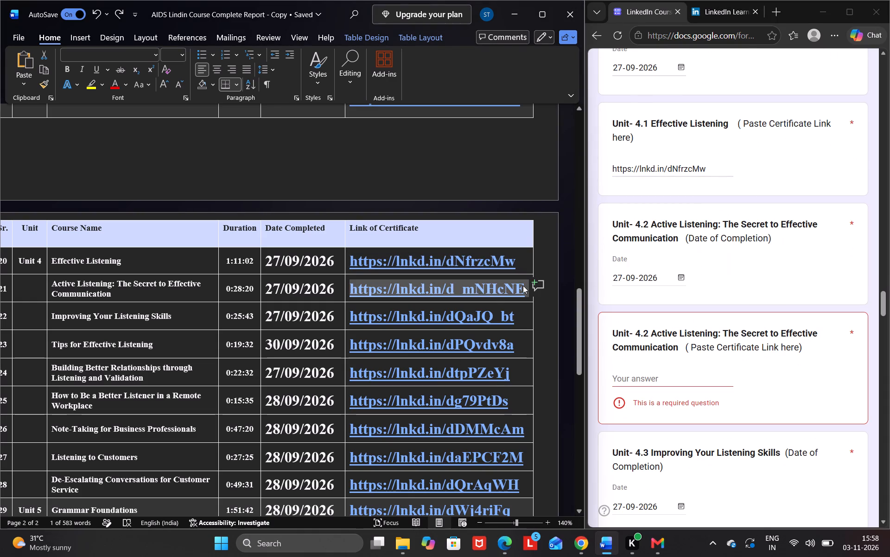
click(606, 373)
key(ctrl+v)
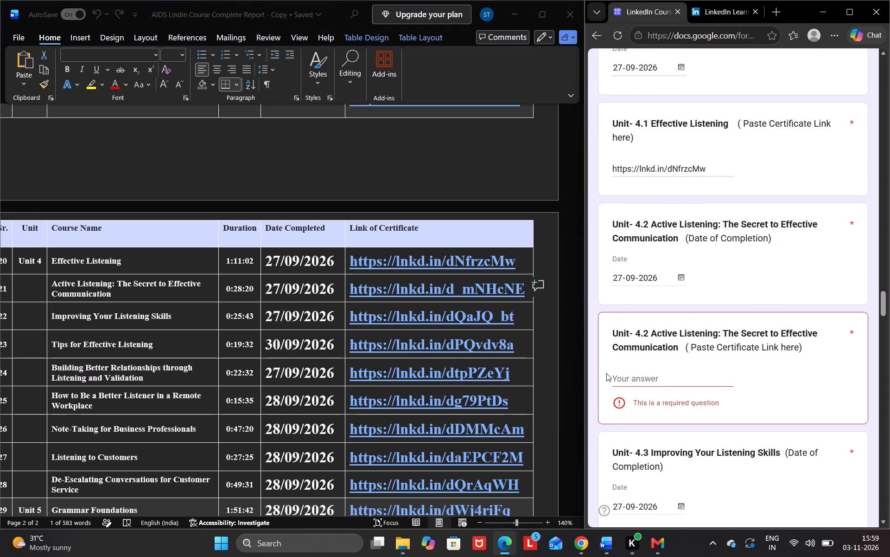
click(625, 378)
key(ctrl+v)
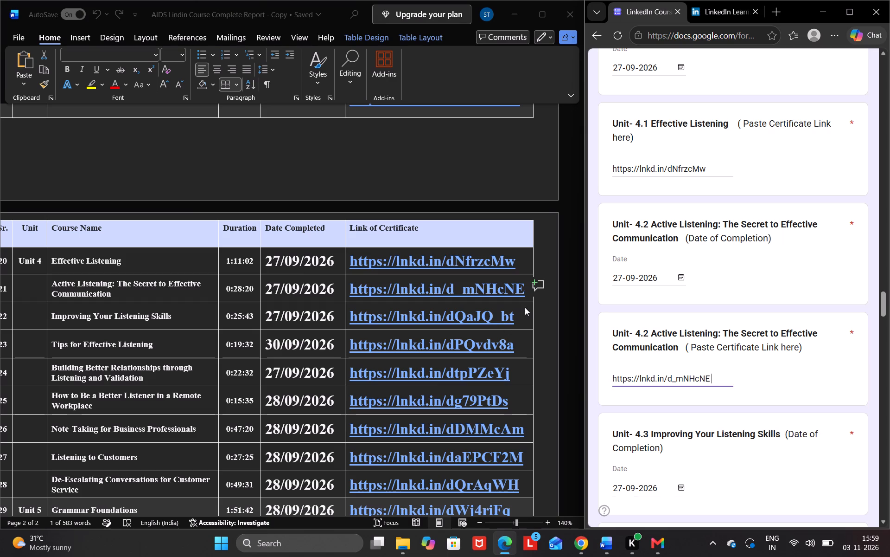
double_click(525, 307)
double_click(522, 311)
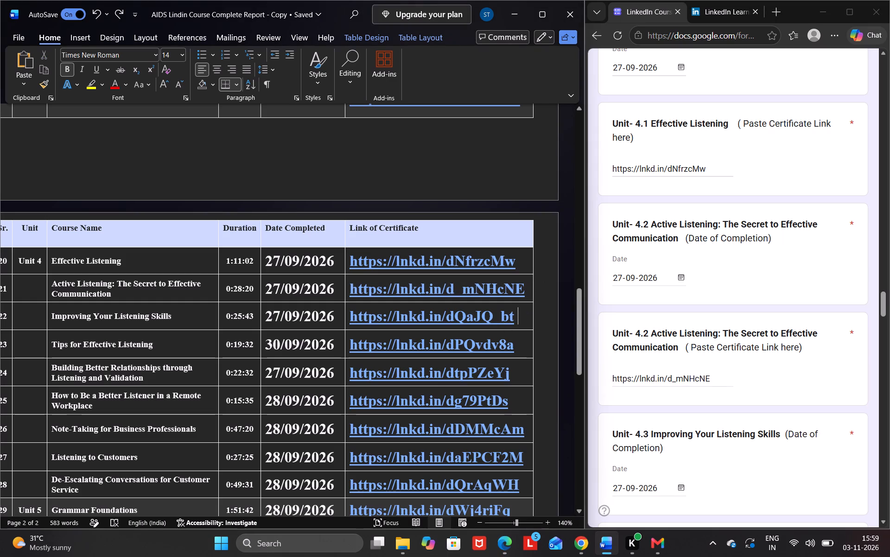
click(522, 311)
drag(522, 311, 366, 313)
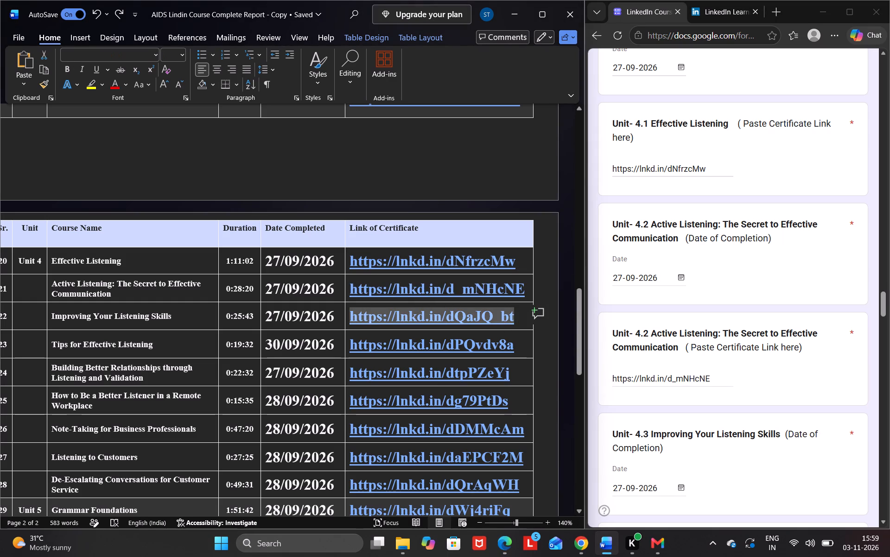
key(ctrl+c)
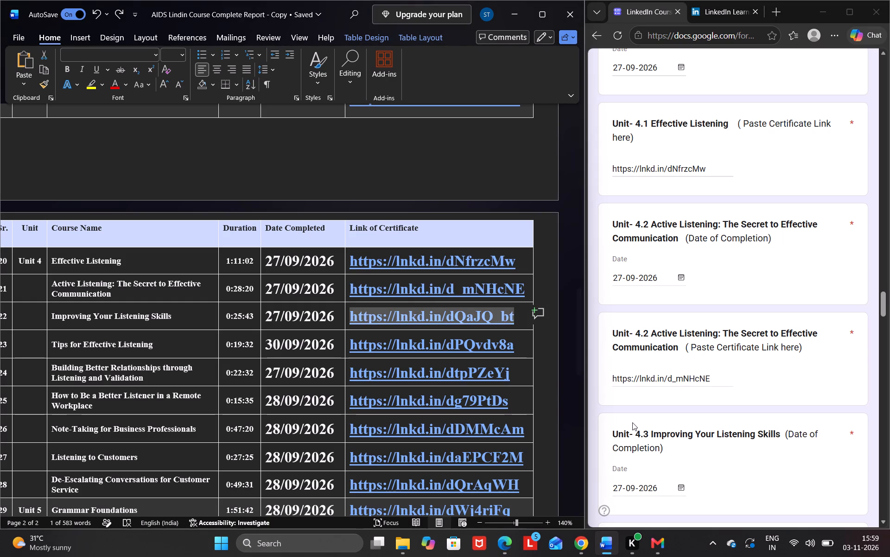
scroll(638, 446, down, 3)
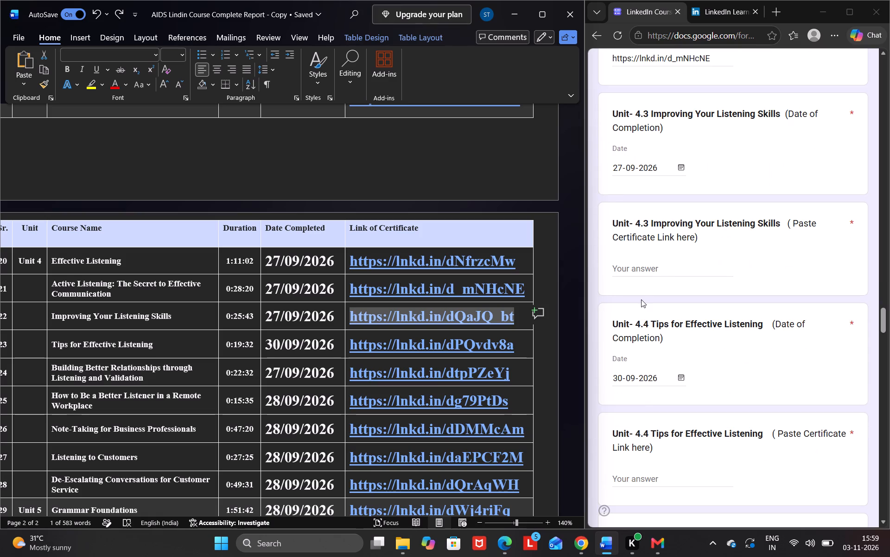
click(645, 265)
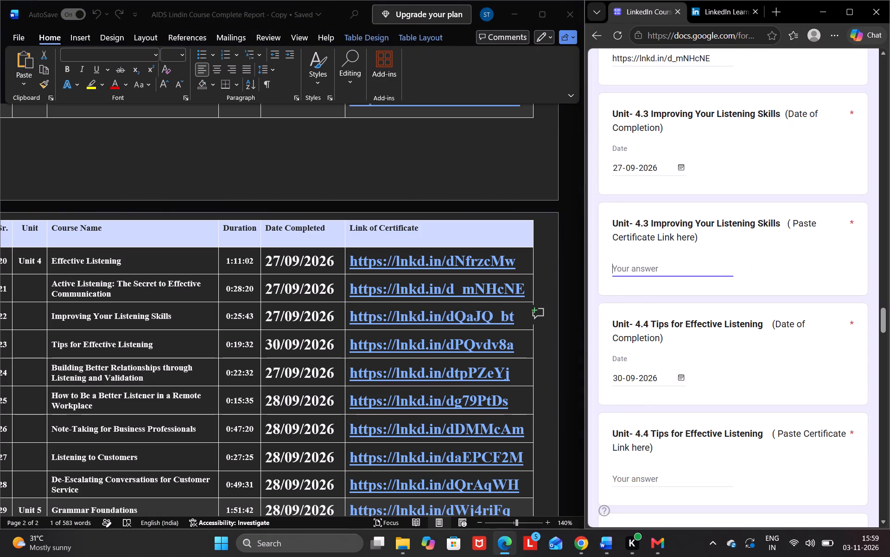
key(ctrl+v)
scroll(649, 478, down, 3)
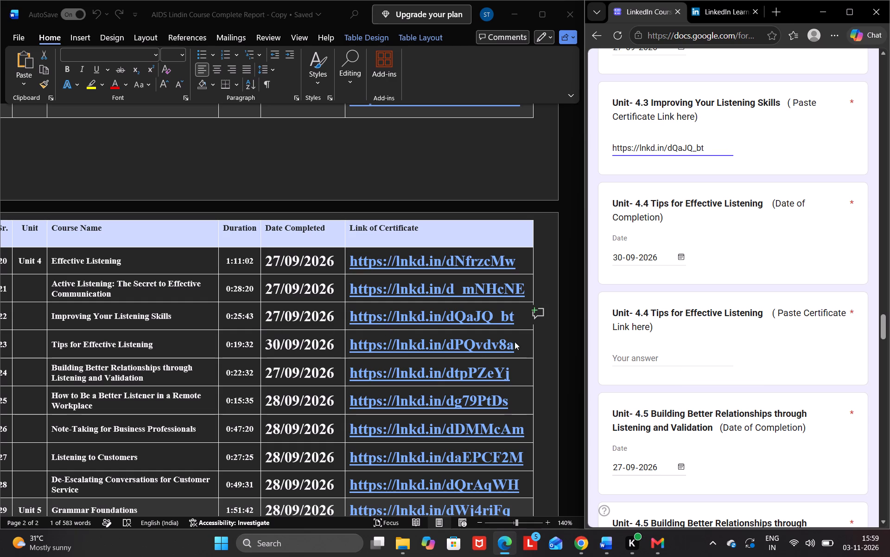
drag(515, 340, 509, 340)
drag(515, 342, 454, 342)
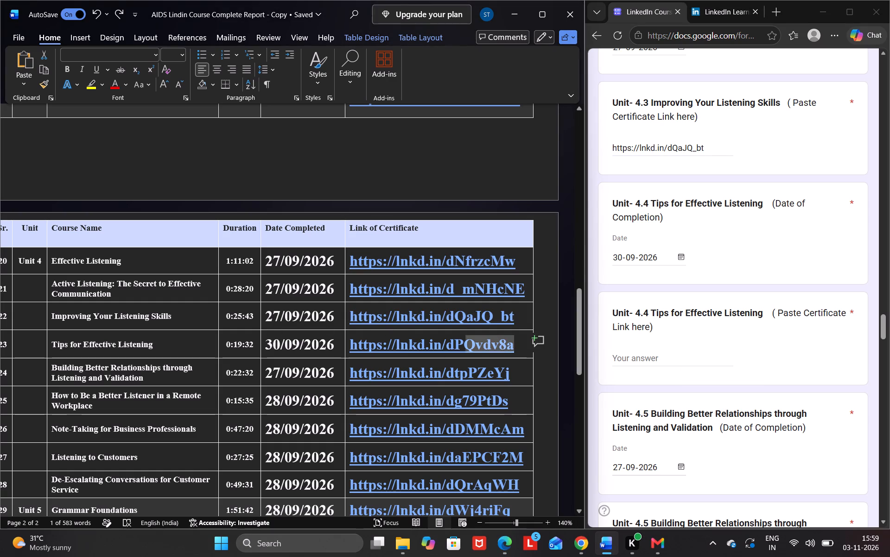
drag(454, 342, 340, 336)
click(350, 341)
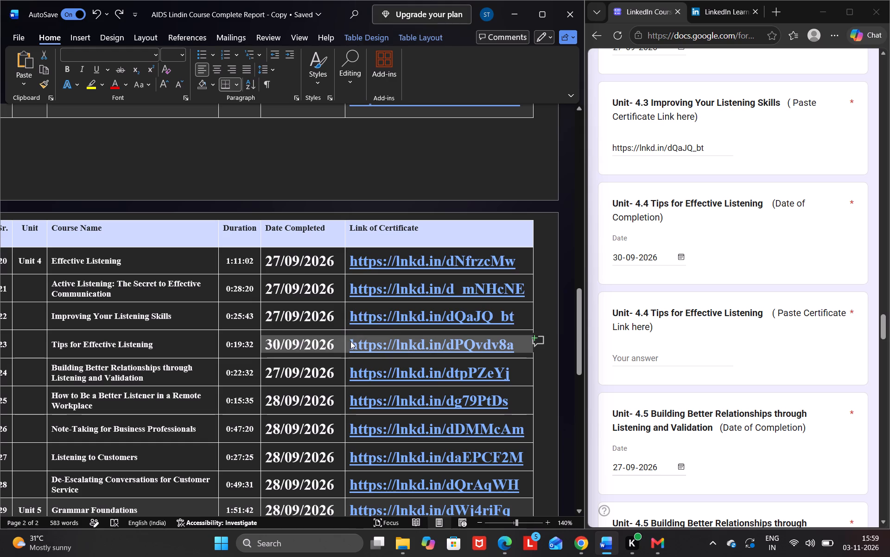
click(350, 341)
drag(350, 341, 515, 352)
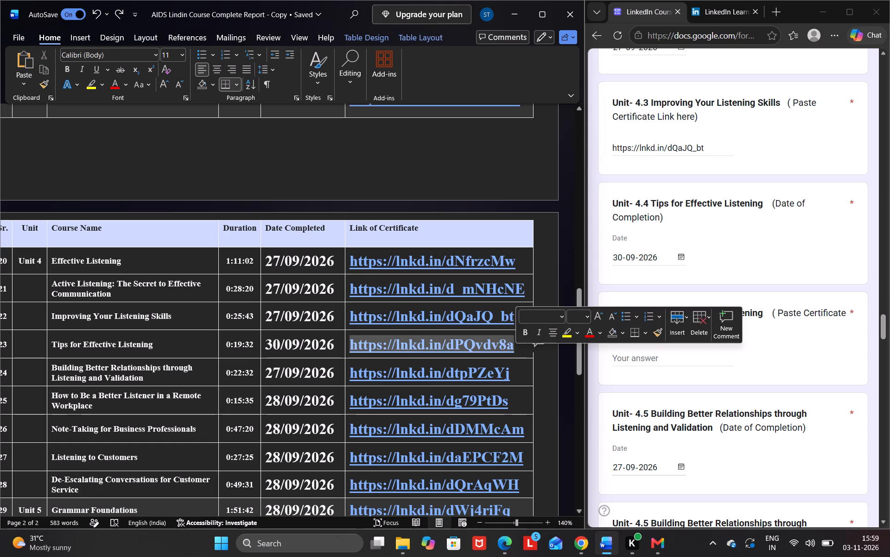
key(ctrl+c)
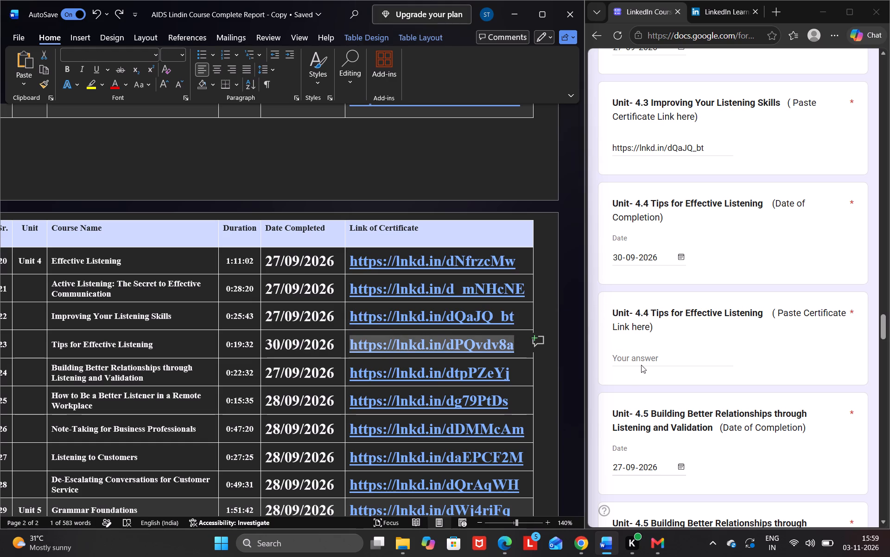
click(642, 359)
key(ctrl+v)
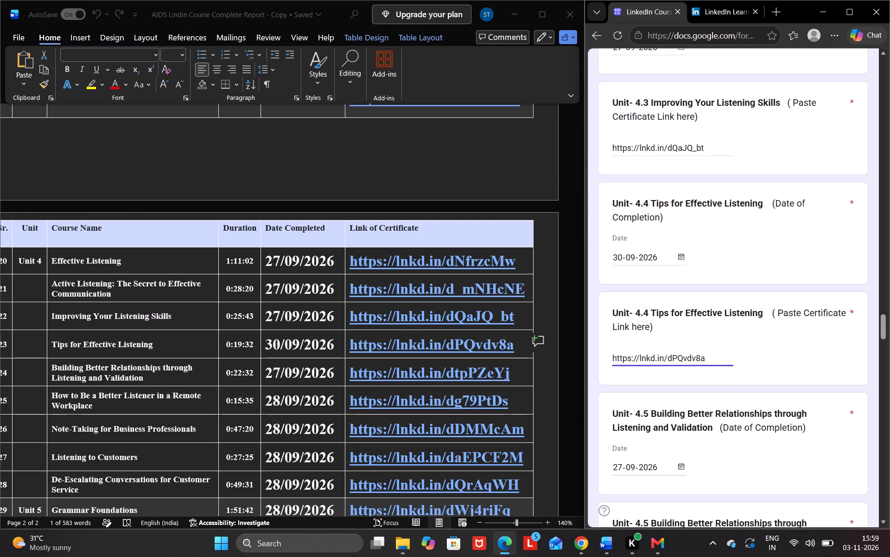
scroll(642, 359, down, 4)
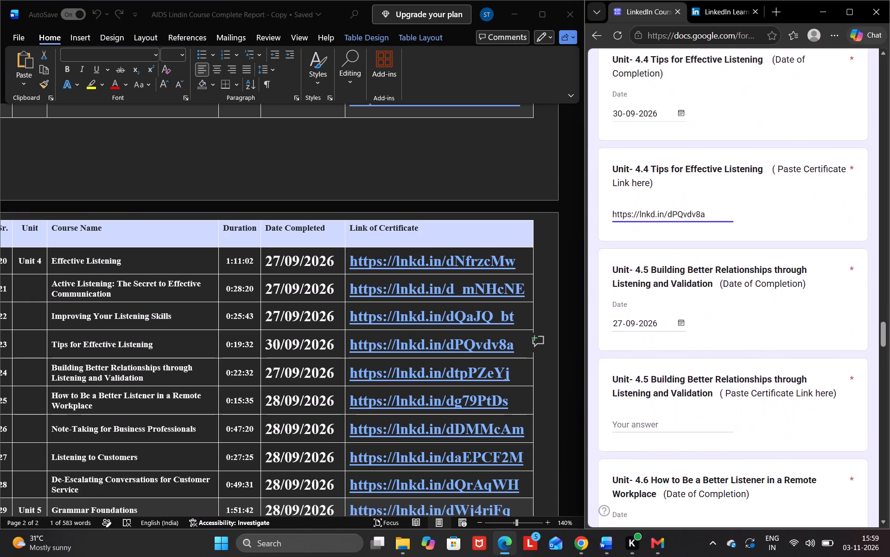
scroll(642, 359, down, 1)
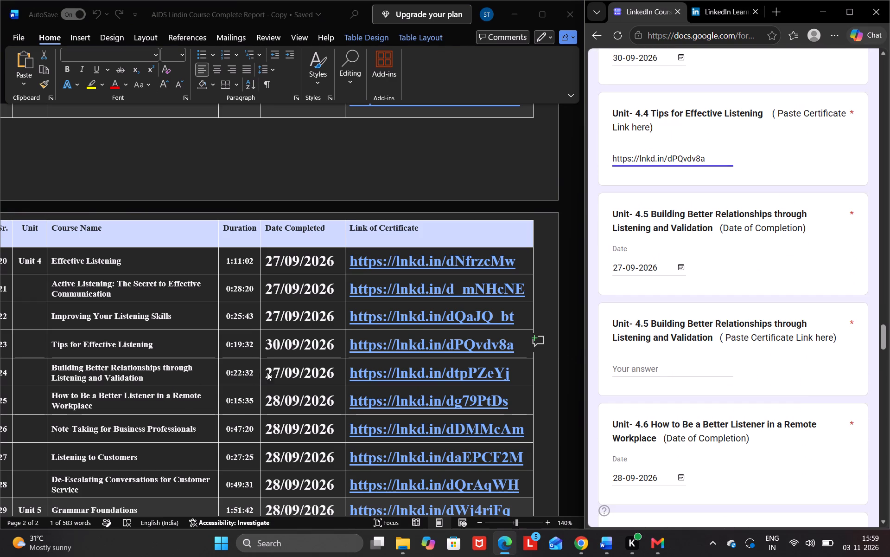
drag(350, 370, 512, 373)
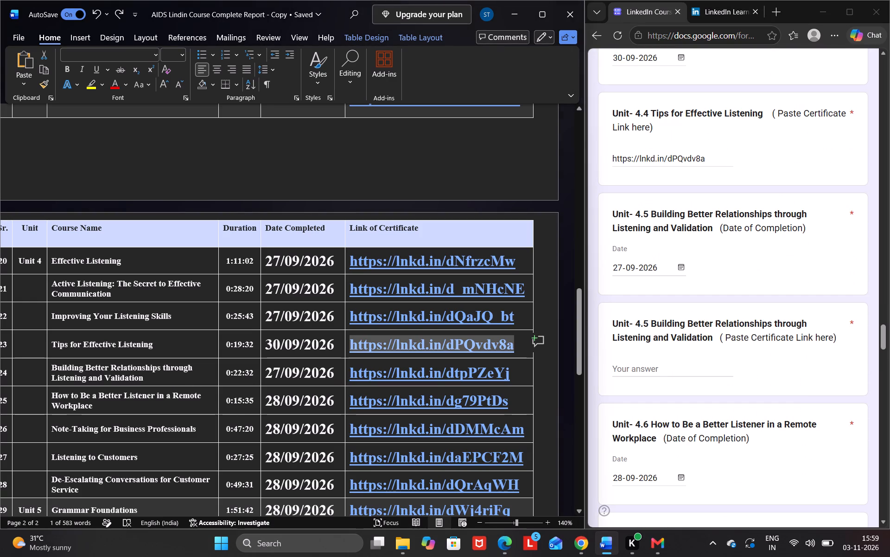
drag(512, 373, 361, 369)
key(ctrl+c)
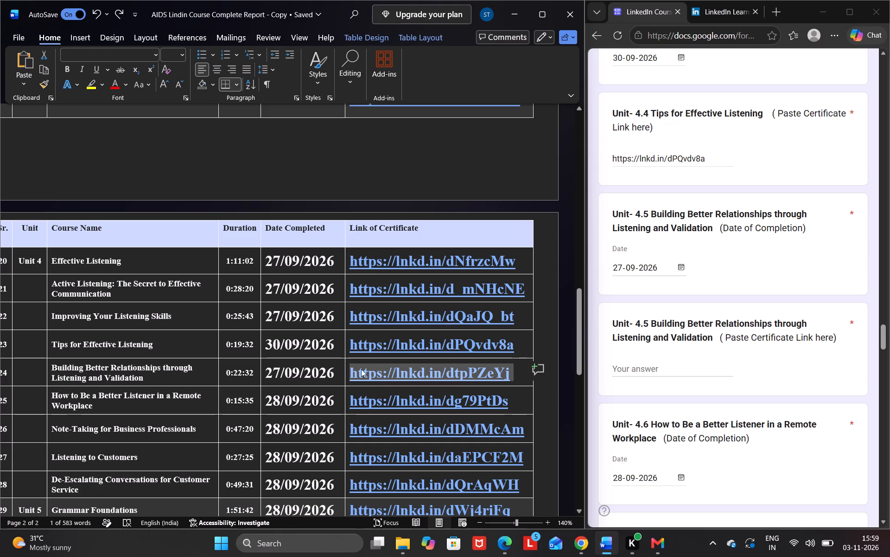
click(645, 369)
key(ctrl+v)
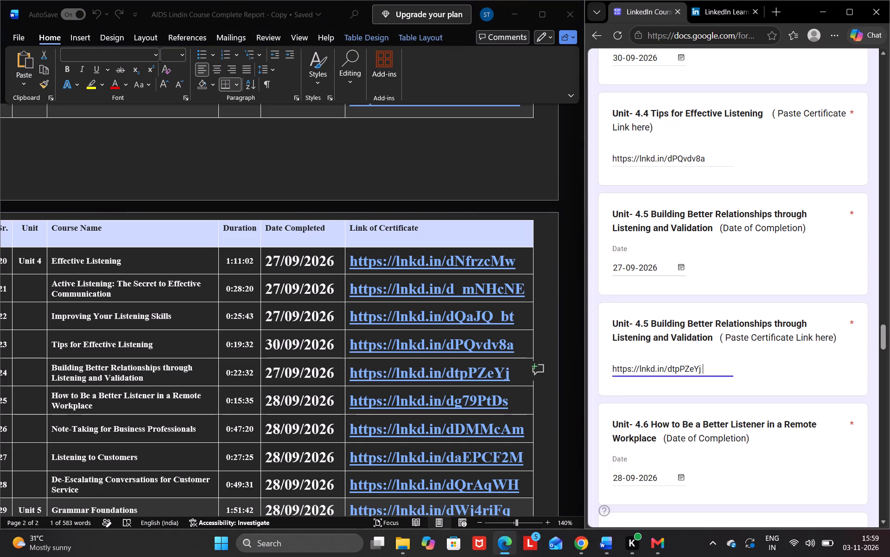
scroll(629, 421, down, 3)
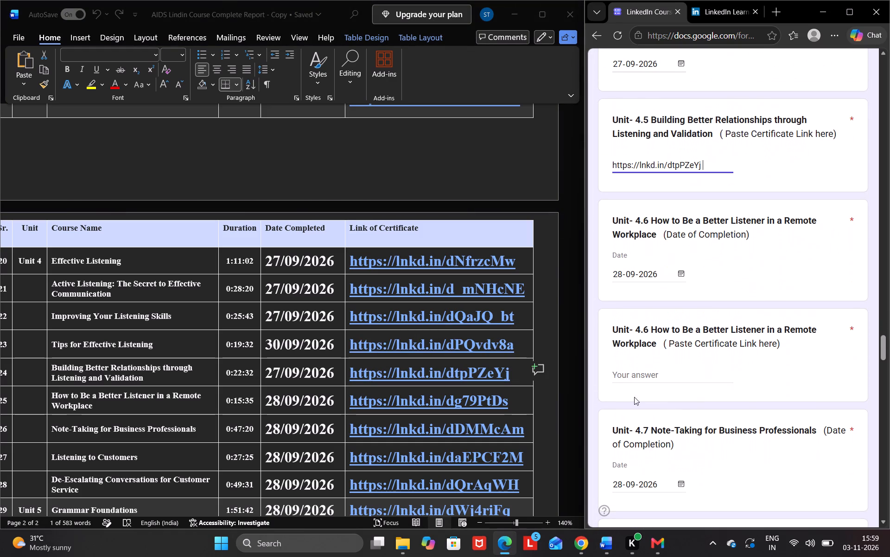
click(637, 378)
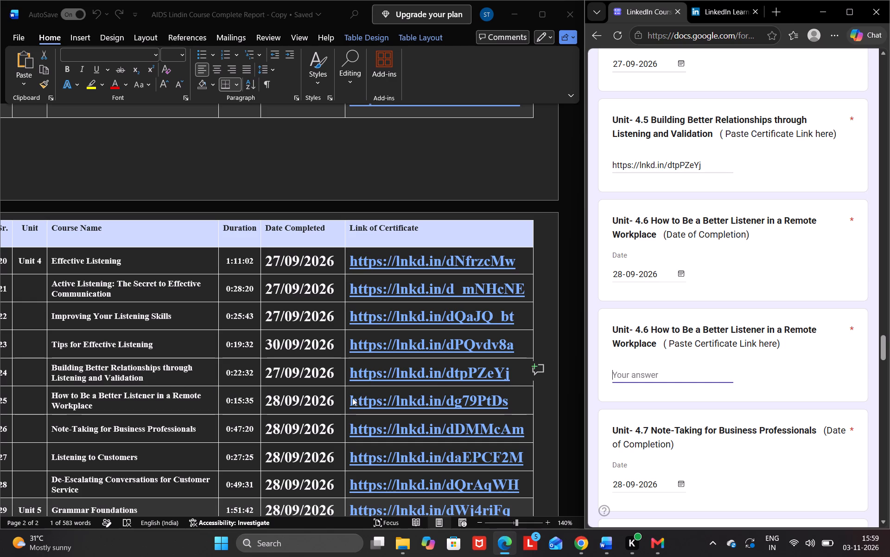
drag(352, 398, 514, 405)
drag(514, 405, 470, 404)
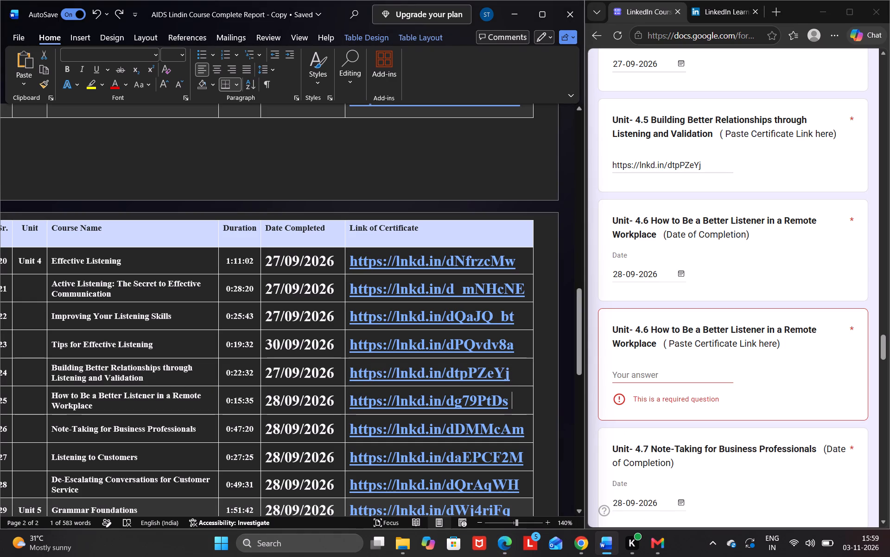
drag(470, 404, 407, 402)
key(ctrl+c)
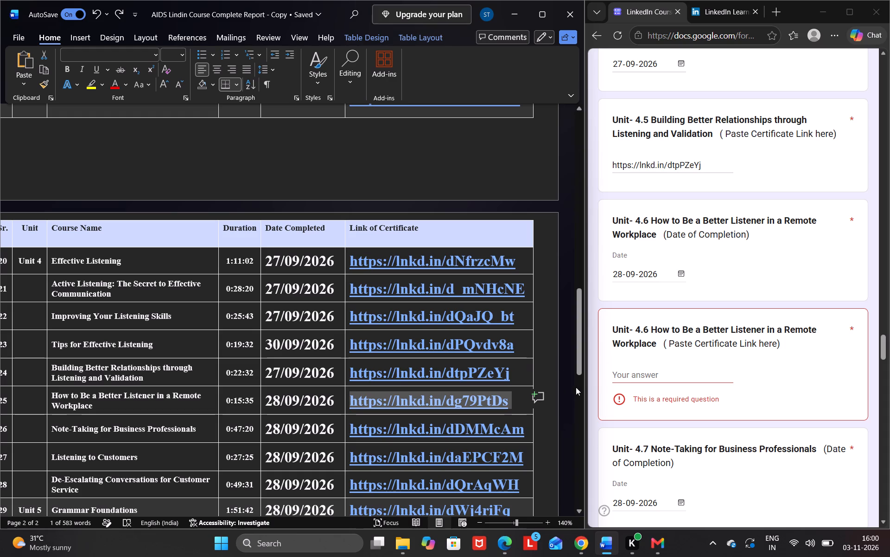
click(628, 374)
key(ctrl+v)
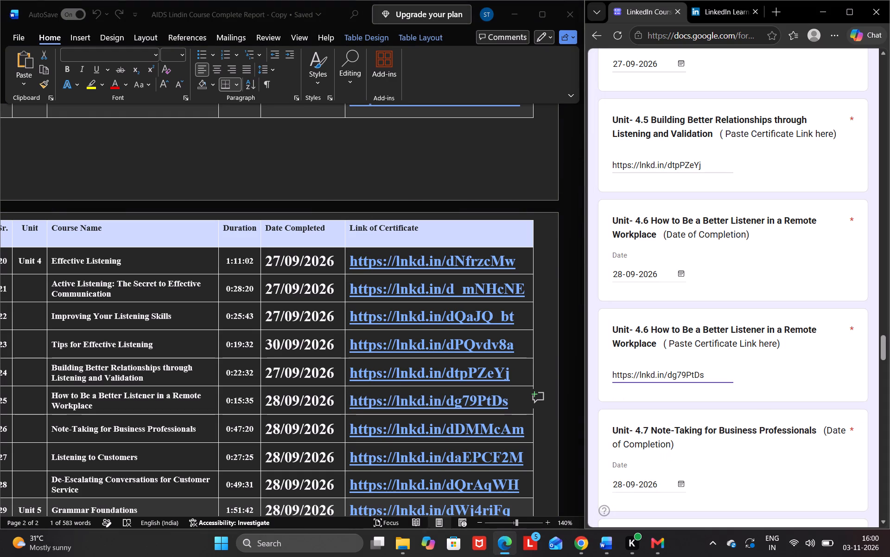
scroll(660, 417, down, 2)
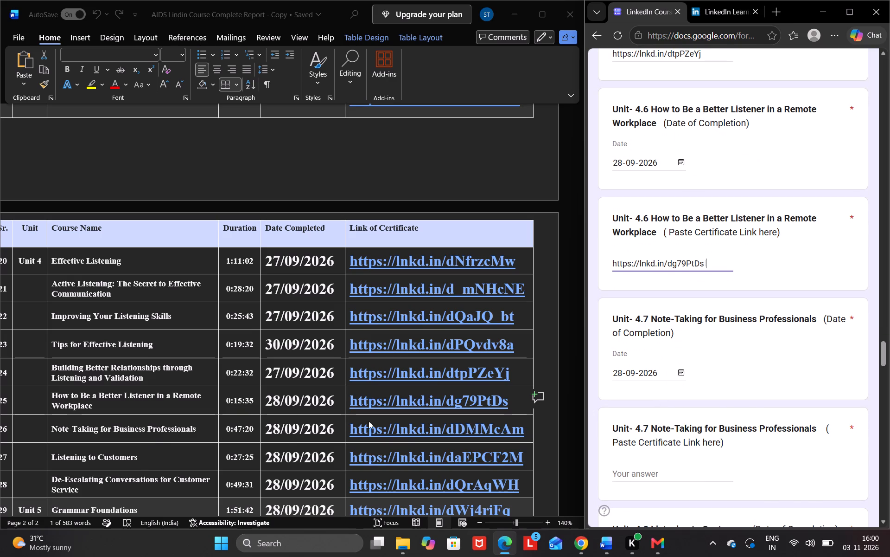
click(350, 426)
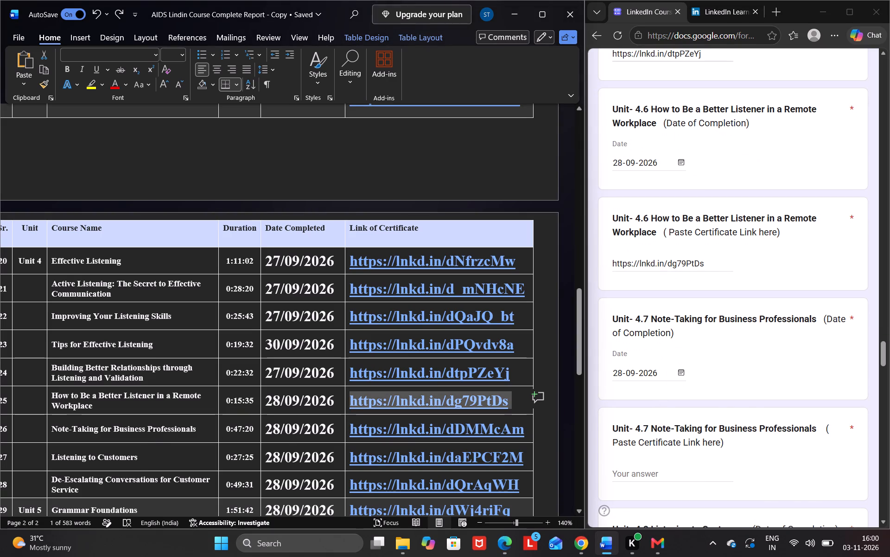
drag(351, 429, 477, 435)
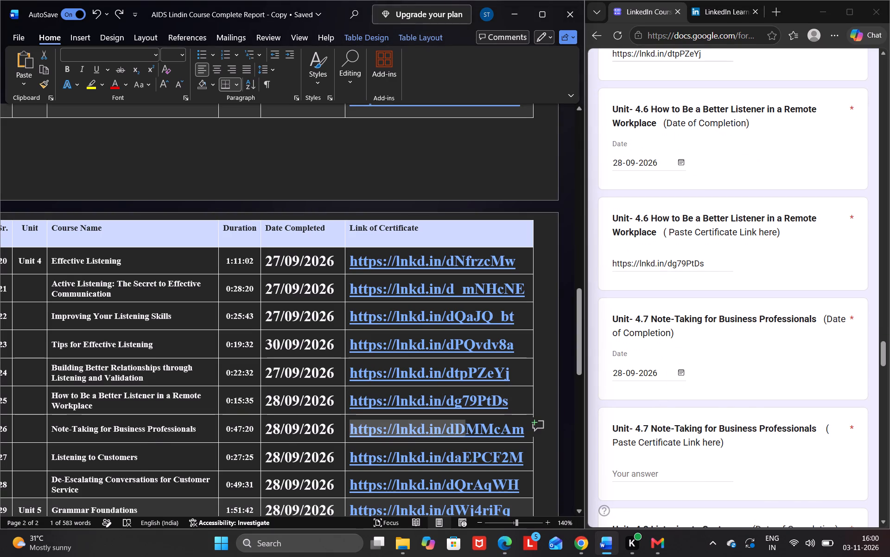
drag(477, 435, 530, 431)
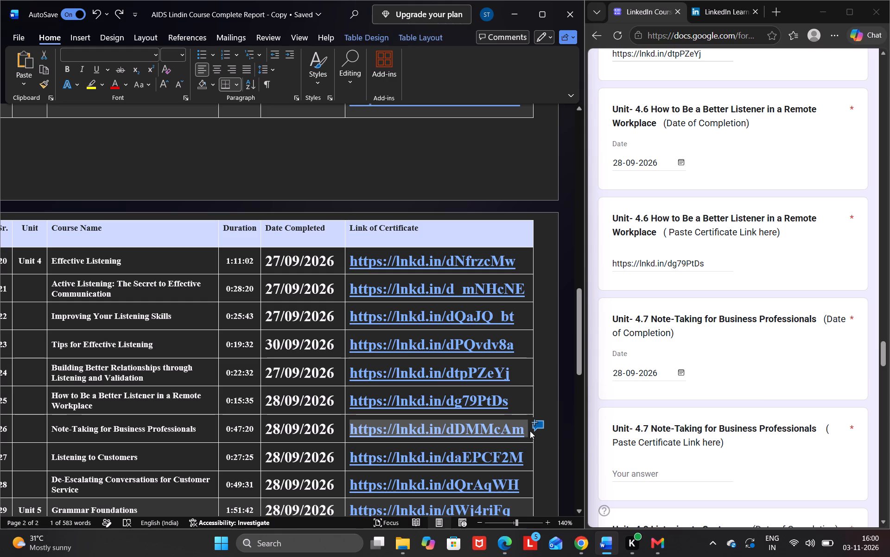
key(ctrl+c)
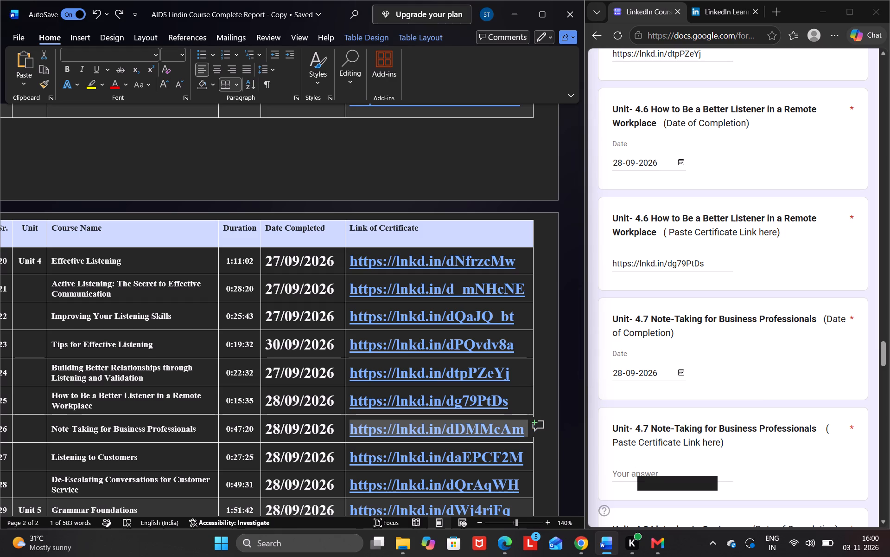
click(632, 469)
key(ctrl+v)
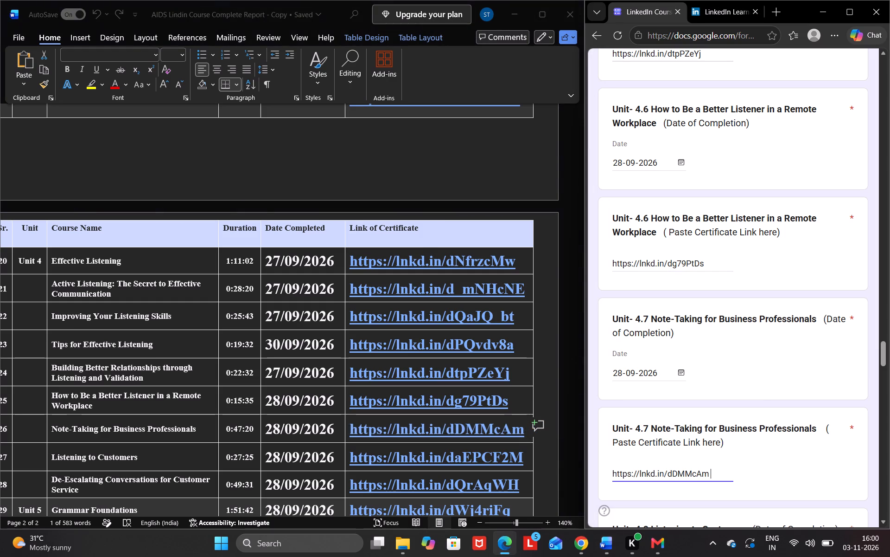
Start filling in the form's Unit 4.8 Listening to Customers certificate link answer.
scroll(632, 469, down, 6)
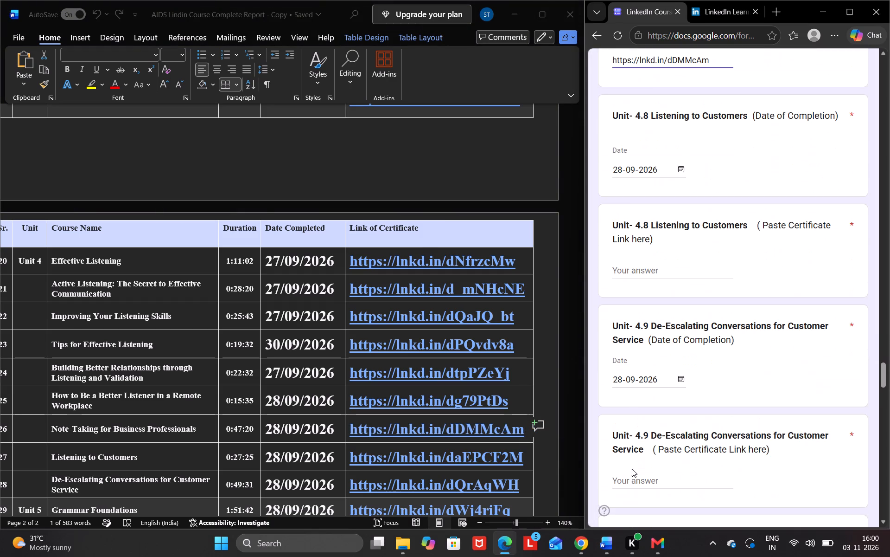
click(635, 268)
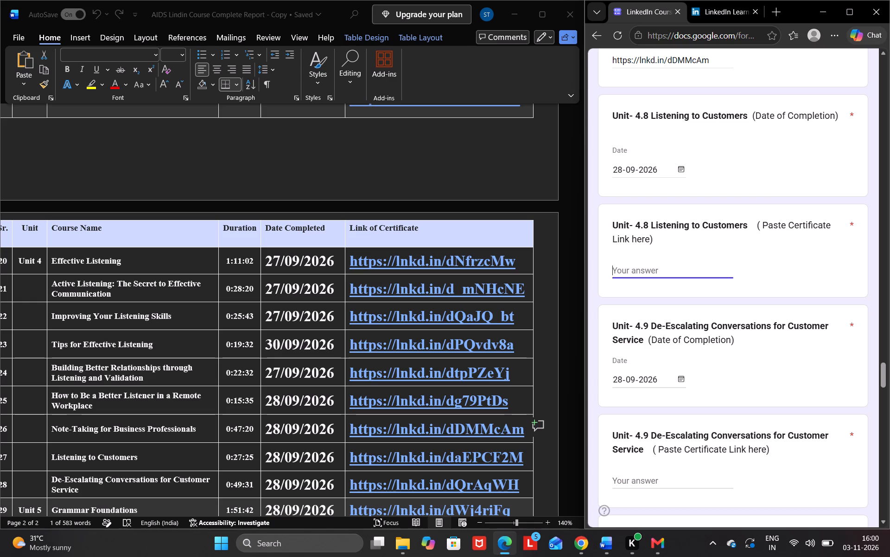
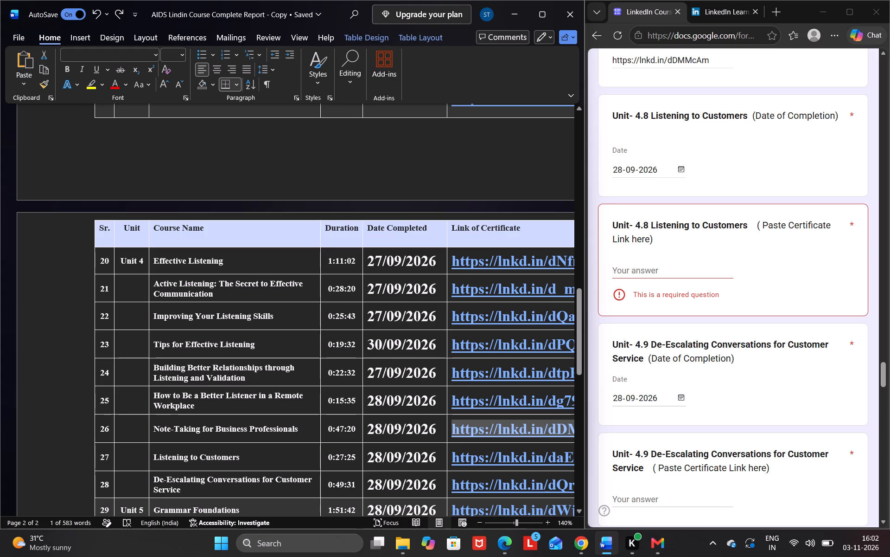
drag(451, 459, 551, 450)
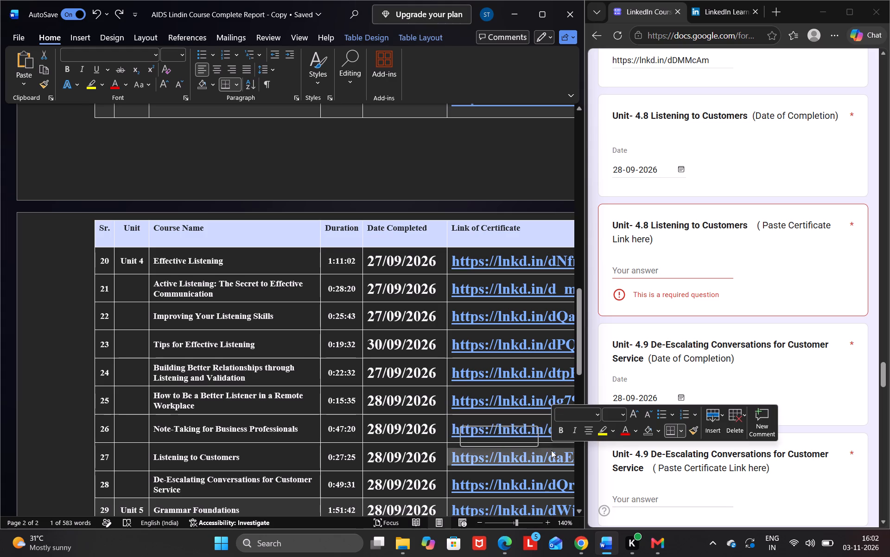
key(ctrl+c)
click(706, 270)
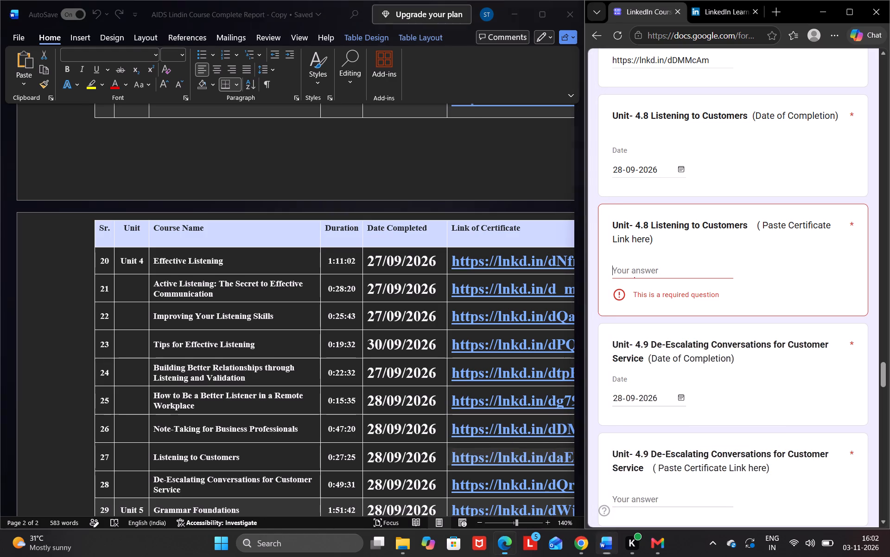
key(ctrl+v)
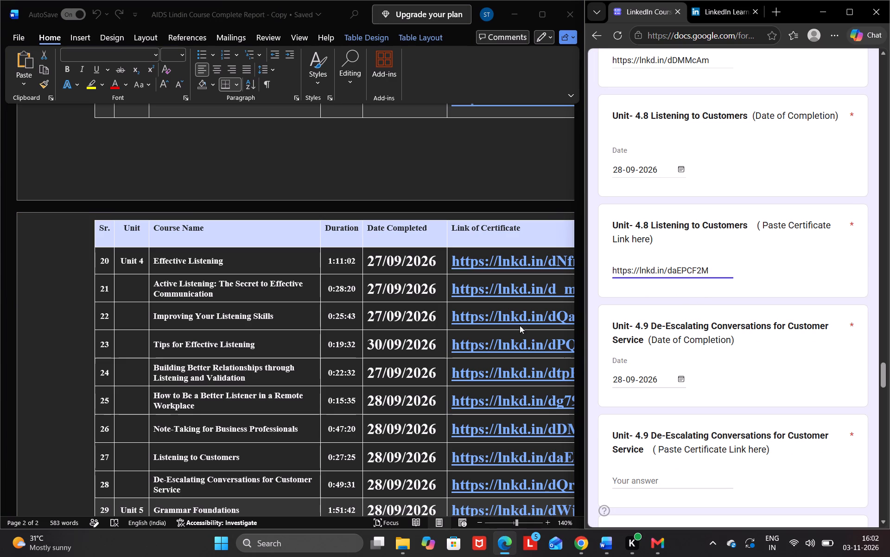
click(562, 401)
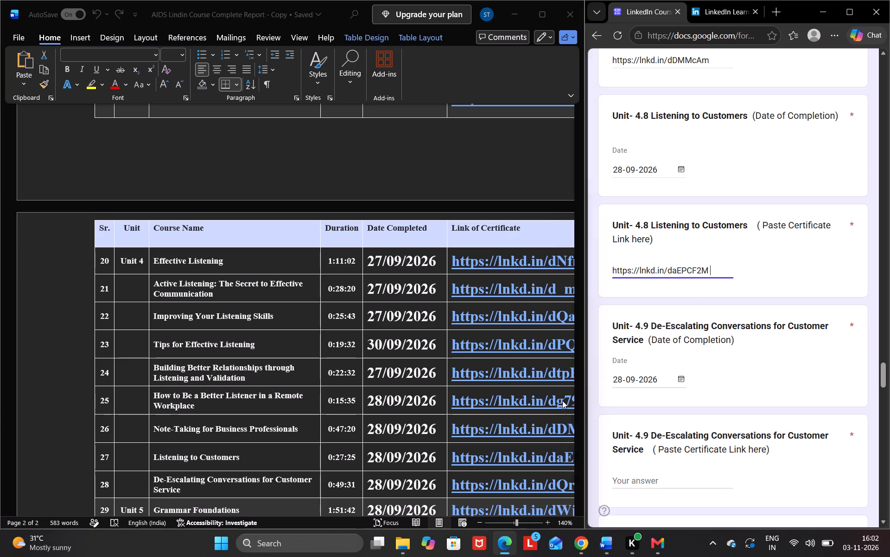
click(562, 401)
key(Right)
key(Right)
key(Right)
key(Right)
key(Right)
key(Right)
key(Right)
key(Right)
key(Right)
key(Right)
key(Right)
key(Right)
key(Right)
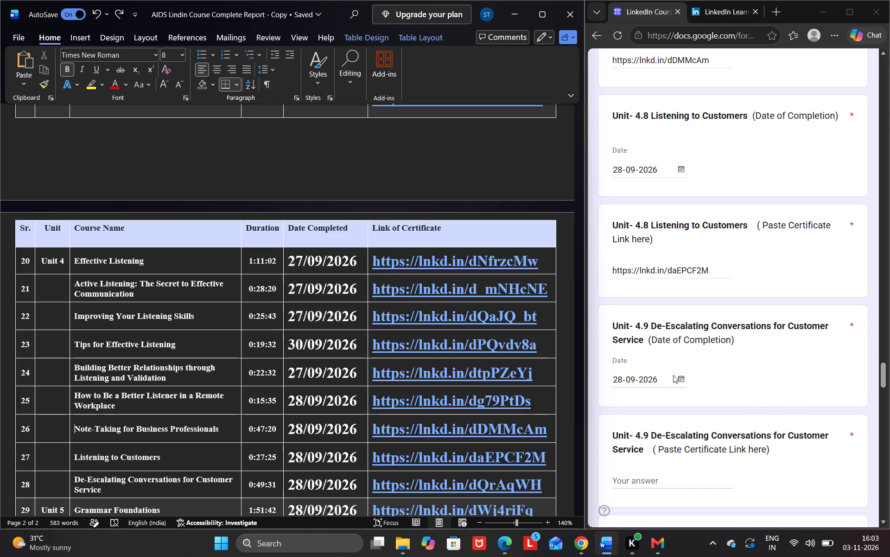
scroll(673, 375, down, 3)
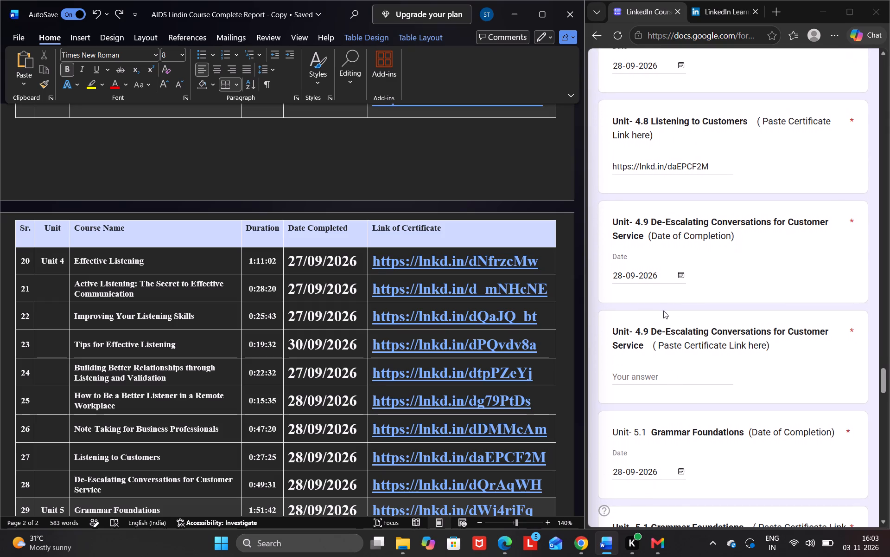
click(630, 375)
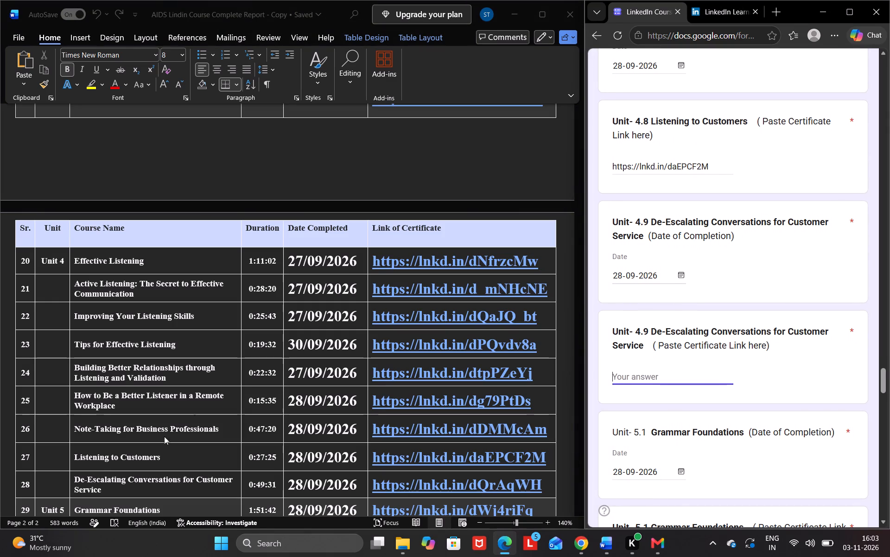
double_click(371, 485)
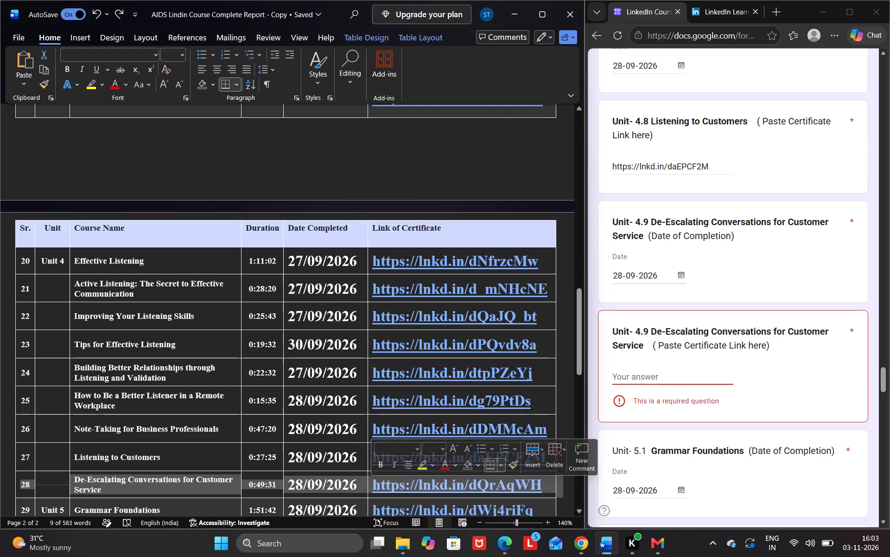
click(373, 484)
drag(373, 484, 441, 483)
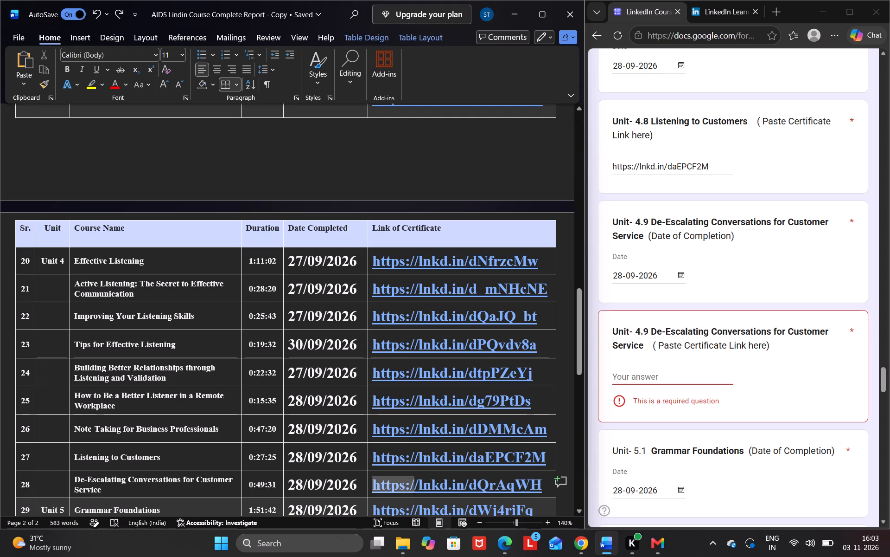
drag(441, 483, 538, 486)
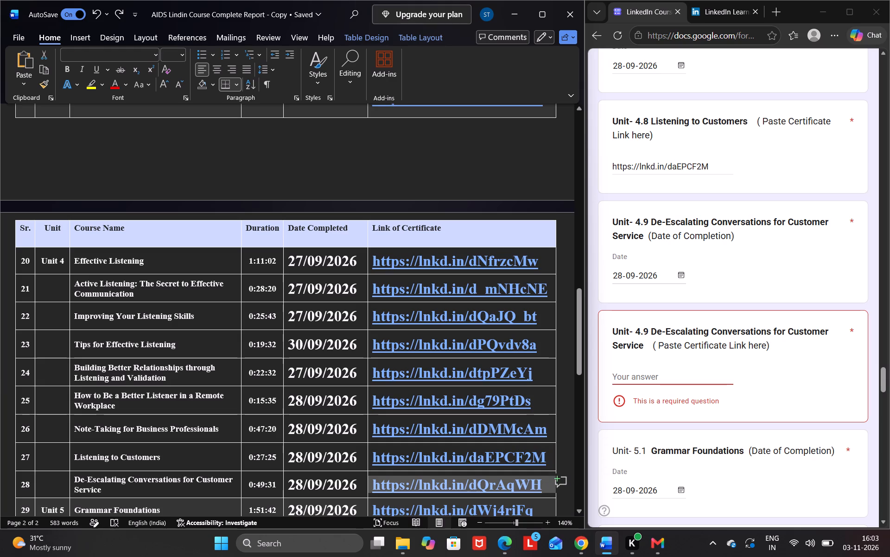
key(ctrl+c)
click(700, 379)
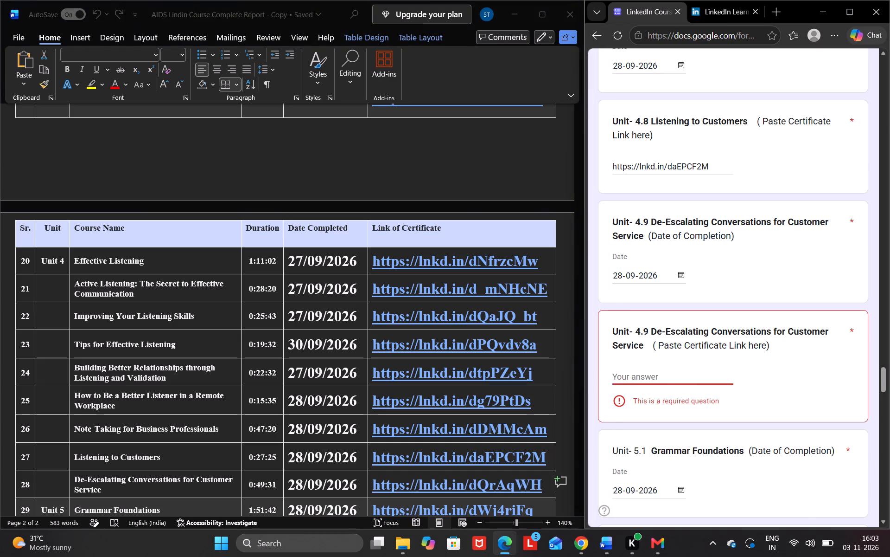
key(ctrl+v)
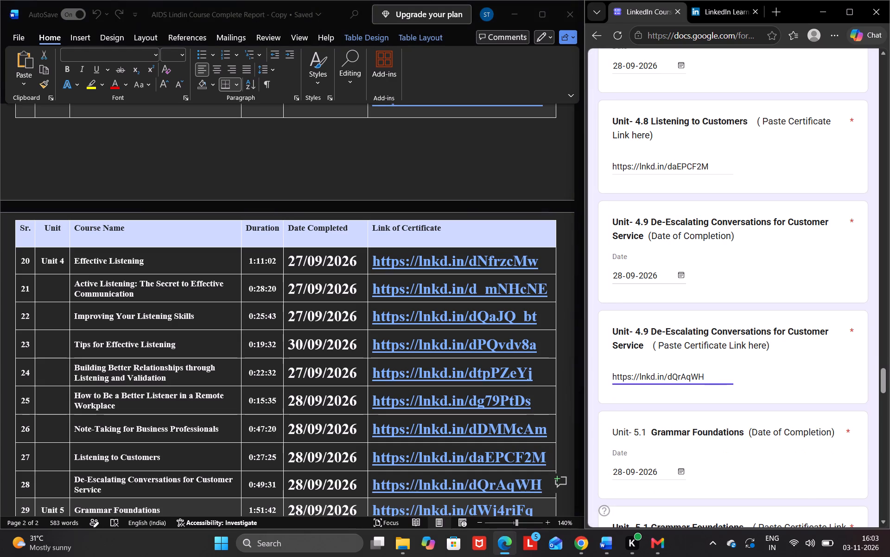
scroll(700, 379, down, 2)
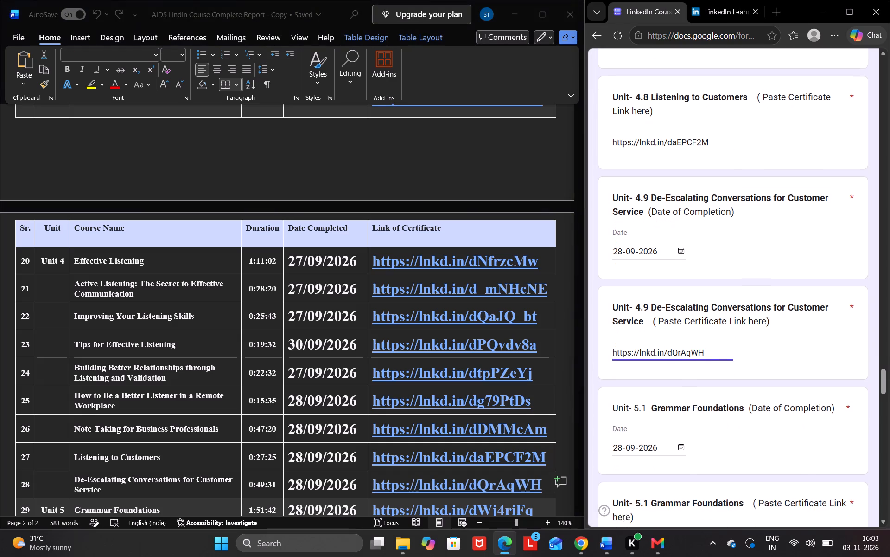
scroll(700, 379, down, 4)
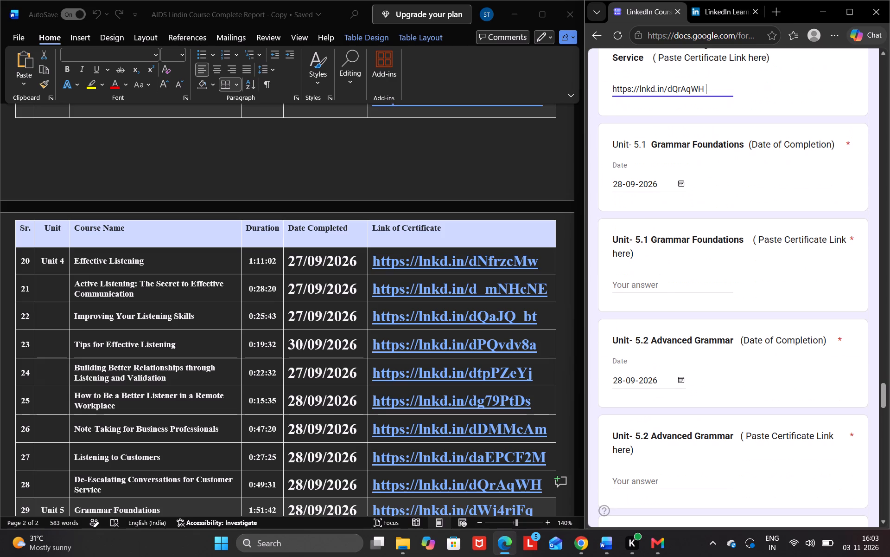
click(659, 283)
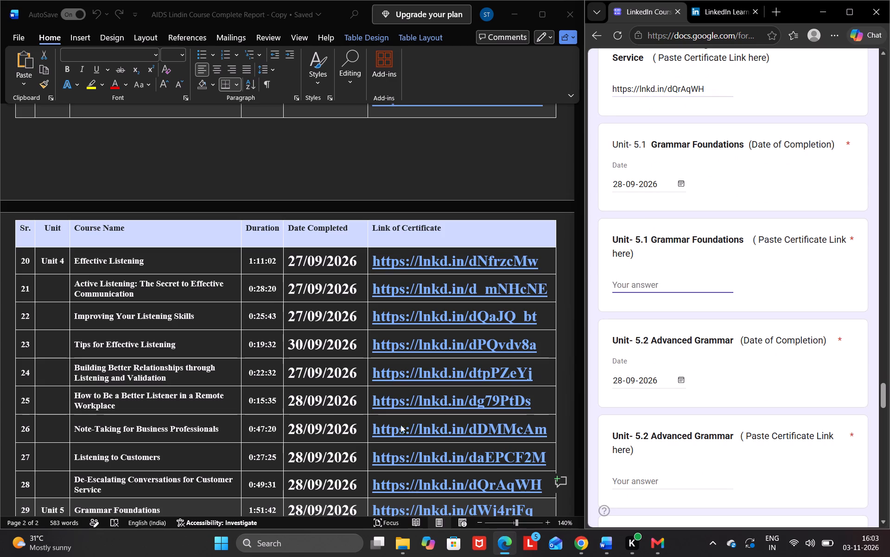
scroll(382, 446, down, 2)
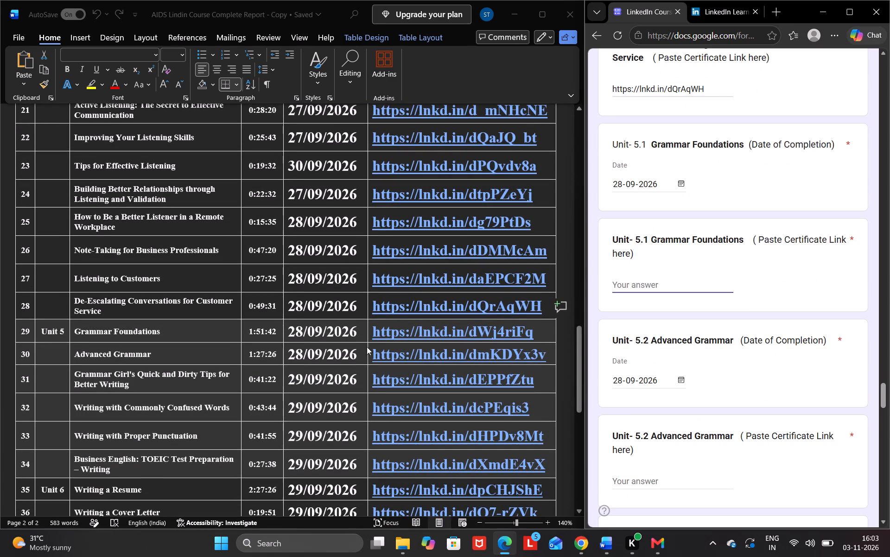
scroll(348, 351, down, 2)
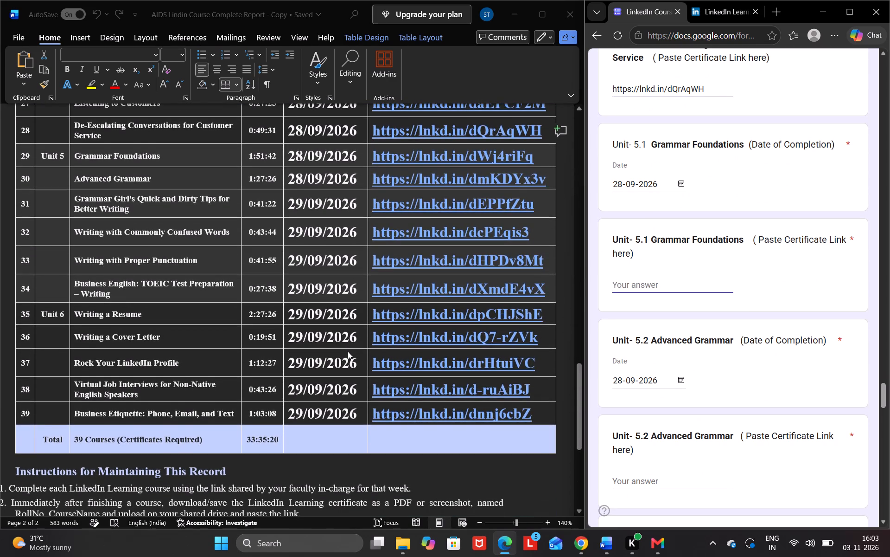
scroll(348, 351, down, 1)
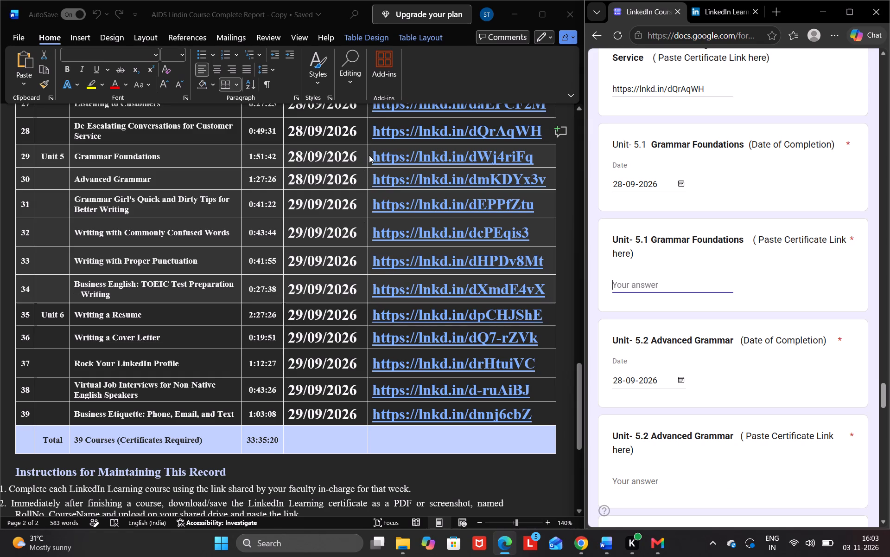
drag(369, 155, 372, 158)
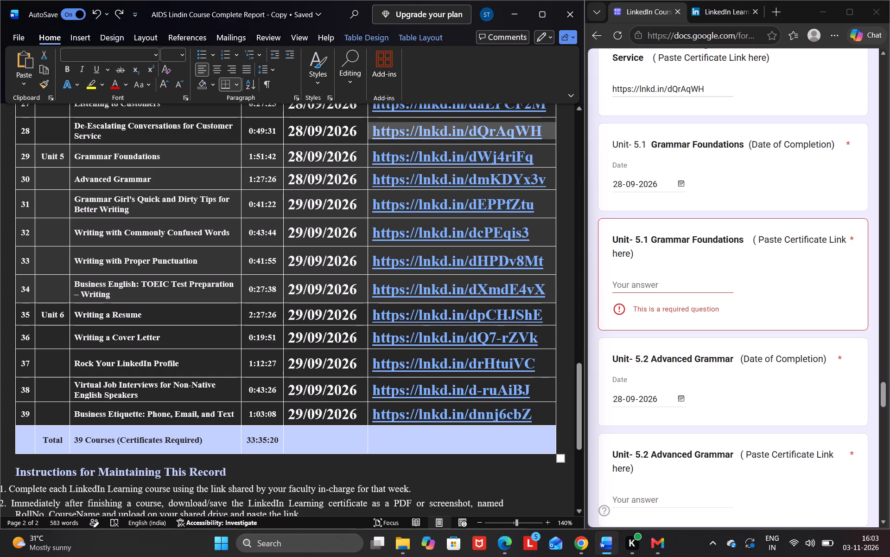
drag(372, 158, 374, 157)
drag(374, 157, 538, 163)
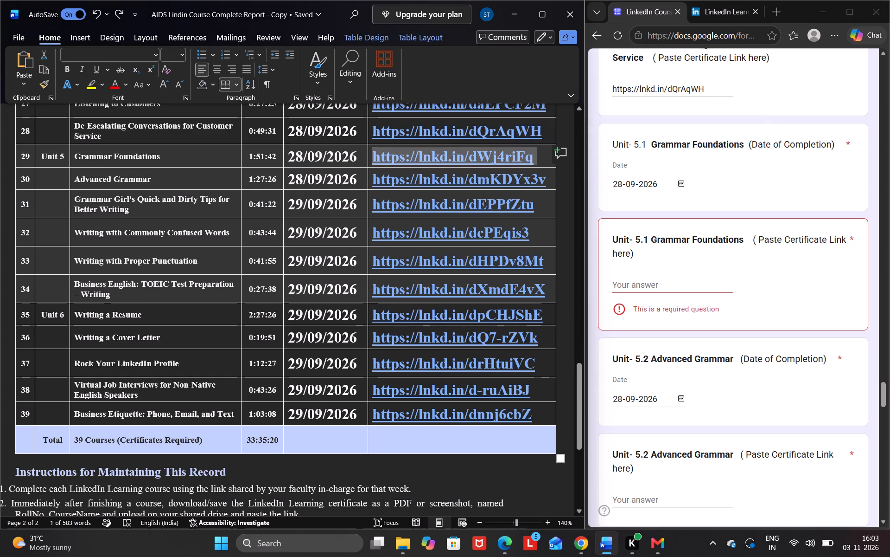
key(ctrl+c)
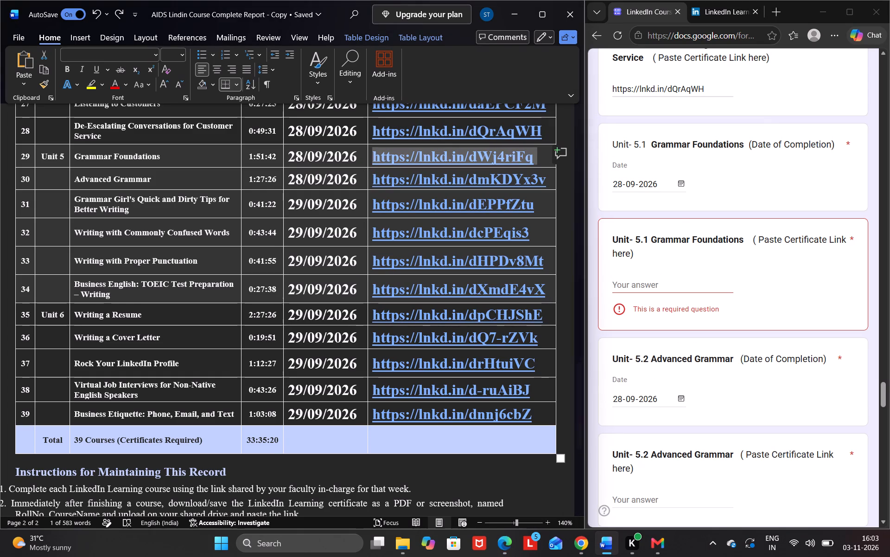
click(656, 281)
key(ctrl+v)
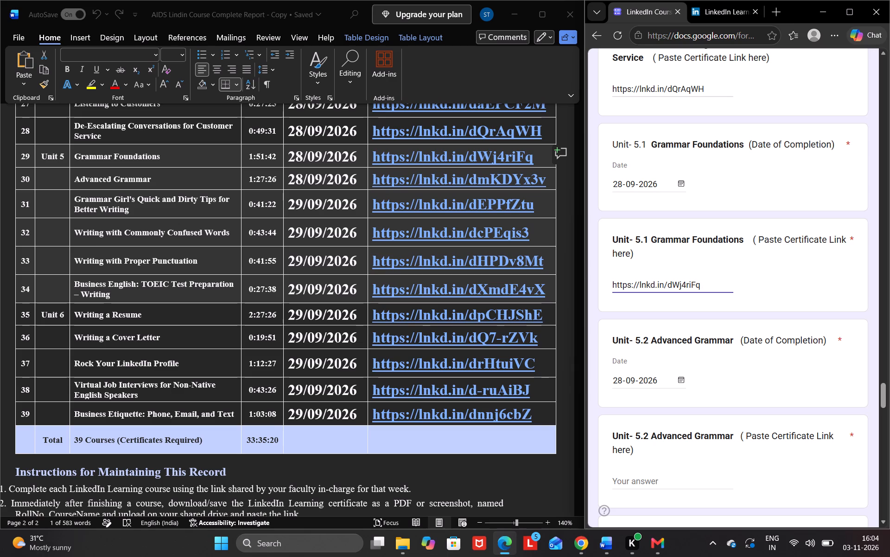
scroll(634, 481, down, 2)
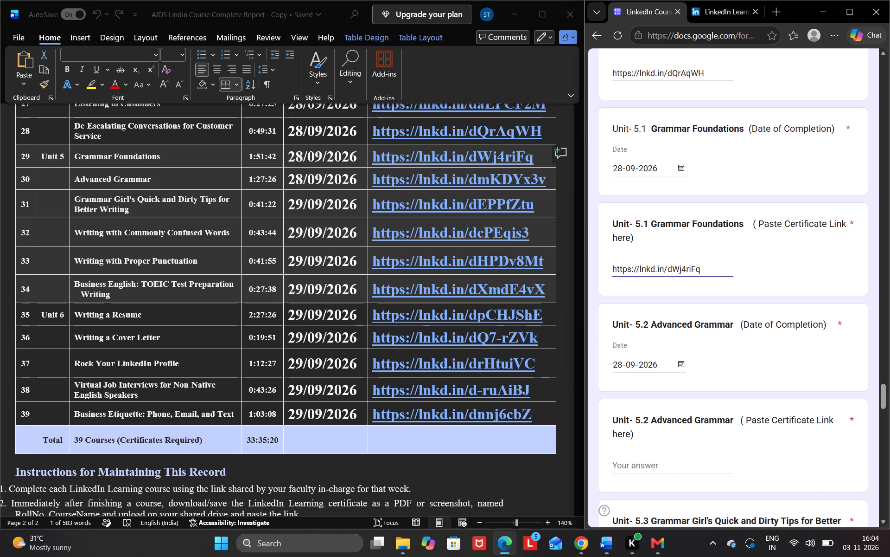
scroll(634, 481, down, 2)
click(659, 347)
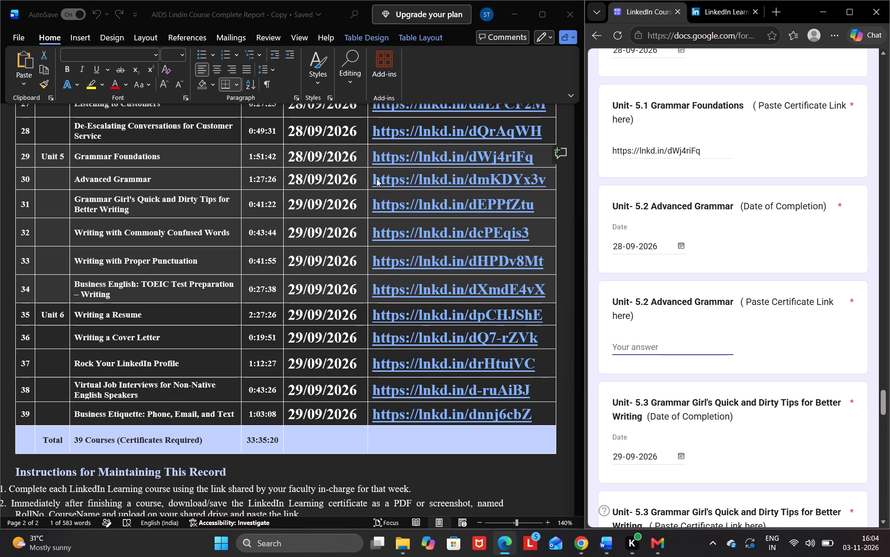
drag(371, 177, 422, 181)
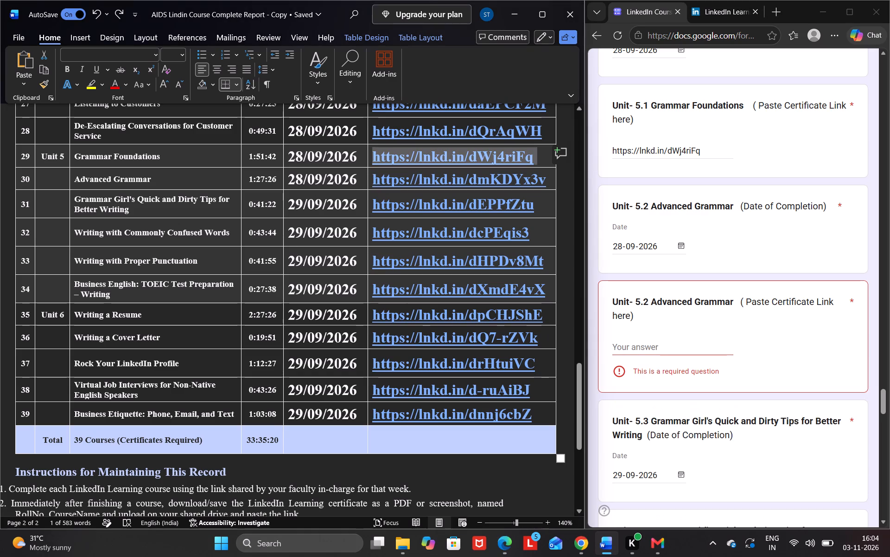
drag(422, 181, 375, 178)
drag(375, 178, 459, 177)
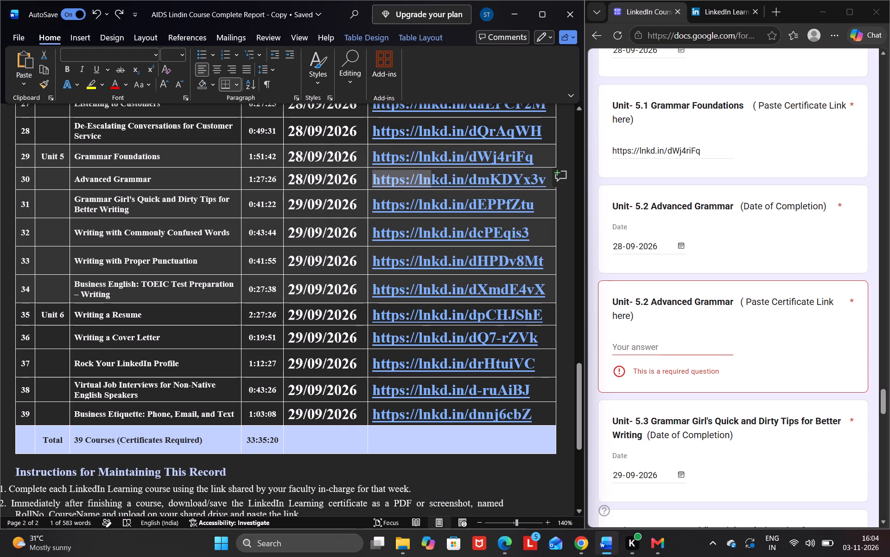
drag(459, 177, 546, 185)
key(ctrl+c)
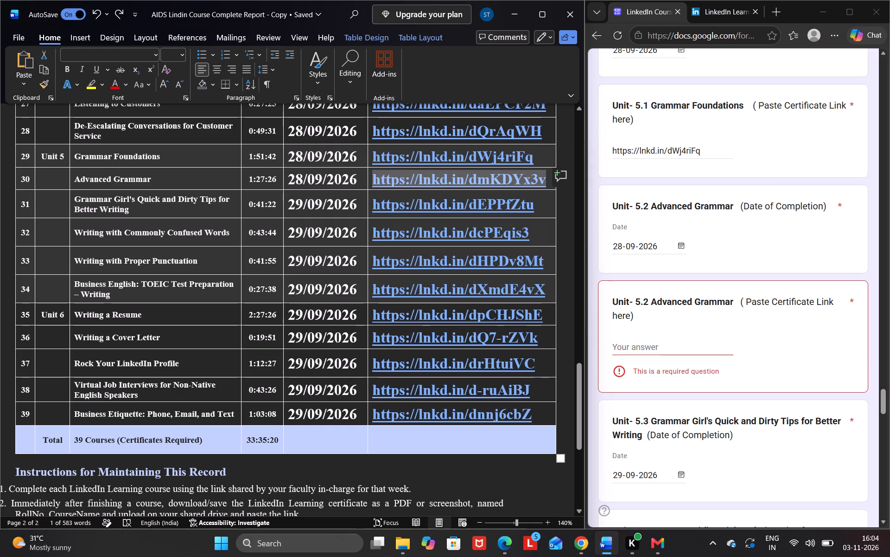
drag(631, 335, 629, 347)
click(629, 347)
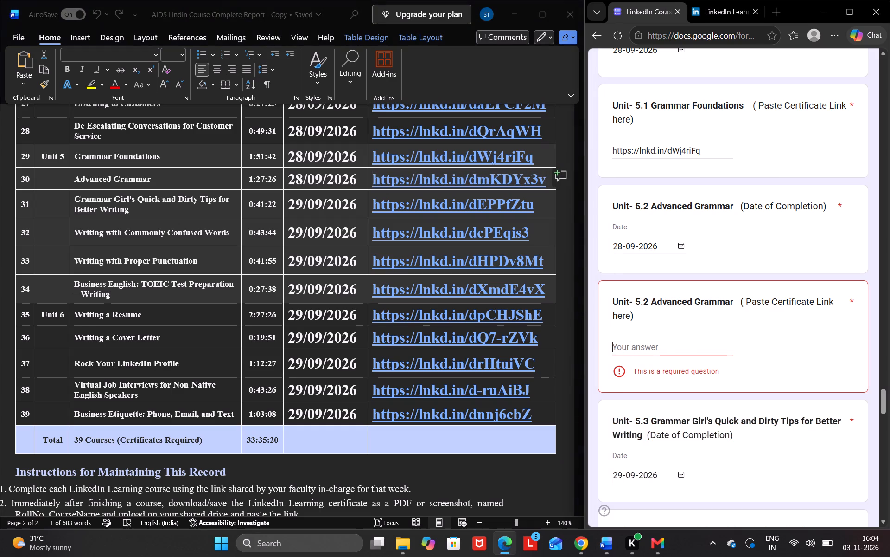
key(ctrl+v)
scroll(629, 347, down, 2)
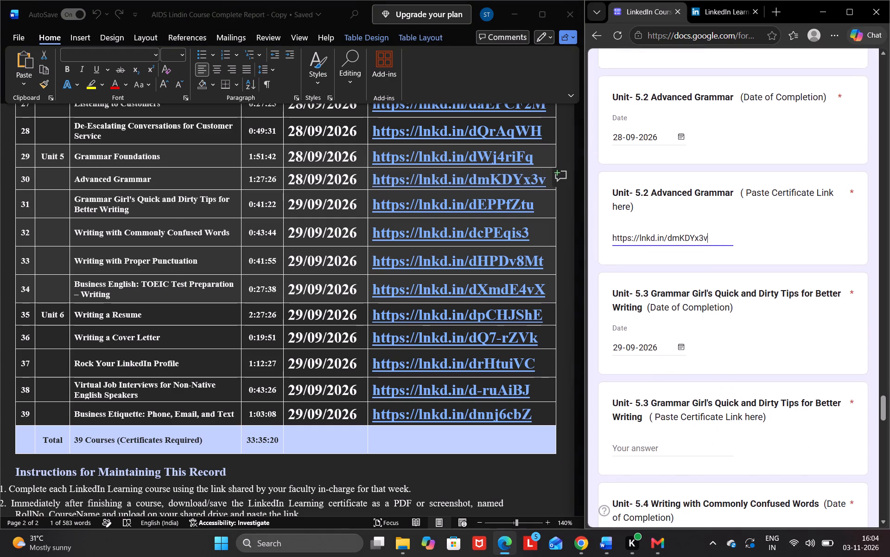
scroll(629, 347, down, 4)
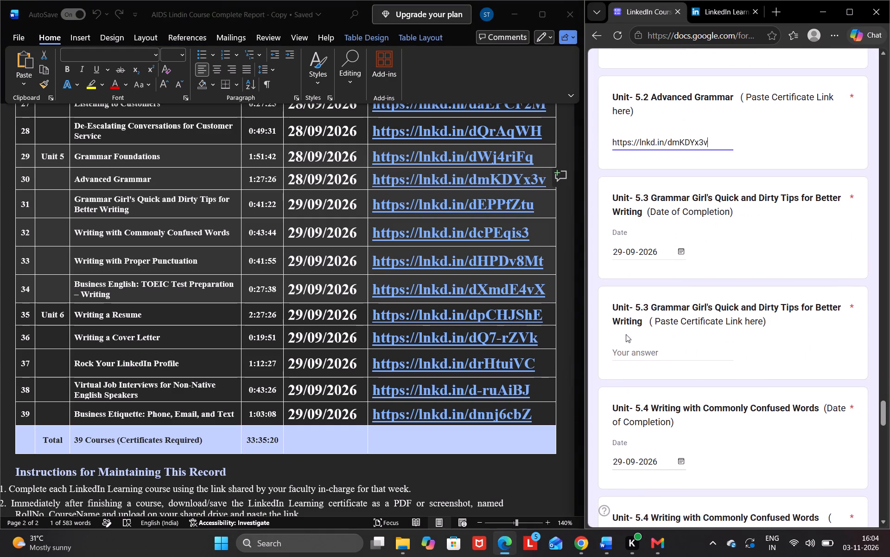
click(370, 206)
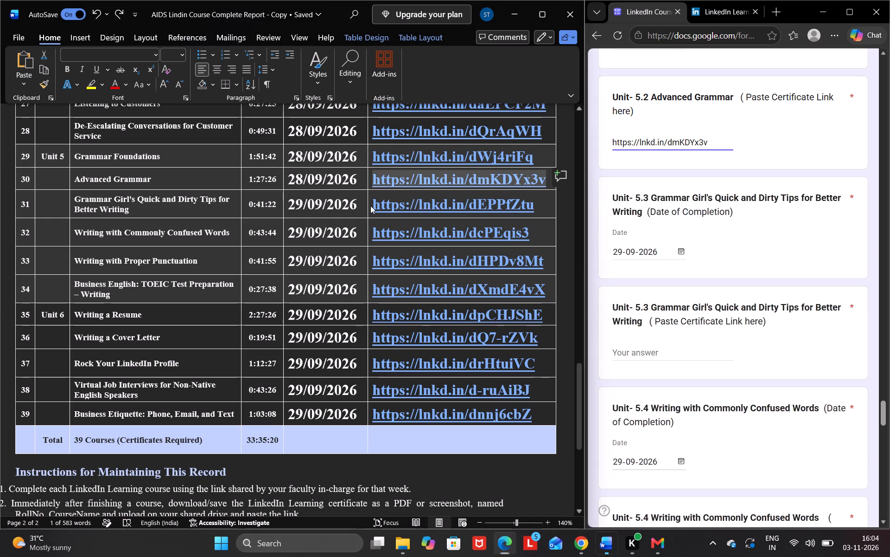
click(370, 206)
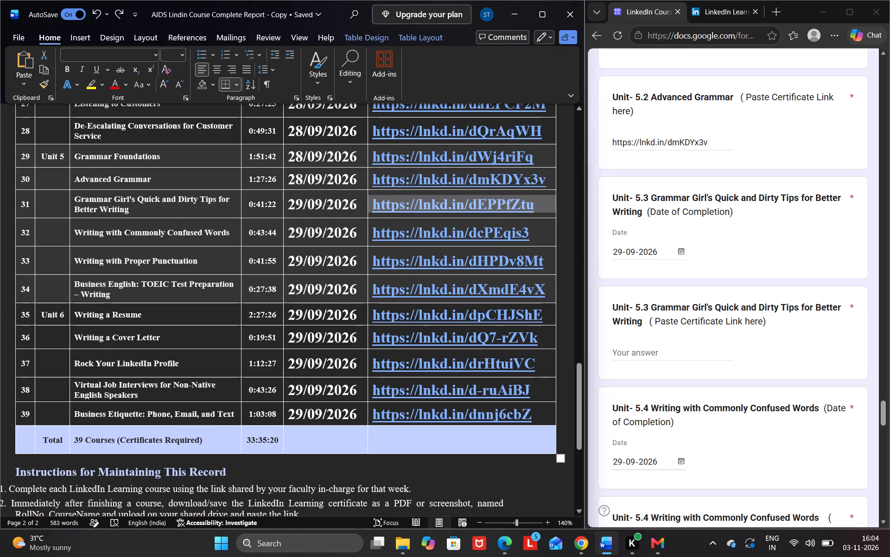
key(ctrl+c)
click(622, 349)
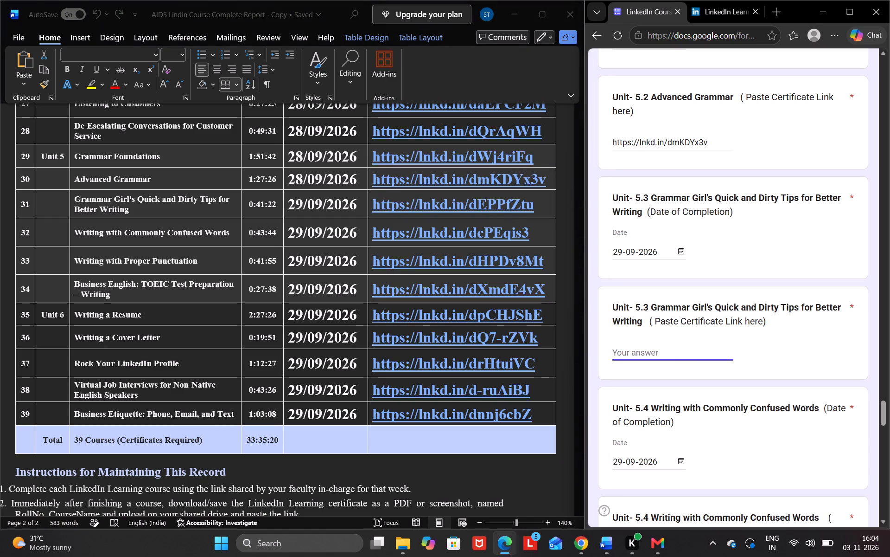
key(ctrl+v)
scroll(663, 430, down, 2)
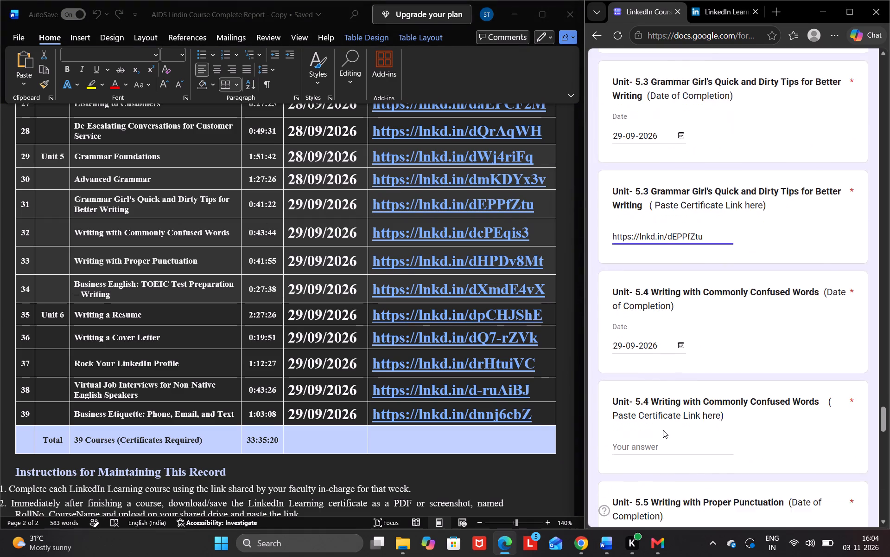
scroll(663, 430, down, 6)
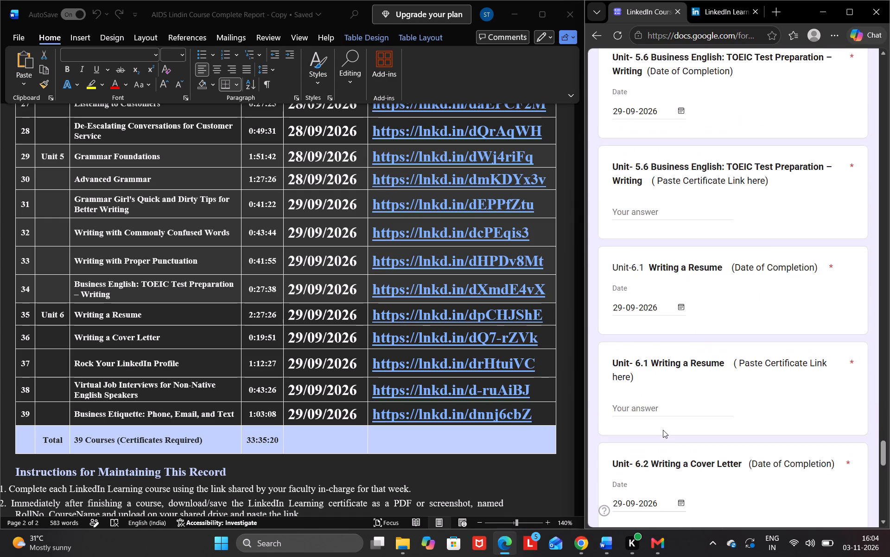
scroll(663, 430, up, 6)
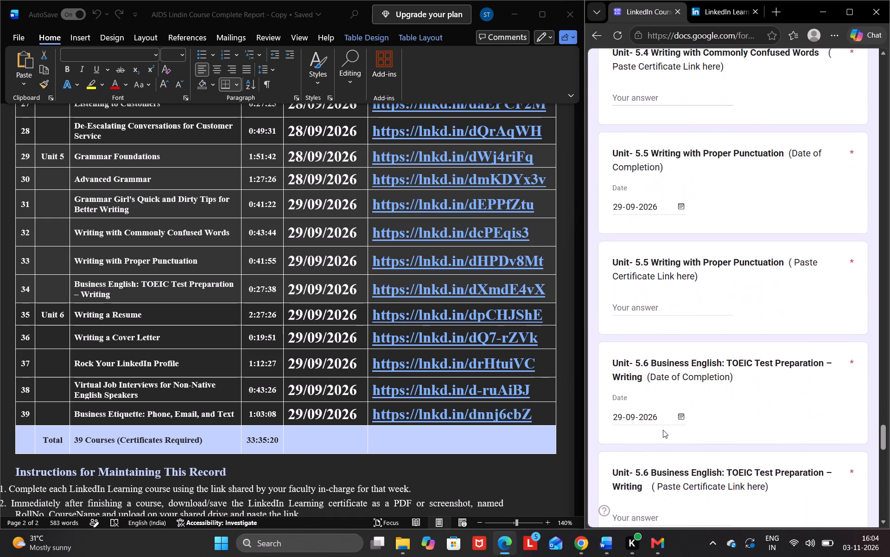
scroll(663, 430, up, 2)
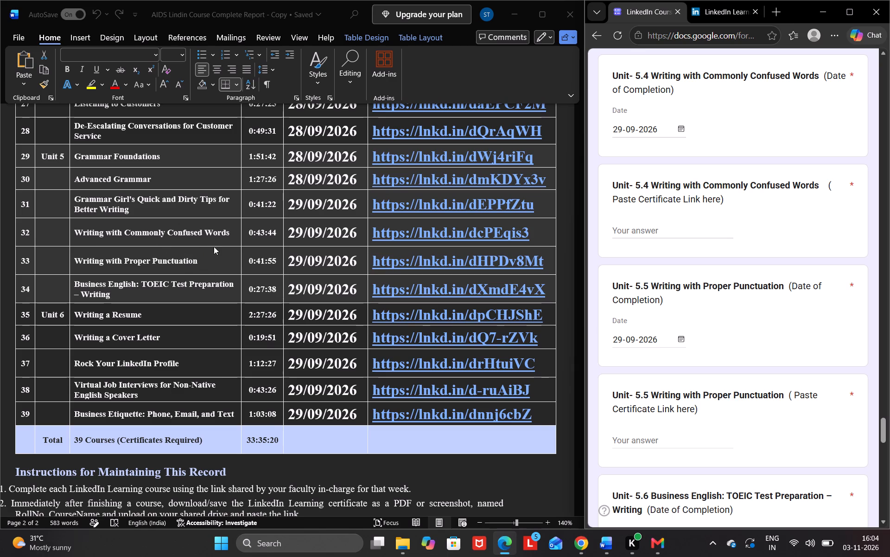
click(366, 229)
drag(366, 229, 475, 228)
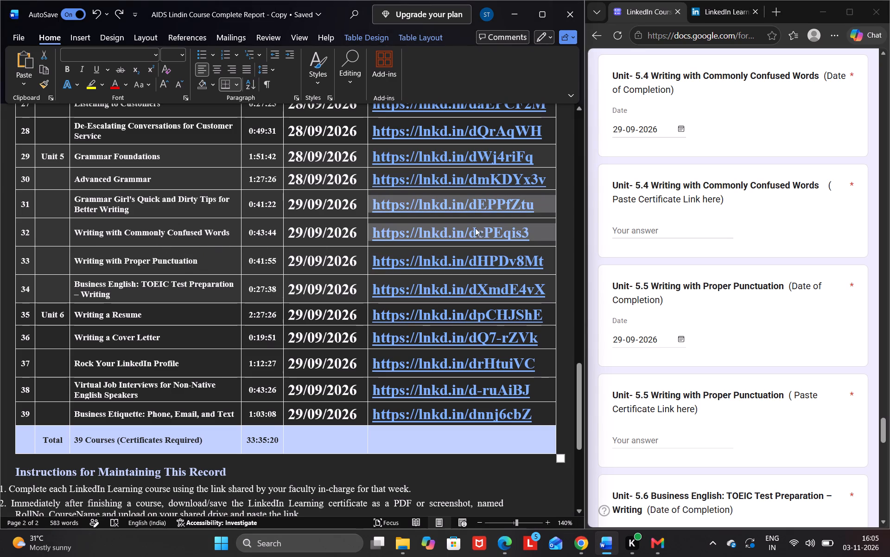
drag(475, 228, 535, 231)
click(535, 231)
drag(535, 231, 420, 232)
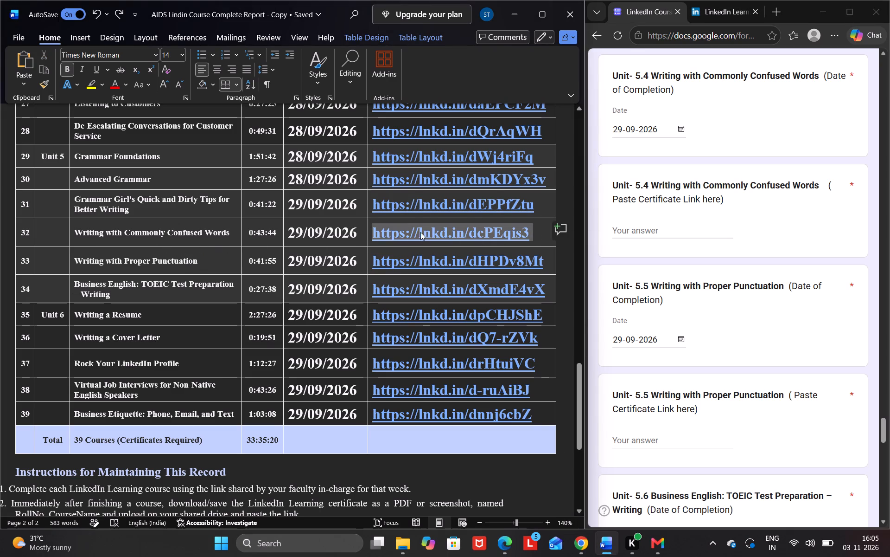
drag(420, 232, 408, 230)
key(ctrl+c)
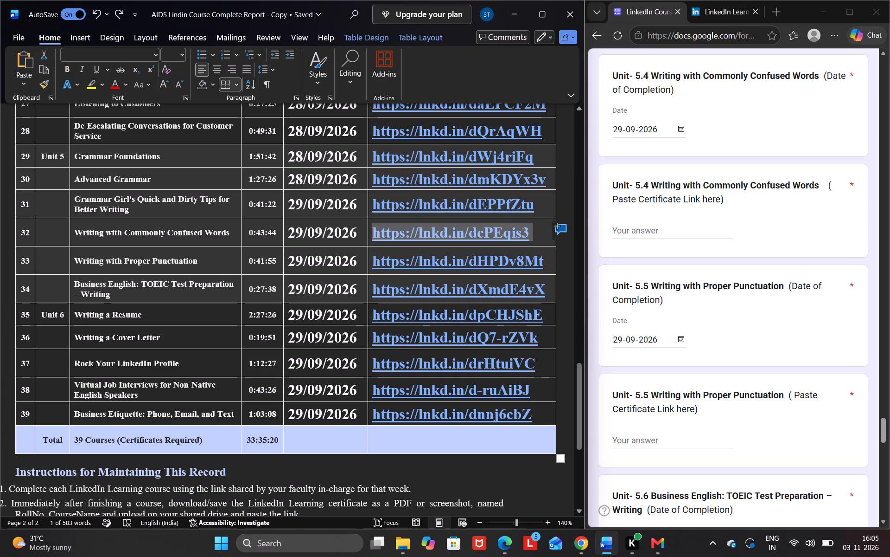
click(702, 223)
key(ctrl+v)
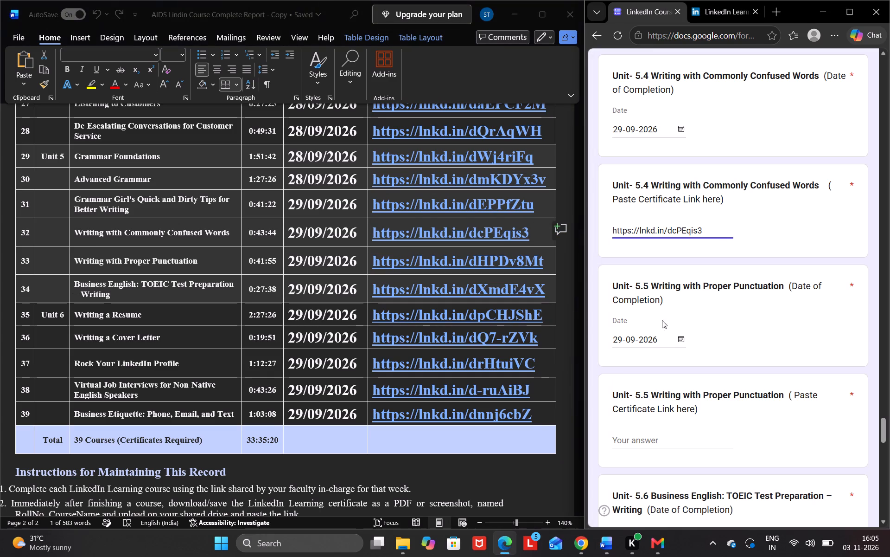
scroll(648, 354, down, 3)
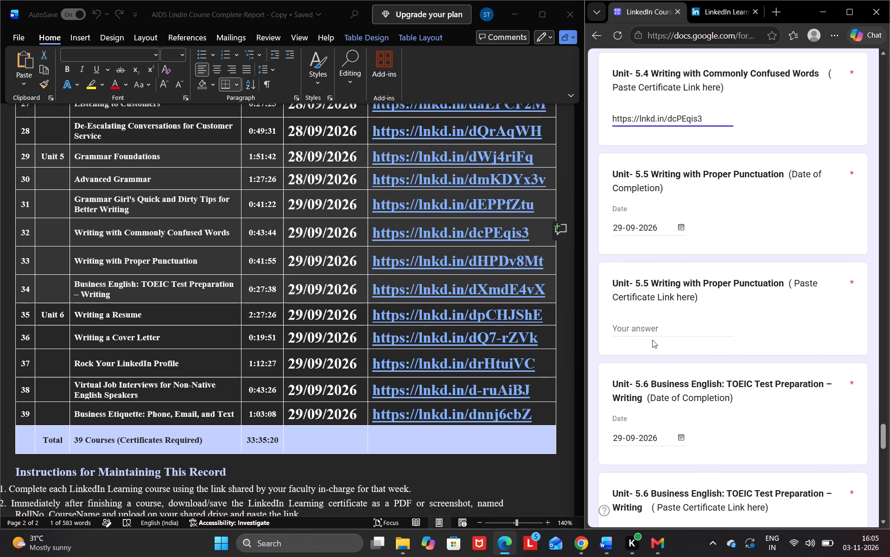
click(655, 329)
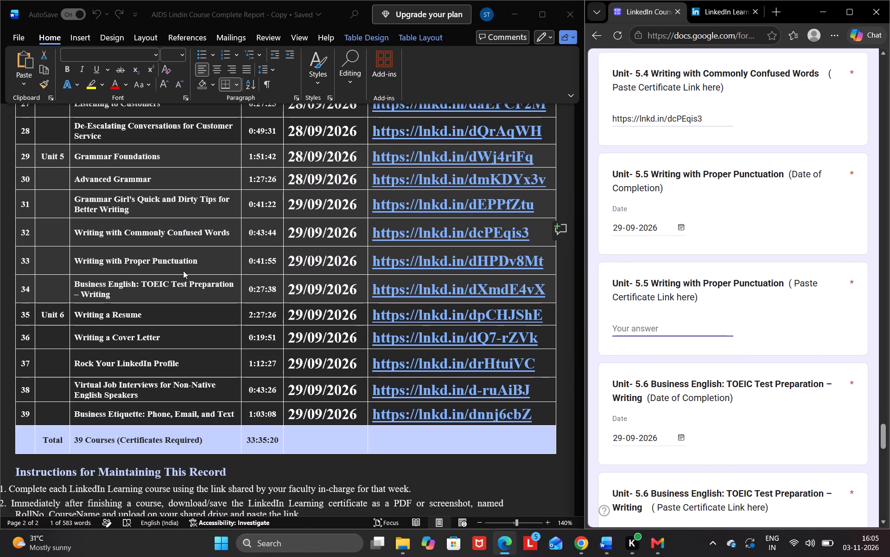
click(374, 261)
click(374, 261)
drag(374, 261, 483, 255)
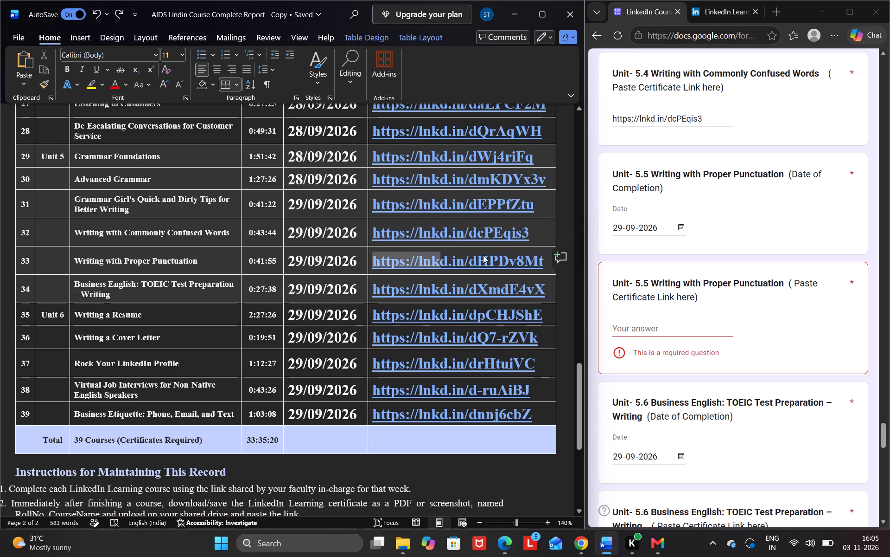
drag(483, 255, 548, 259)
key(ctrl+c)
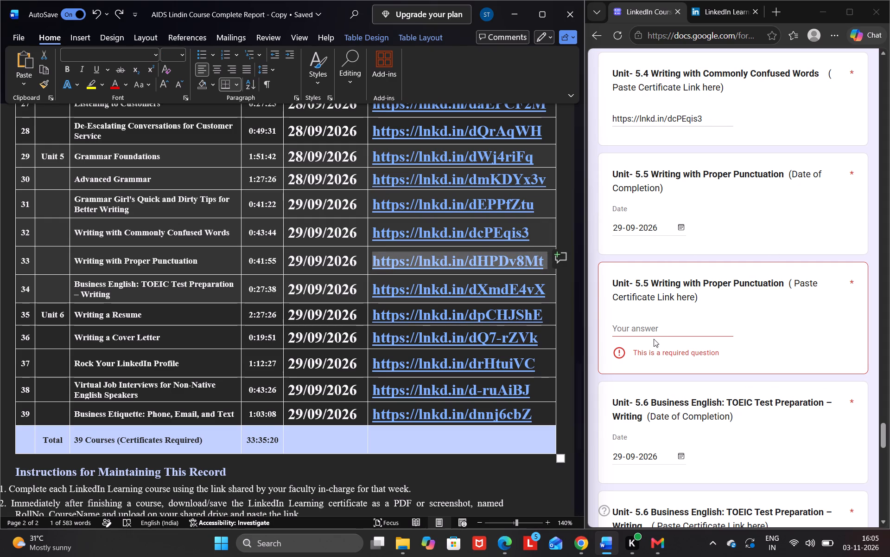
click(653, 333)
key(ctrl+v)
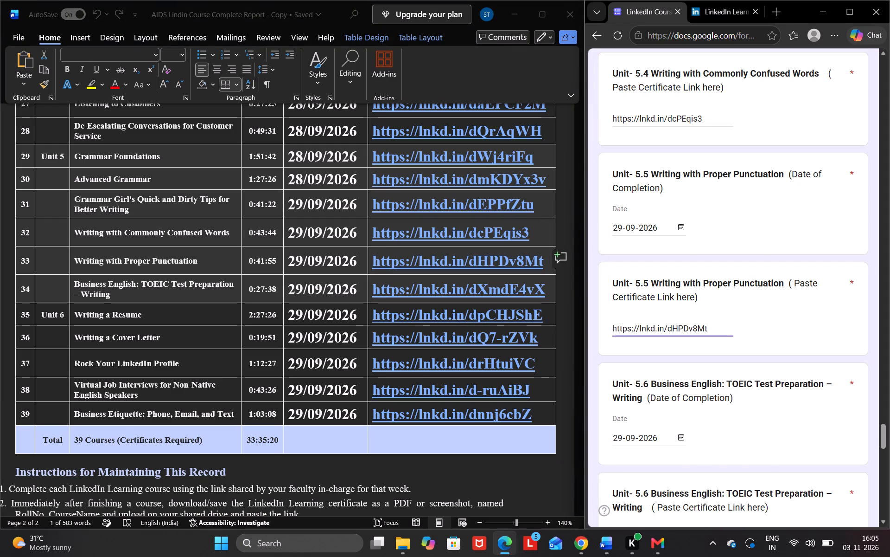
scroll(648, 400, down, 3)
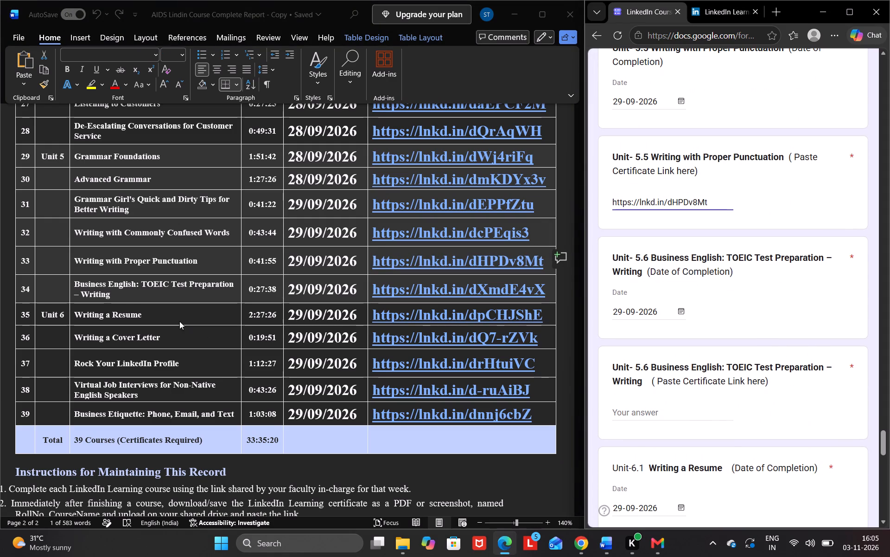
double_click(372, 287)
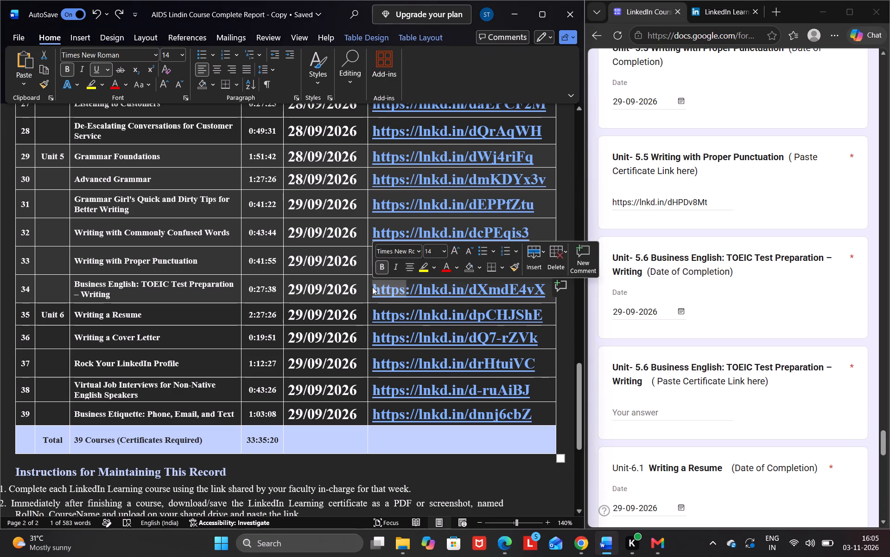
double_click(372, 287)
double_click(372, 287)
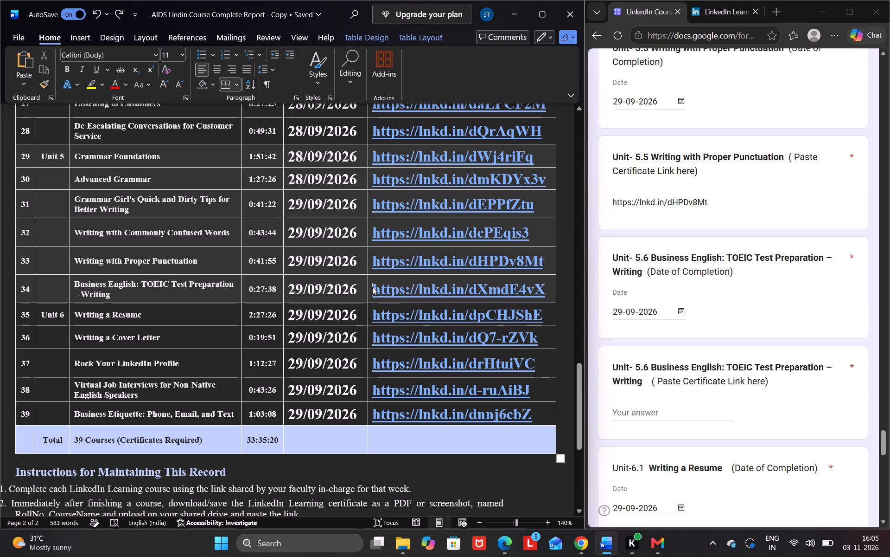
drag(372, 287, 547, 289)
key(ctrl+c)
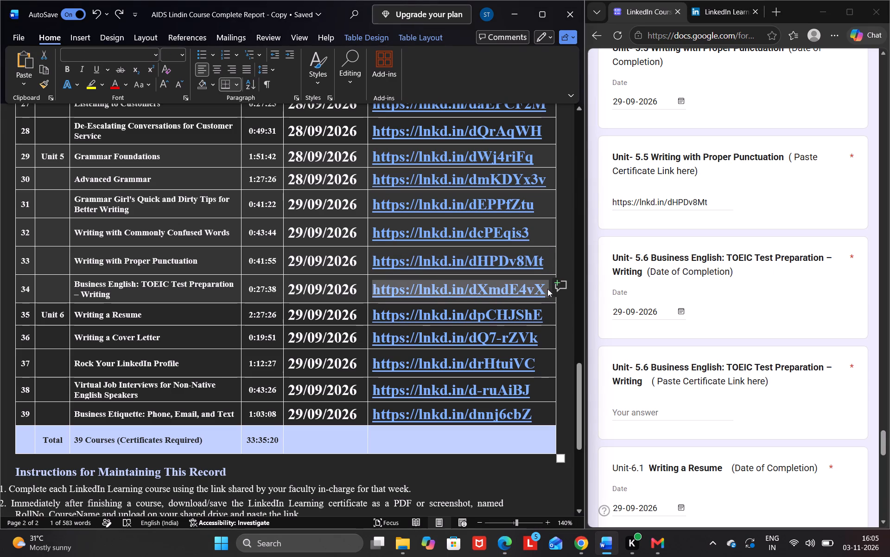
click(621, 405)
key(ctrl+v)
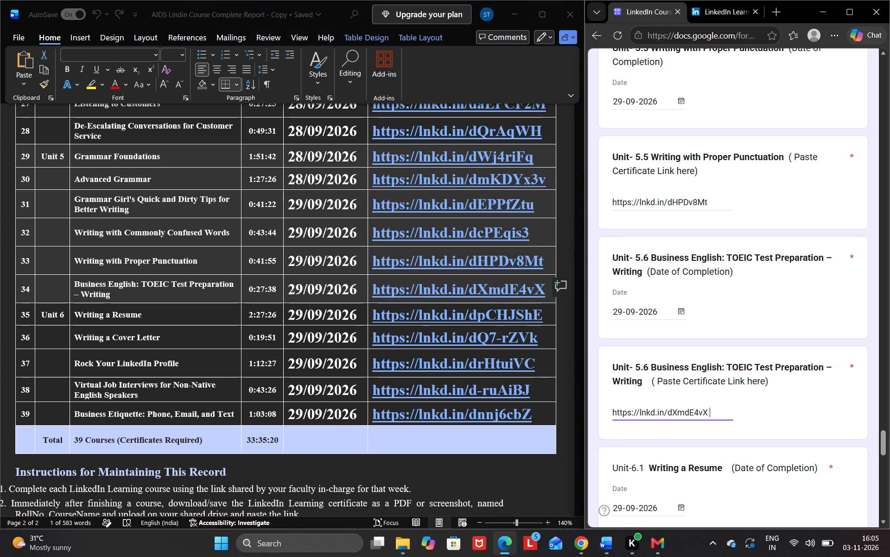
scroll(656, 443, down, 3)
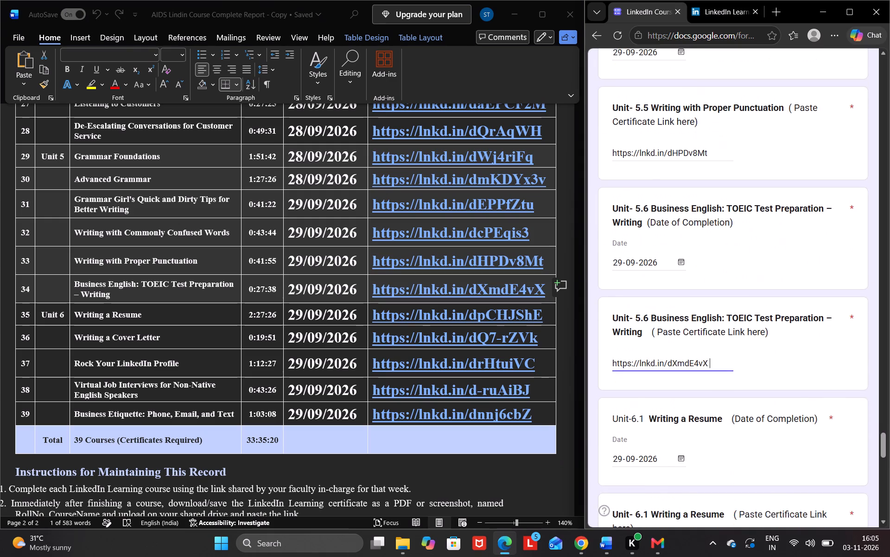
scroll(656, 443, down, 3)
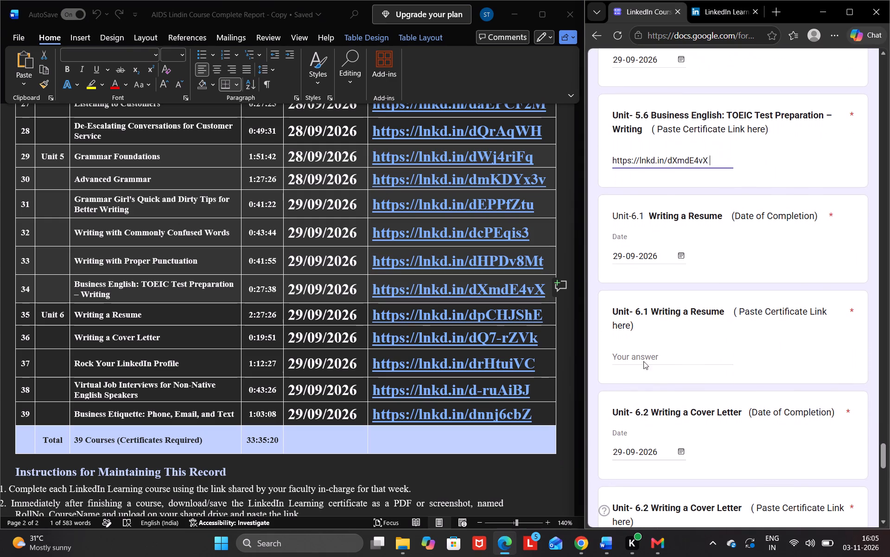
click(632, 363)
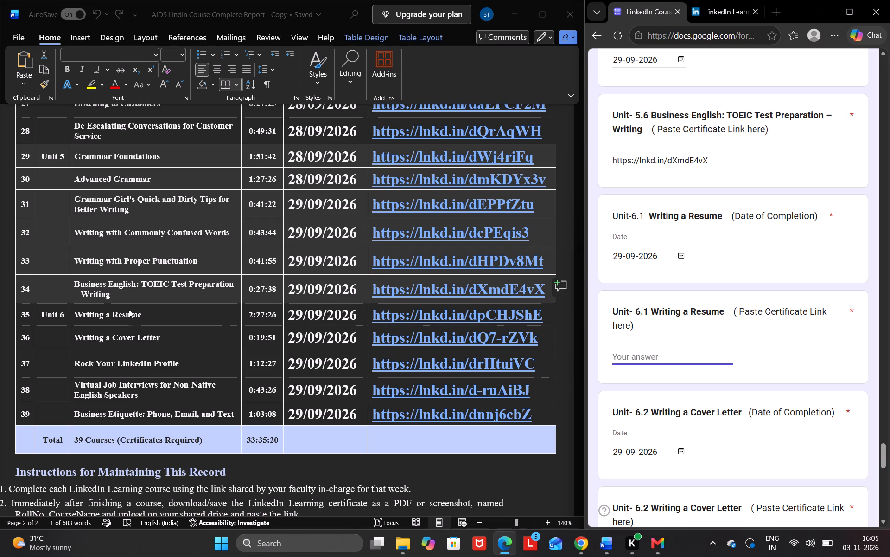
click(376, 310)
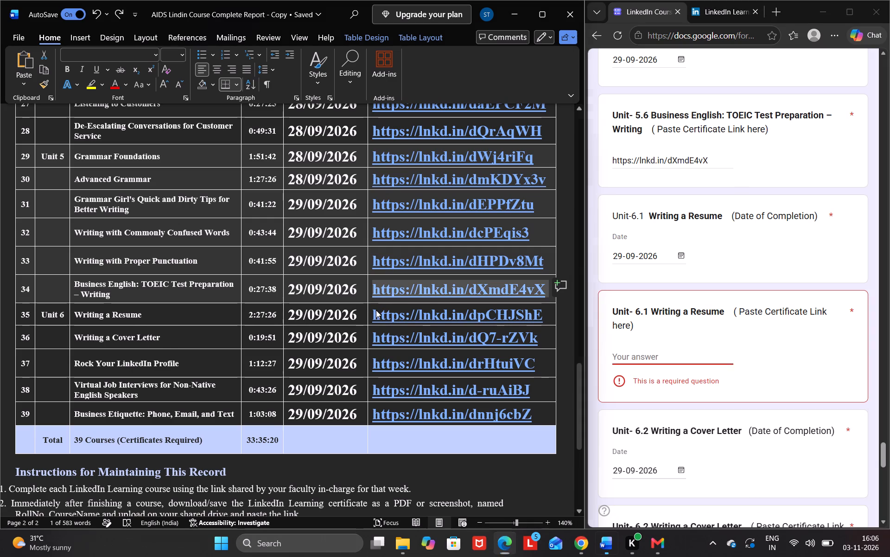
click(370, 317)
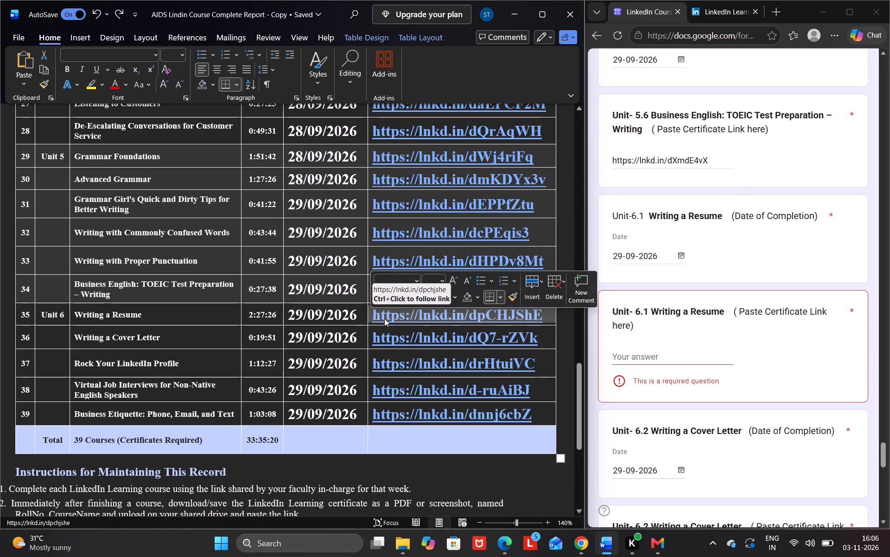
key(ctrl+c)
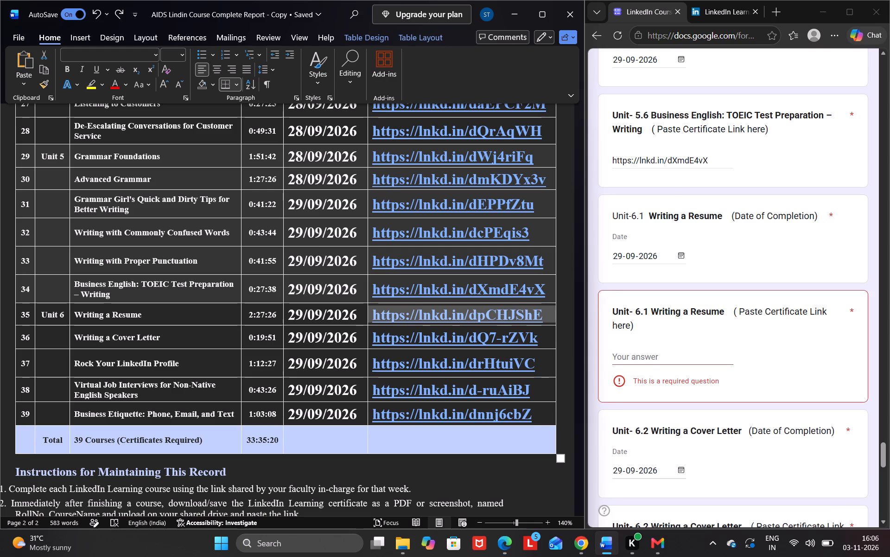
click(661, 352)
key(ctrl+v)
scroll(661, 352, down, 1)
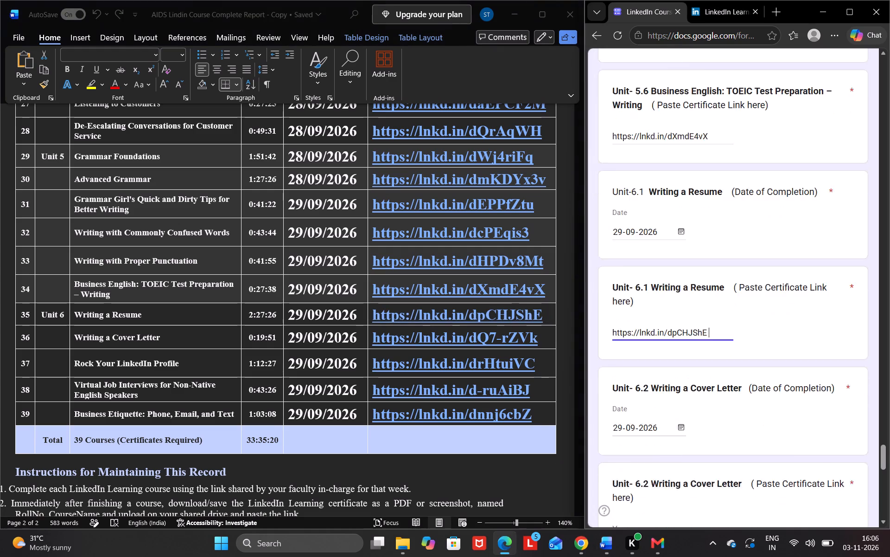
scroll(661, 352, down, 3)
click(626, 421)
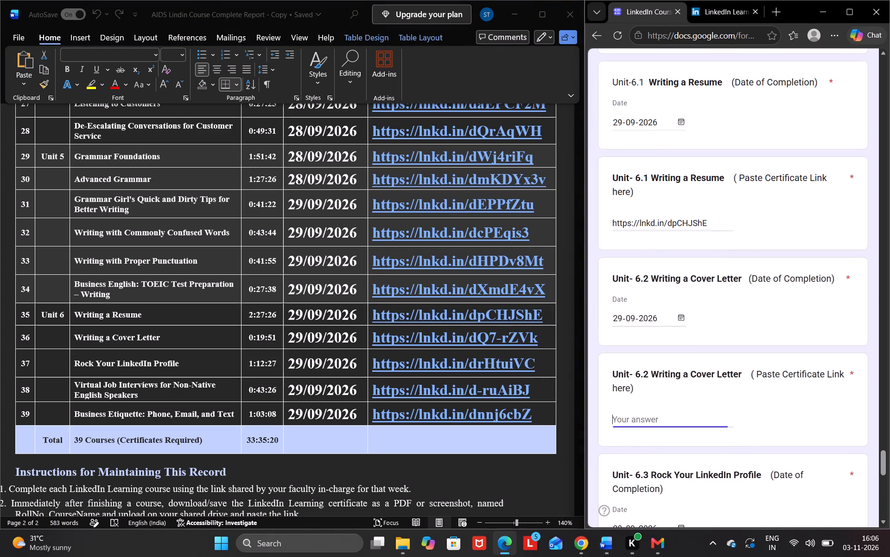
click(369, 339)
click(369, 339)
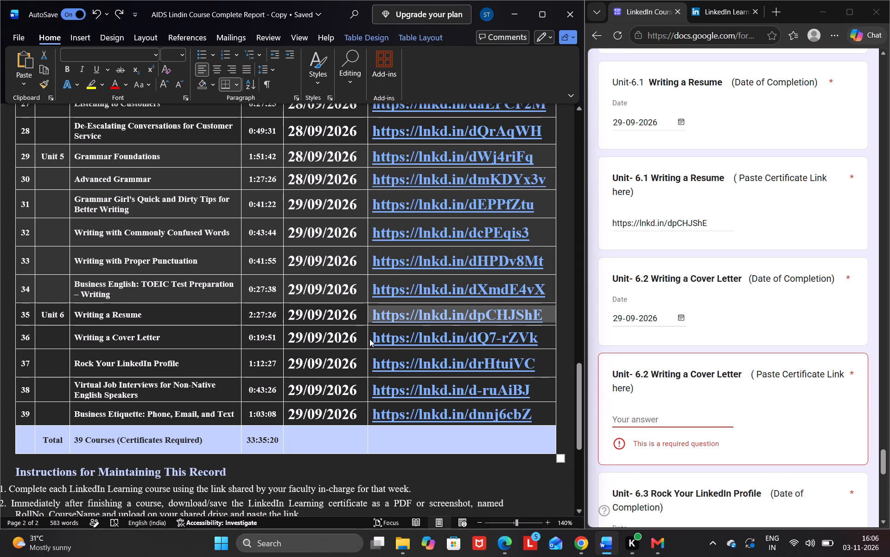
key(ctrl+c)
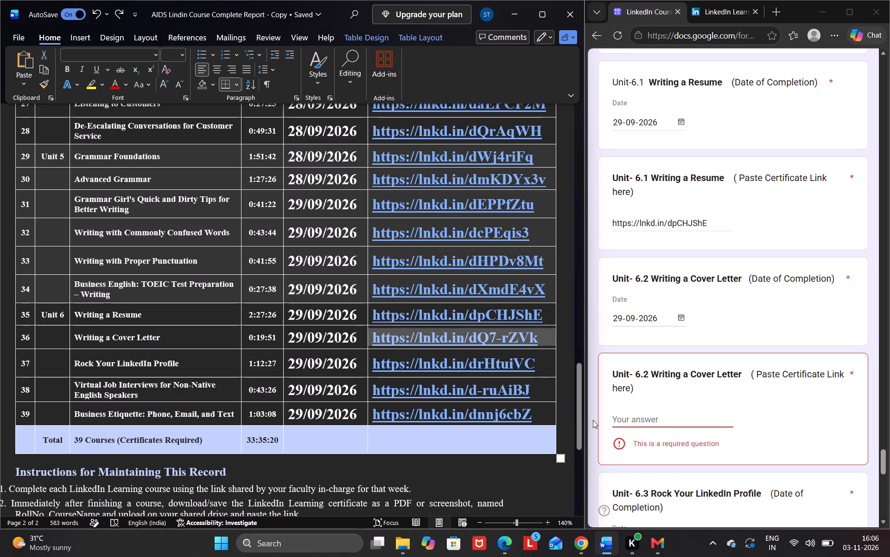
click(620, 423)
key(ctrl+v)
scroll(745, 444, down, 1)
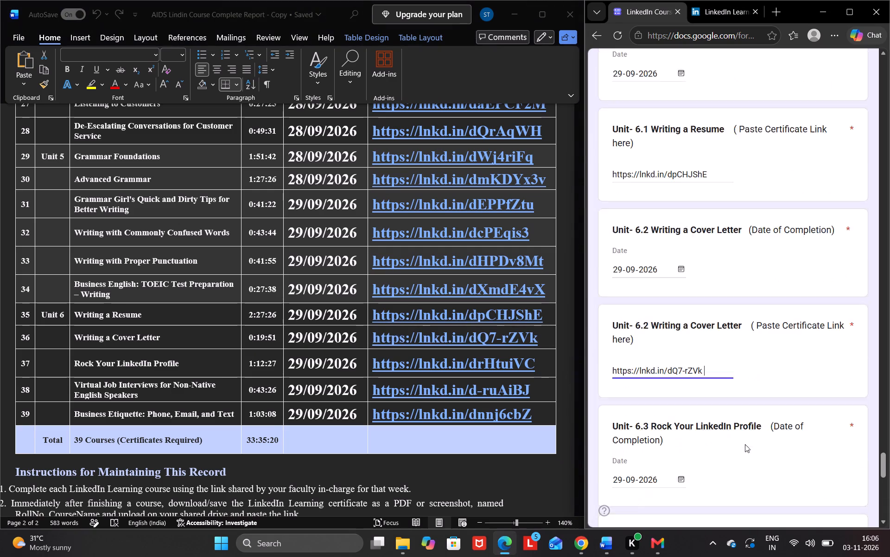
scroll(745, 444, down, 3)
click(696, 451)
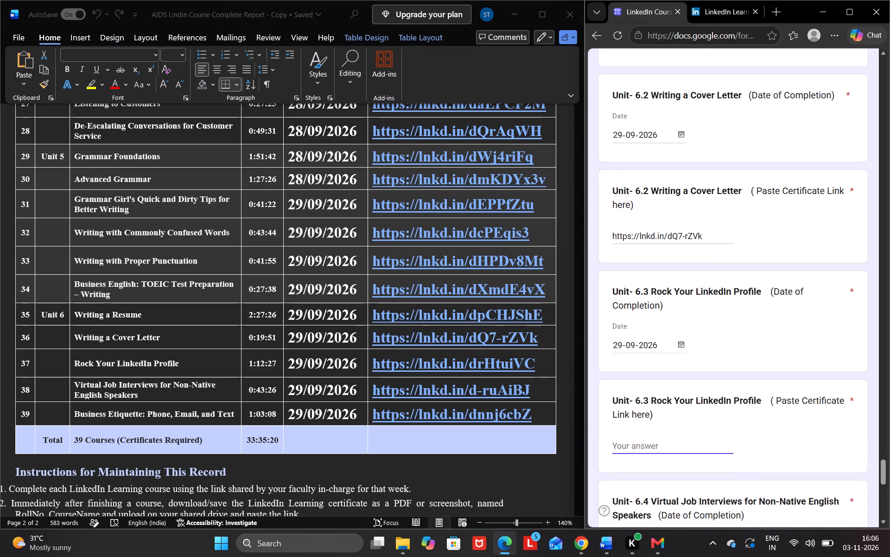
click(372, 366)
click(372, 366)
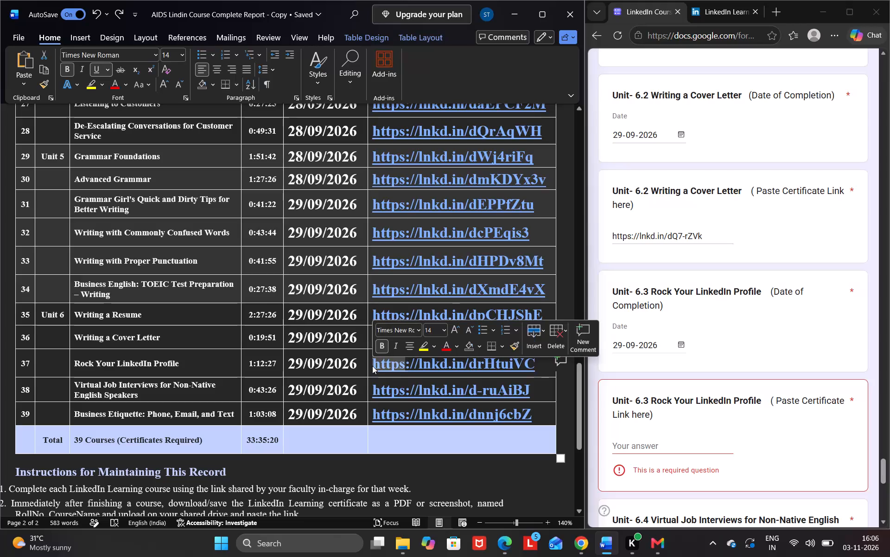
click(372, 366)
drag(372, 366, 522, 370)
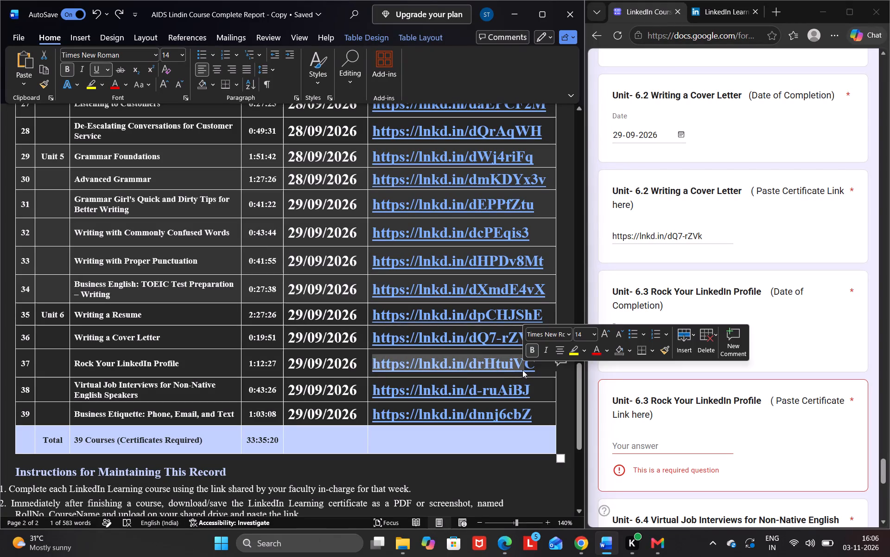
click(372, 363)
click(372, 363)
drag(372, 363, 402, 363)
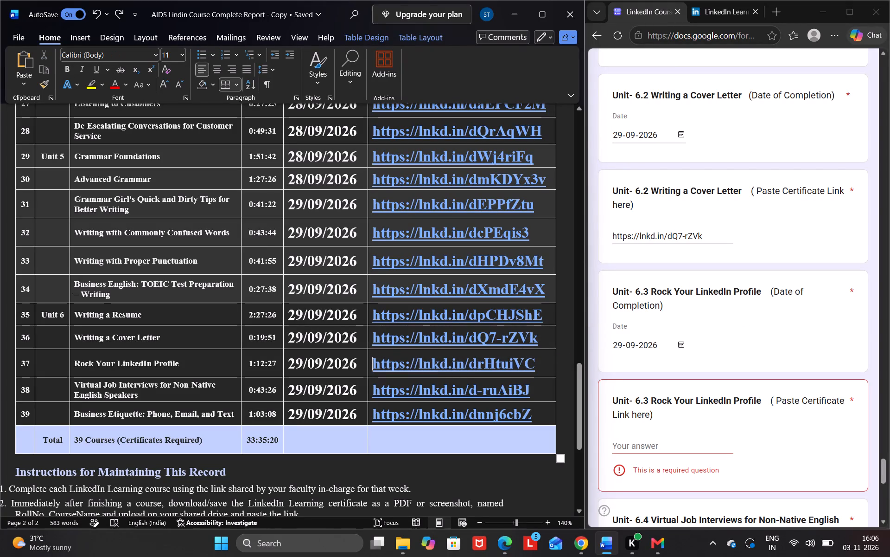
drag(402, 363, 543, 365)
key(ctrl+c)
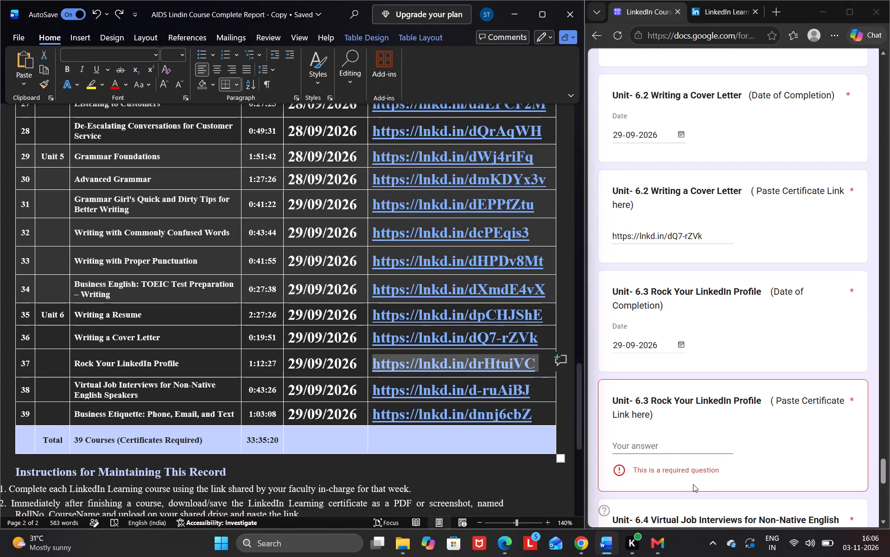
click(661, 444)
key(ctrl+v)
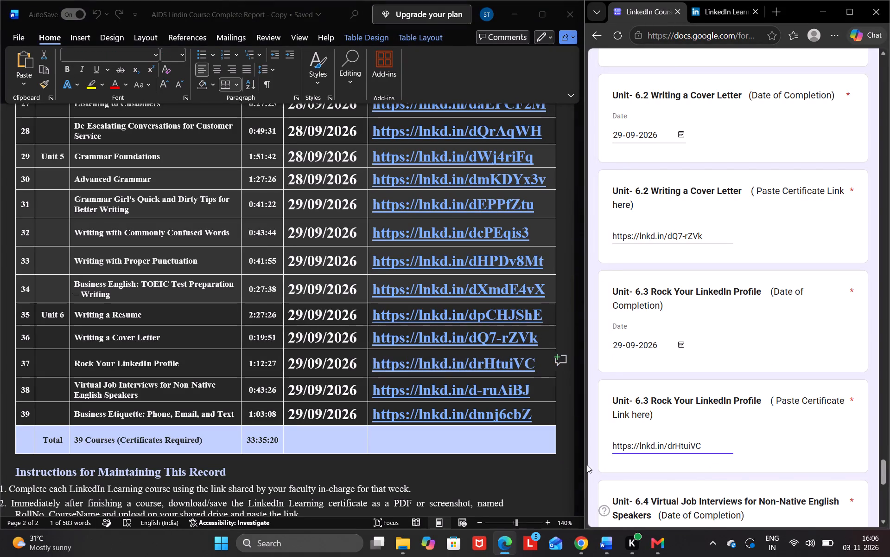
scroll(643, 440, down, 3)
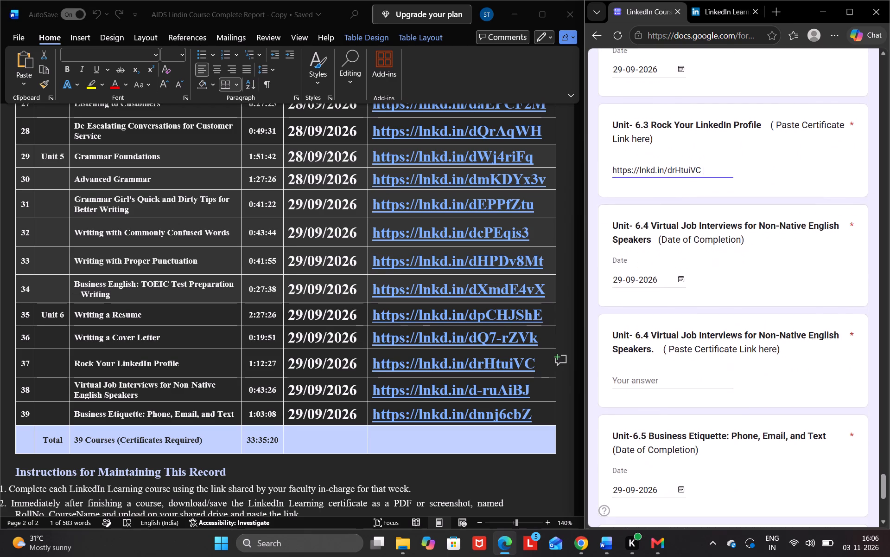
scroll(643, 440, down, 4)
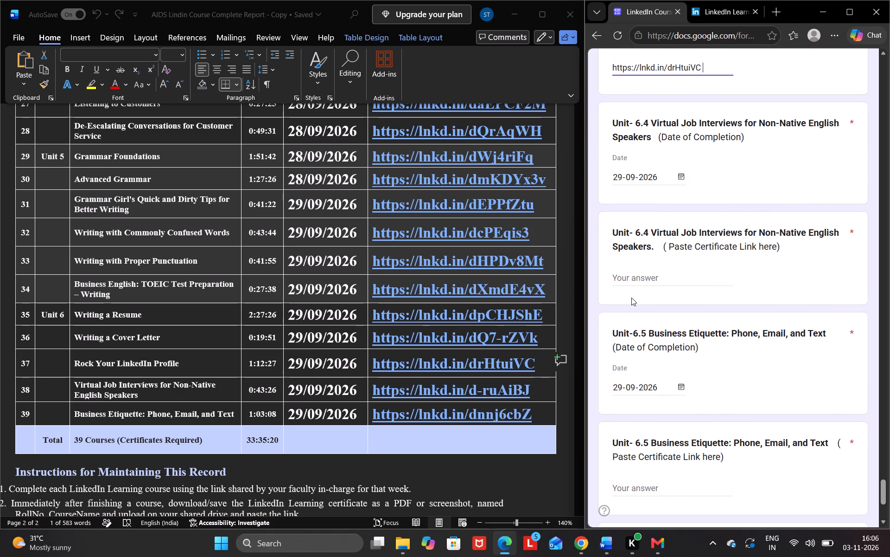
click(628, 277)
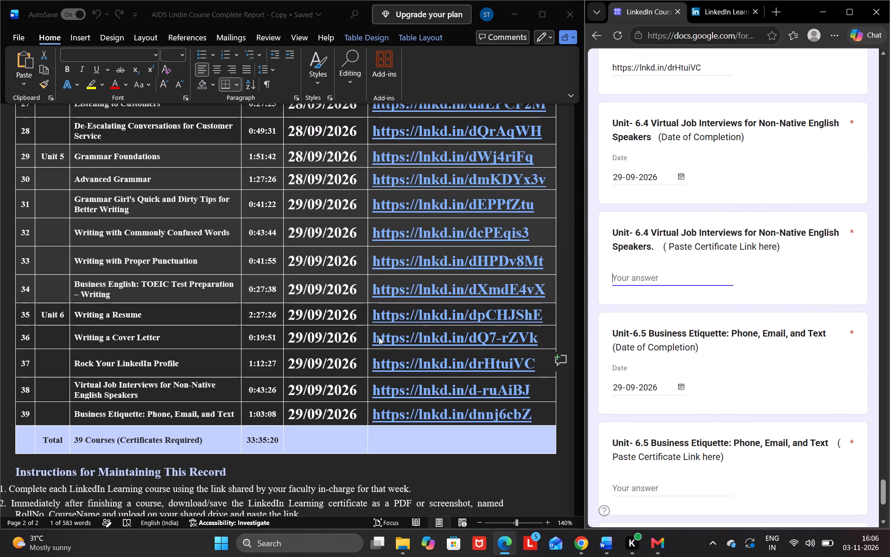
scroll(167, 390, right, 1)
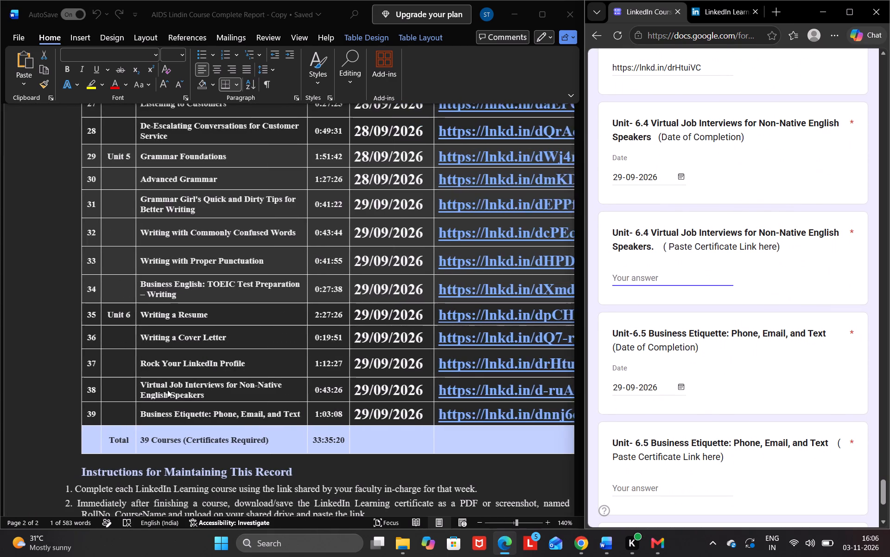
scroll(167, 390, left, 1)
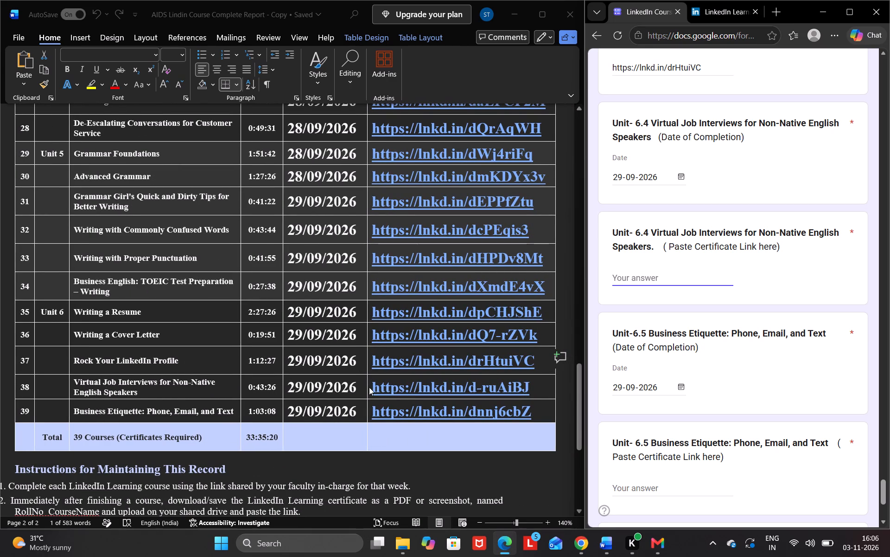
click(370, 386)
click(370, 386)
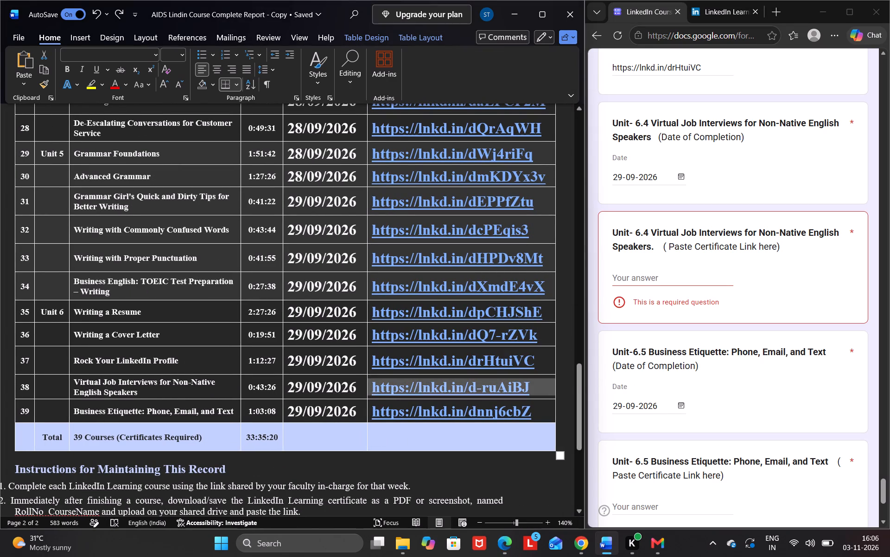
key(ctrl+c)
click(646, 280)
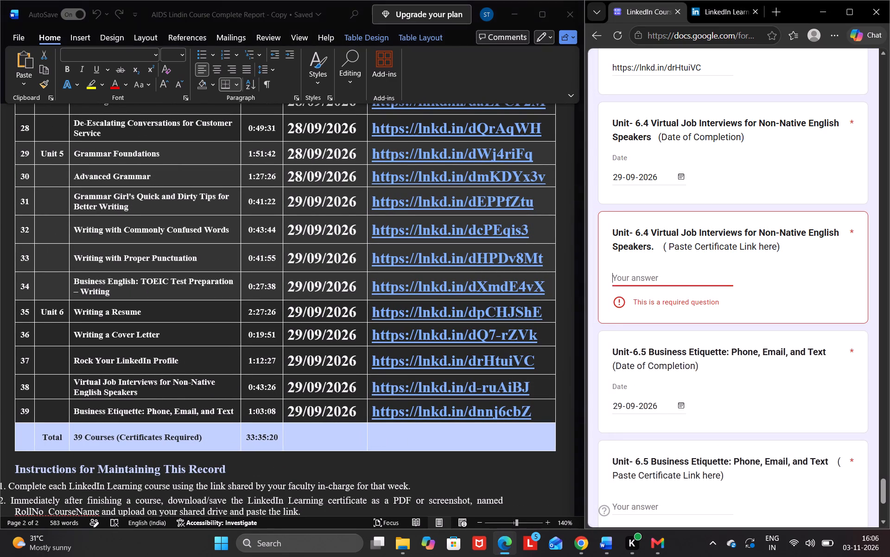
key(ctrl+v)
scroll(675, 381, down, 2)
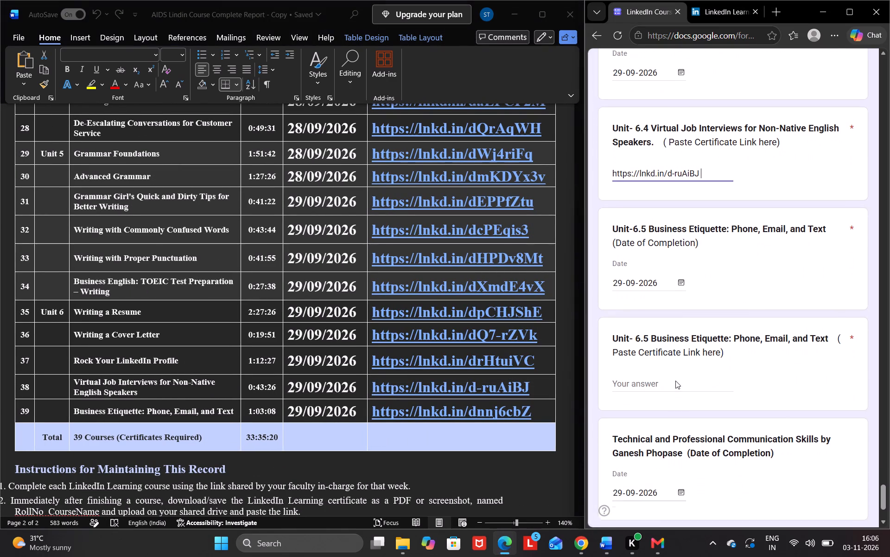
scroll(675, 381, down, 1)
click(670, 367)
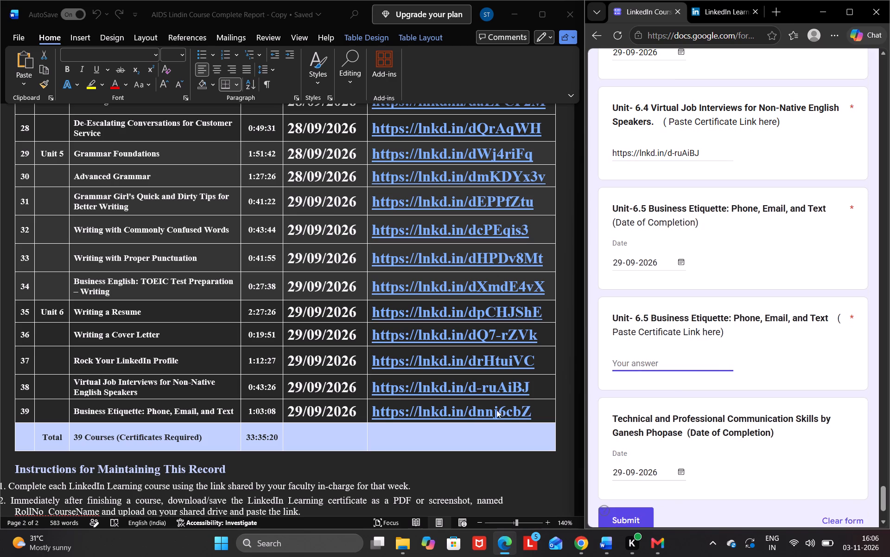
click(543, 413)
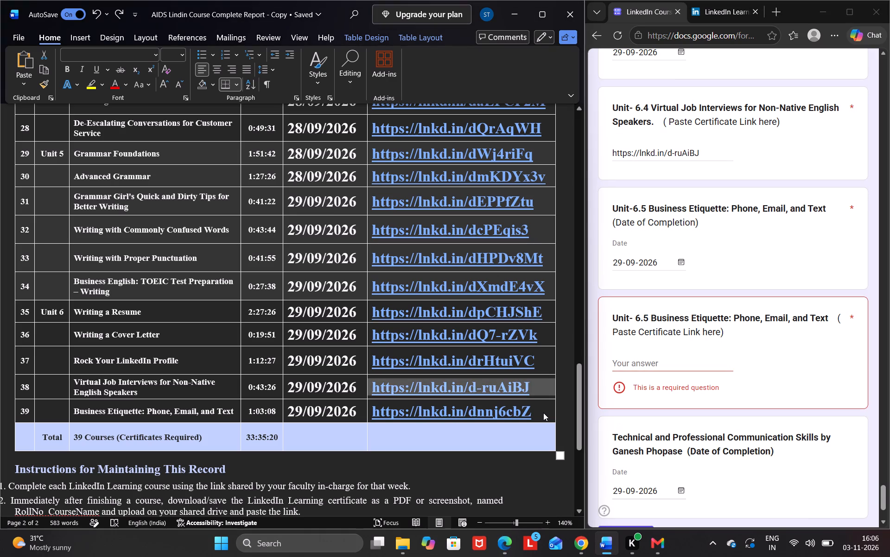
click(543, 410)
drag(543, 410, 412, 421)
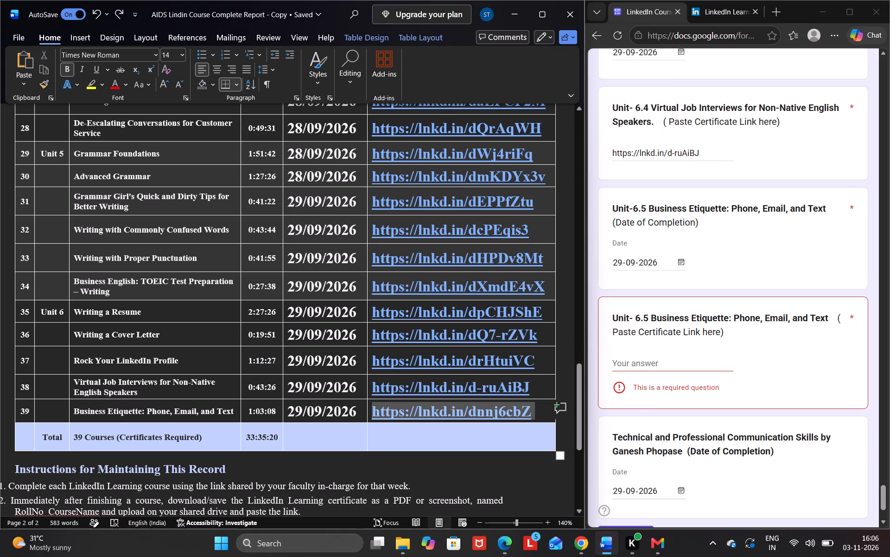
key(ctrl+c)
click(652, 359)
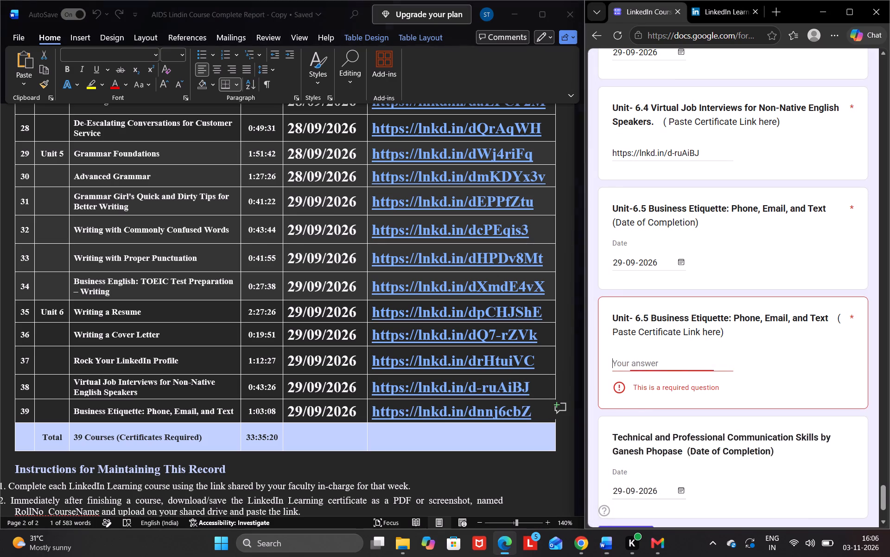
key(ctrl+v)
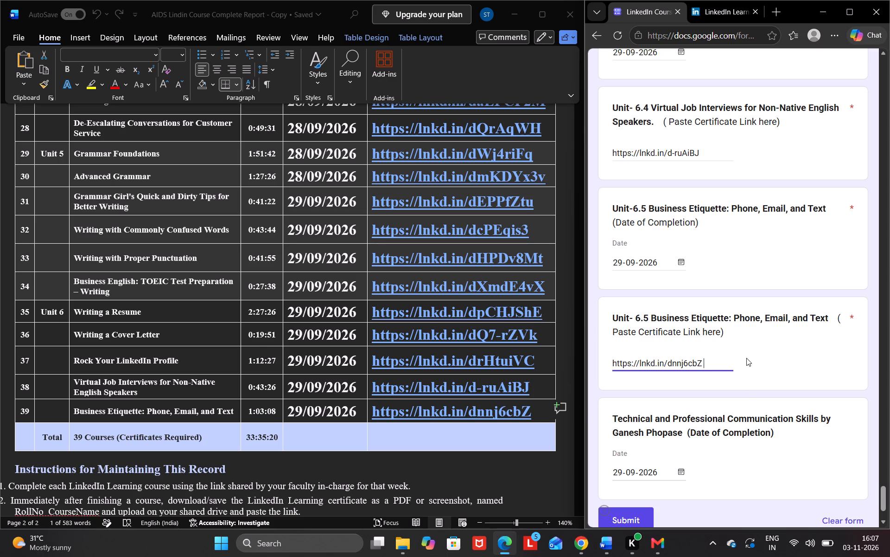
Review the form's Unit 6 and Unit 5 completion dates and certificate links against the Word record.
scroll(746, 358, up, 6)
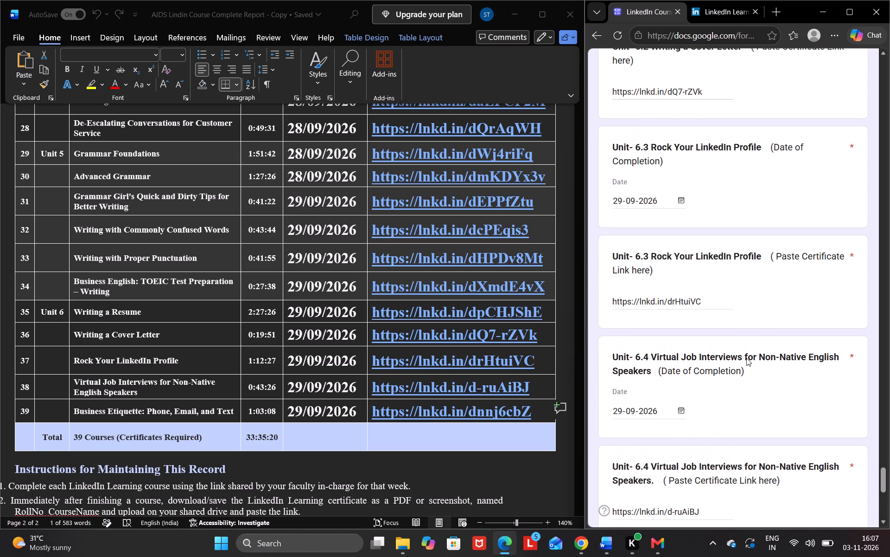
scroll(746, 358, up, 3)
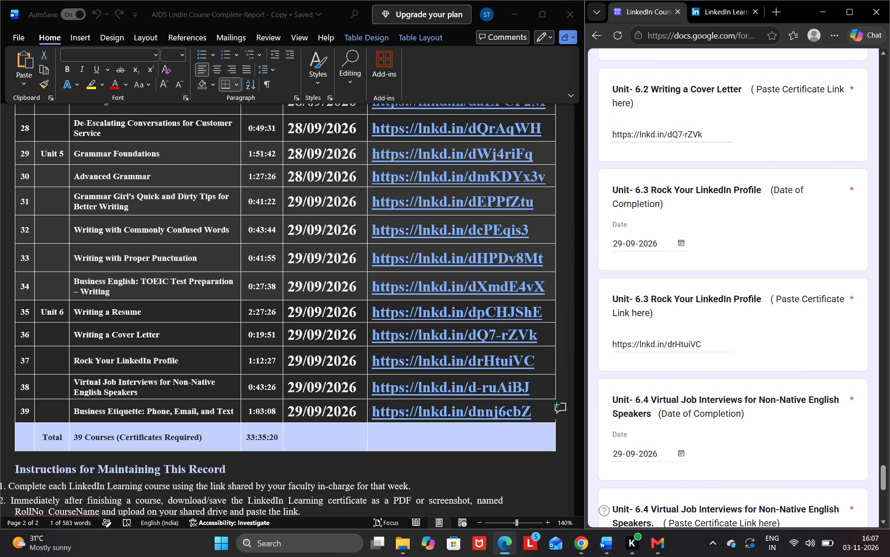
scroll(746, 358, up, 6)
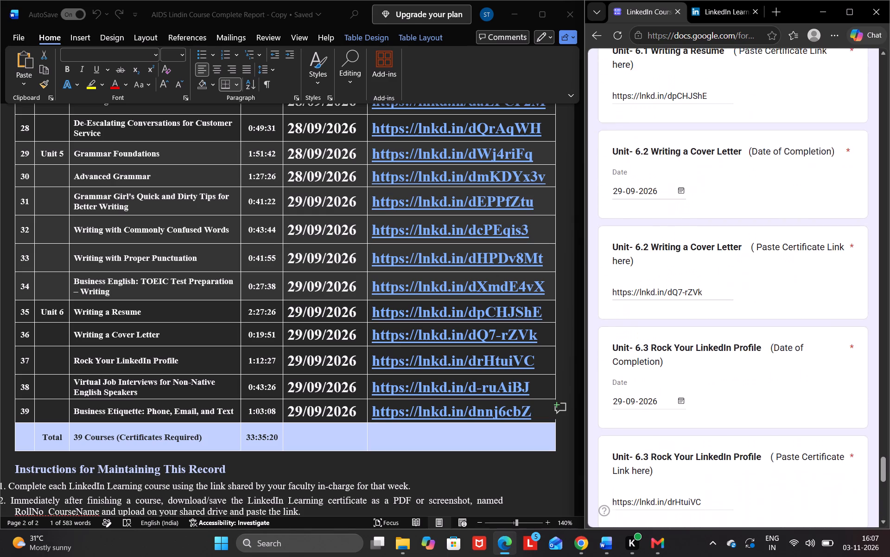
scroll(746, 358, up, 6)
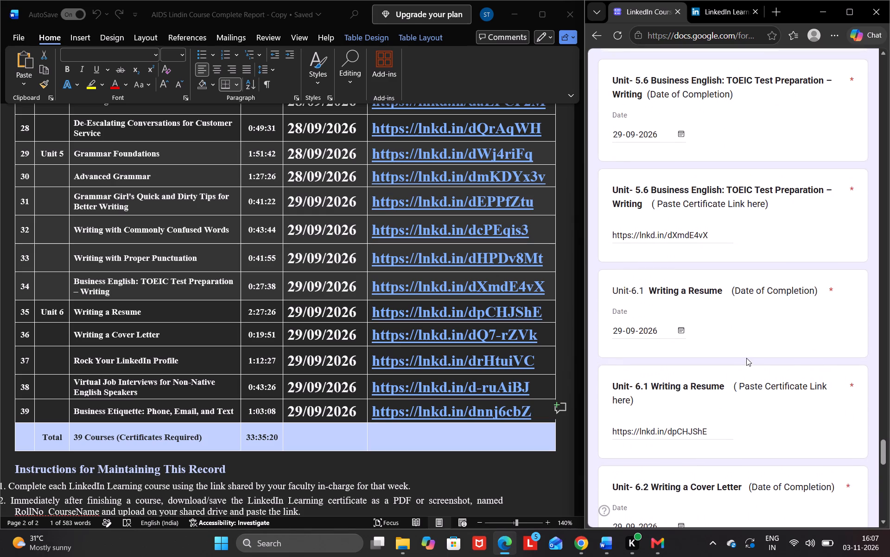
scroll(746, 358, up, 6)
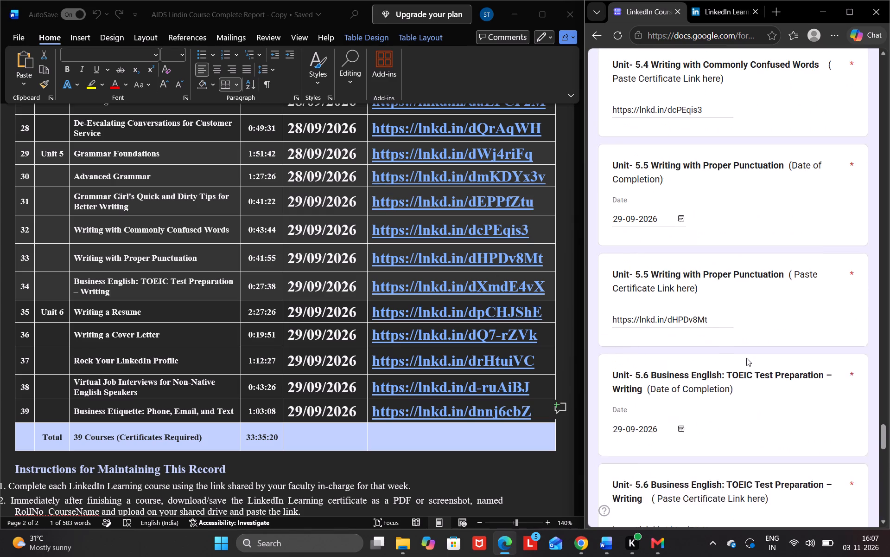
scroll(746, 358, up, 6)
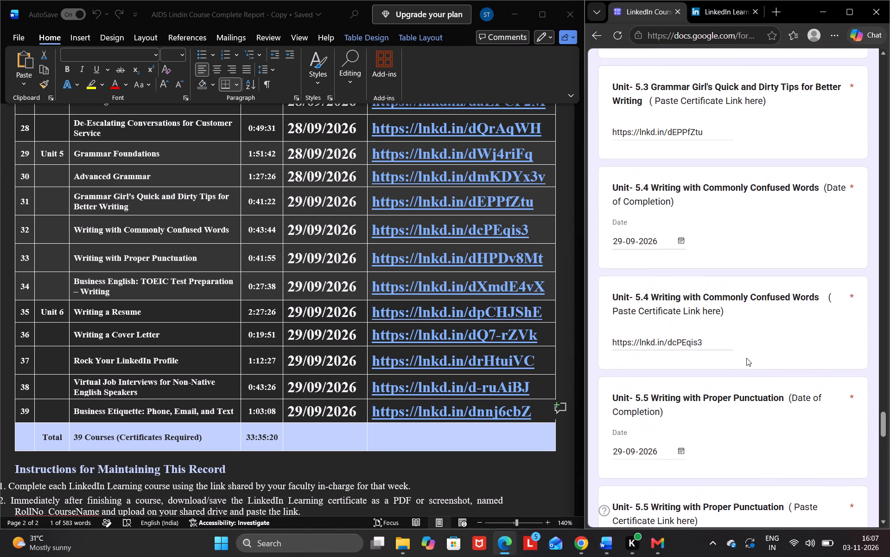
scroll(746, 358, up, 2)
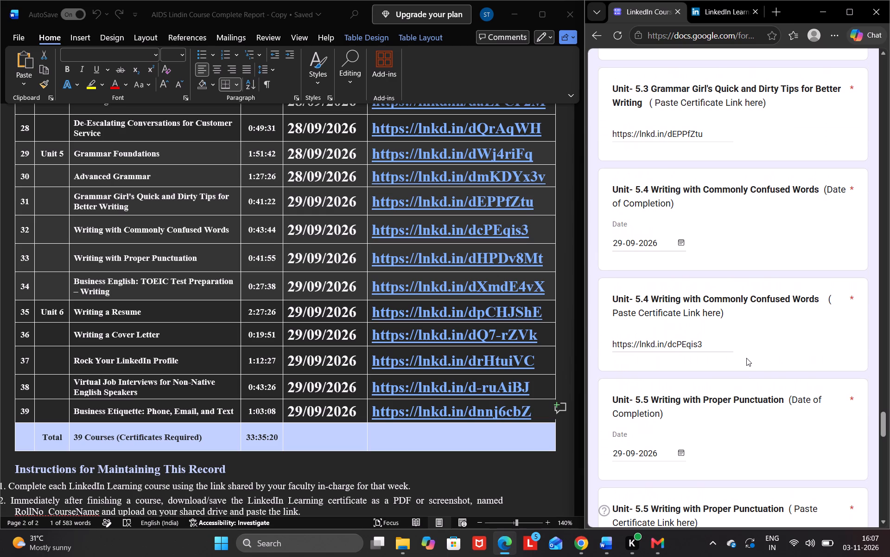
scroll(746, 358, up, 4)
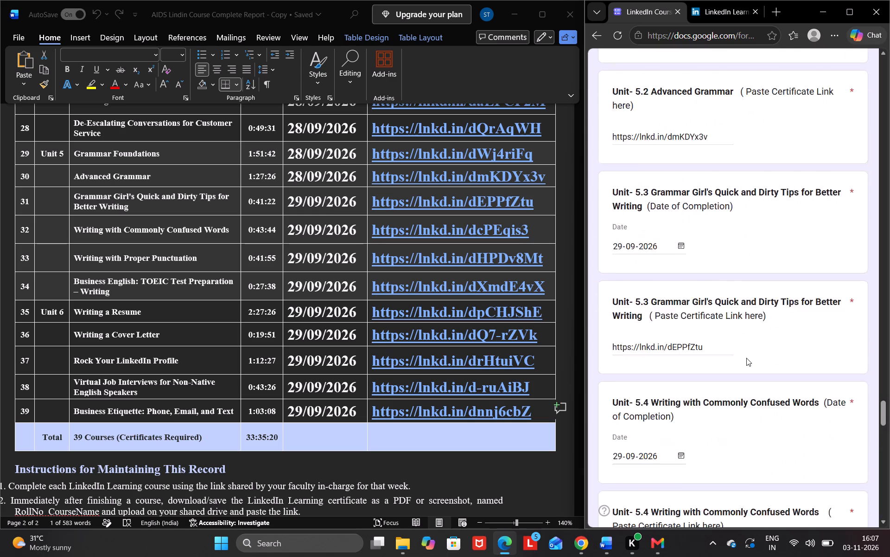
scroll(746, 358, up, 6)
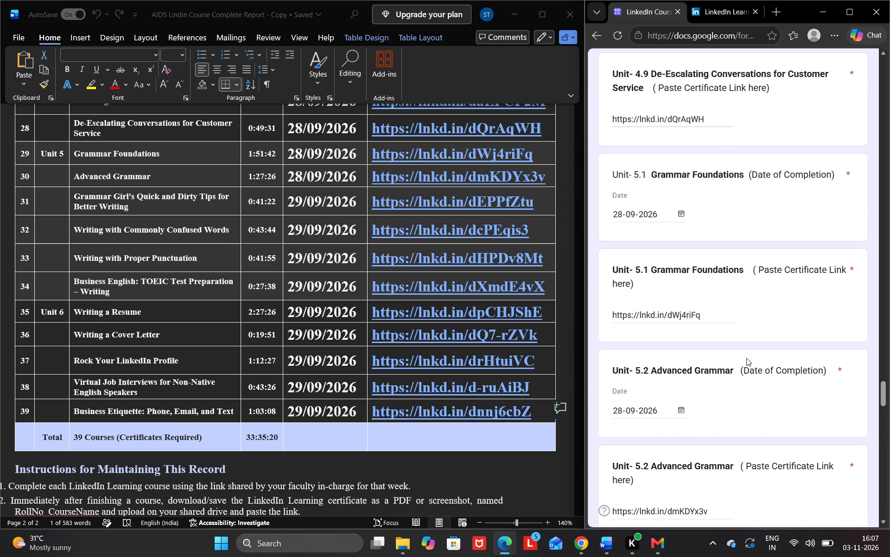
Review the form's Unit 4 completion dates and certificate links against the Unit 4 rows of the Word record.
scroll(746, 358, up, 7)
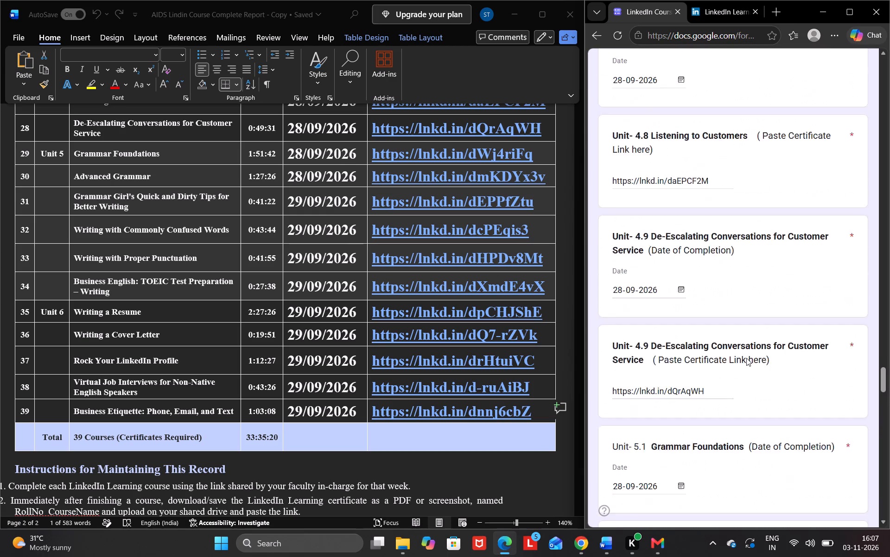
scroll(746, 358, up, 6)
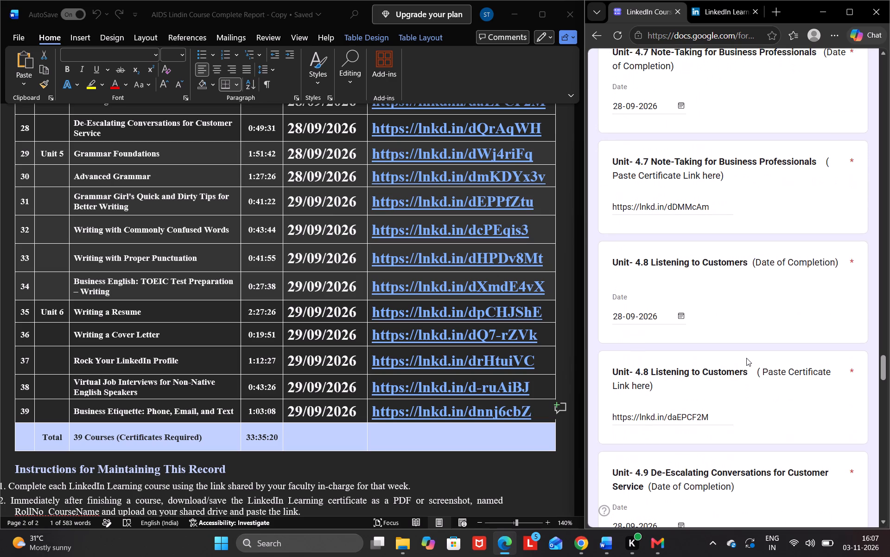
scroll(746, 358, up, 2)
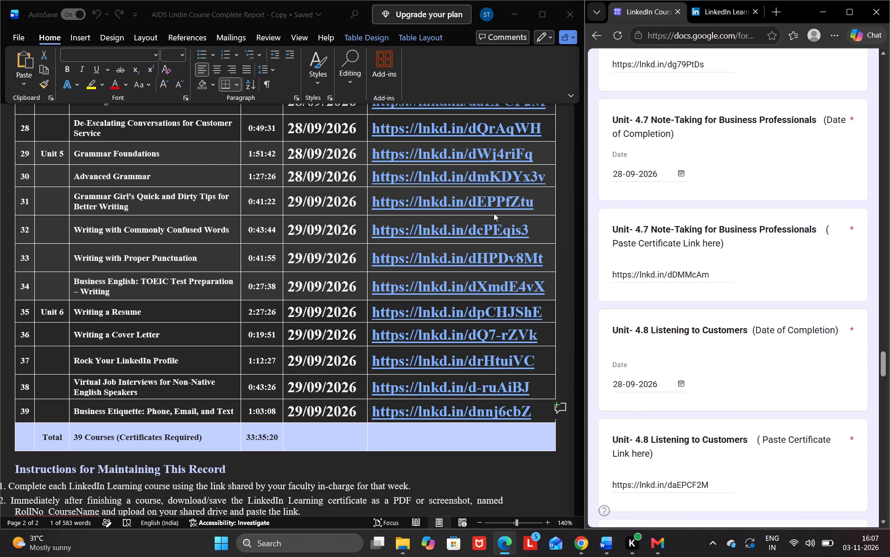
scroll(494, 213, up, 6)
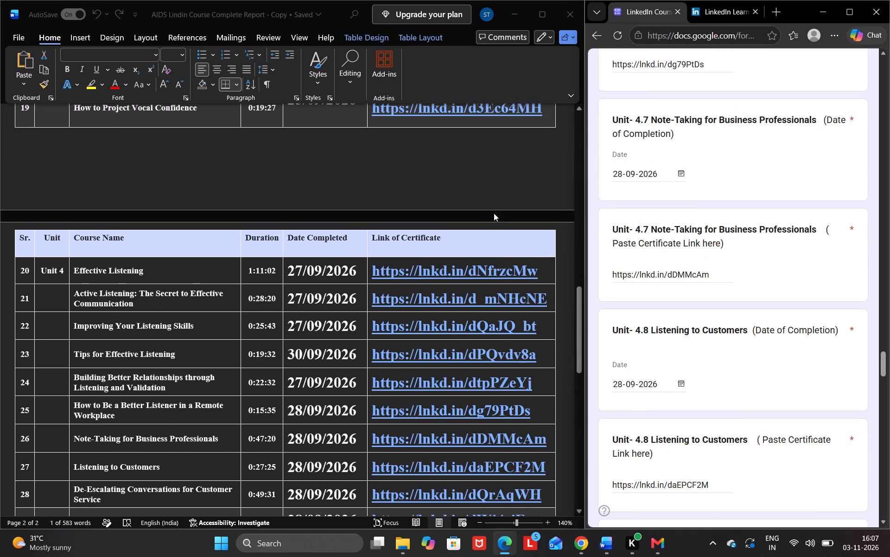
scroll(494, 213, up, 1)
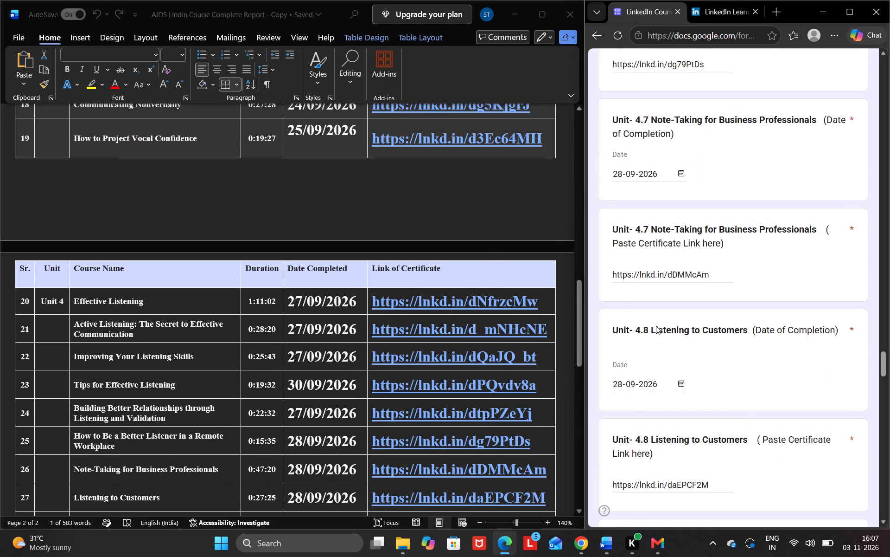
scroll(728, 165, up, 6)
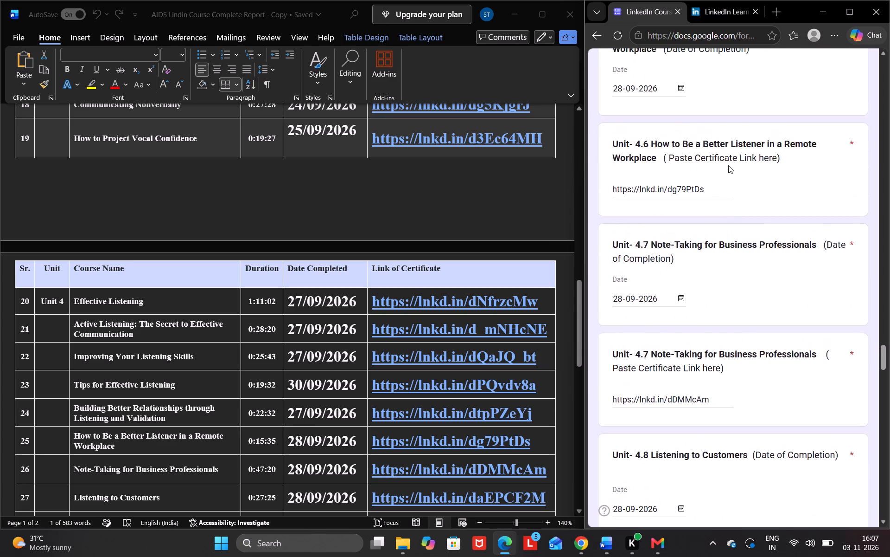
scroll(728, 165, up, 5)
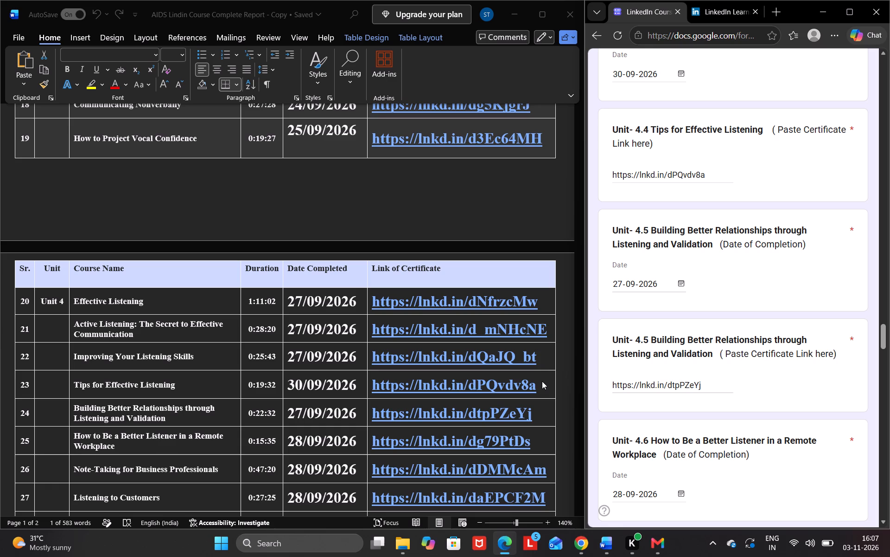
scroll(710, 265, up, 3)
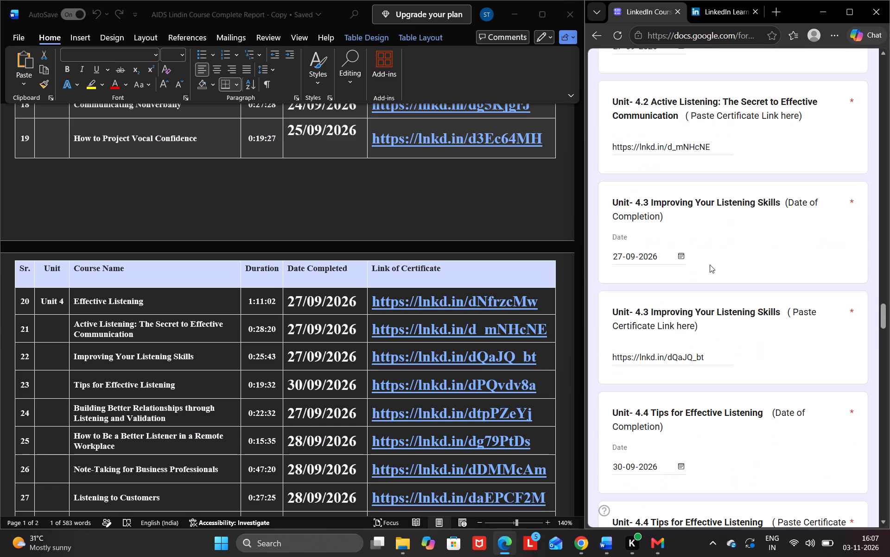
scroll(710, 265, up, 3)
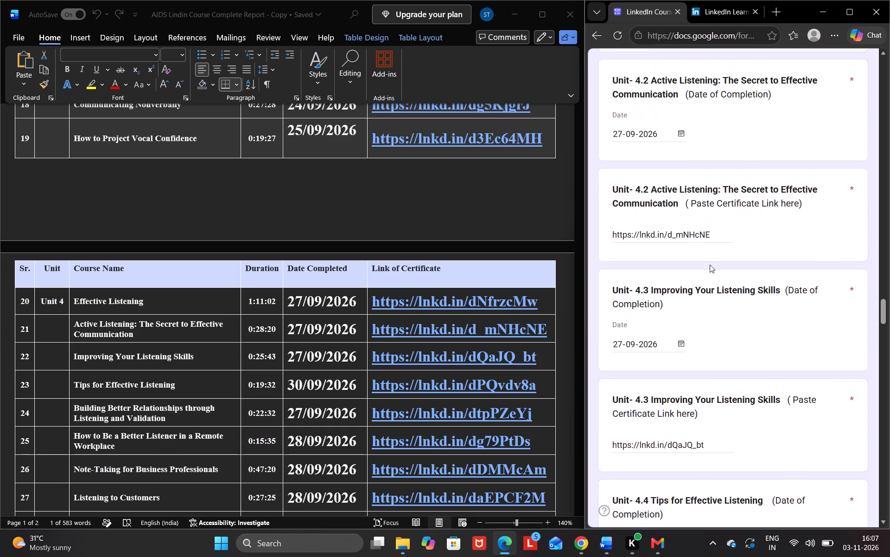
scroll(710, 265, up, 3)
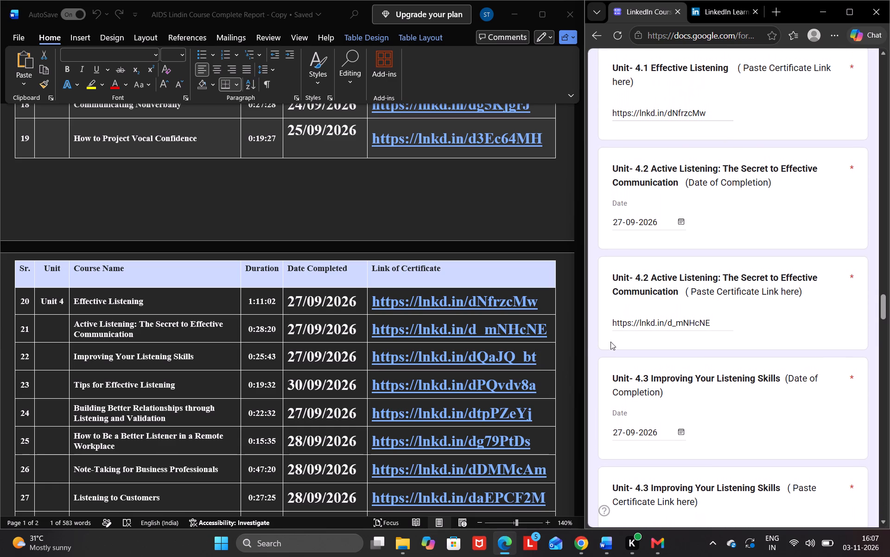
Review the form's Unit 3 completion dates and certificate links against the Unit 3 rows of the Word record.
scroll(540, 316, up, 3)
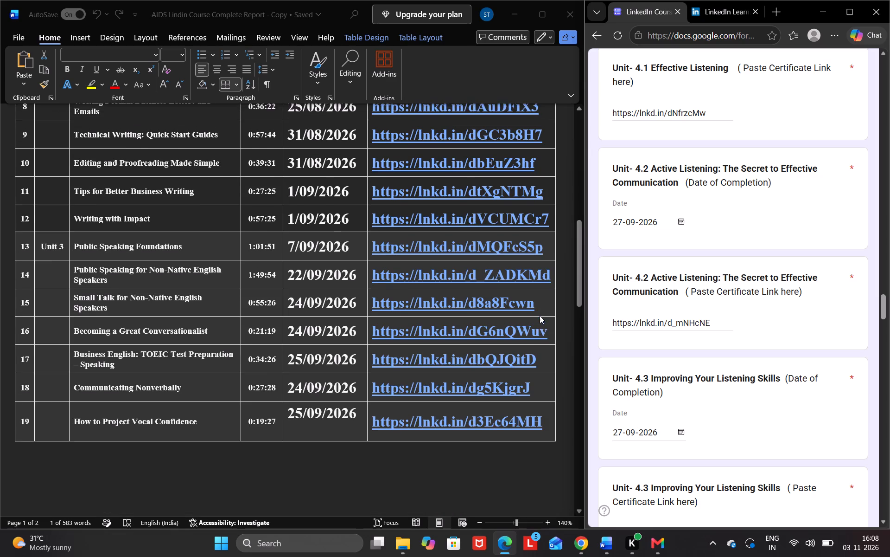
scroll(540, 316, up, 1)
scroll(674, 268, up, 2)
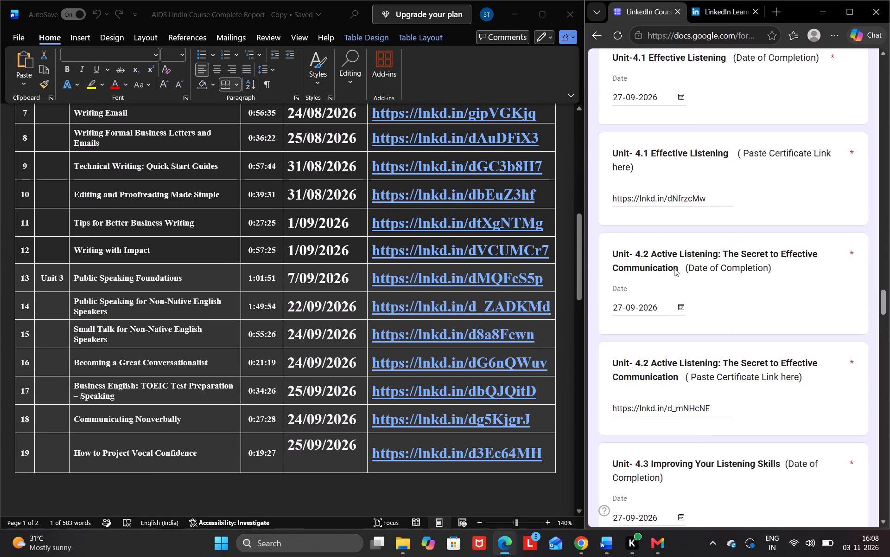
scroll(674, 268, up, 12)
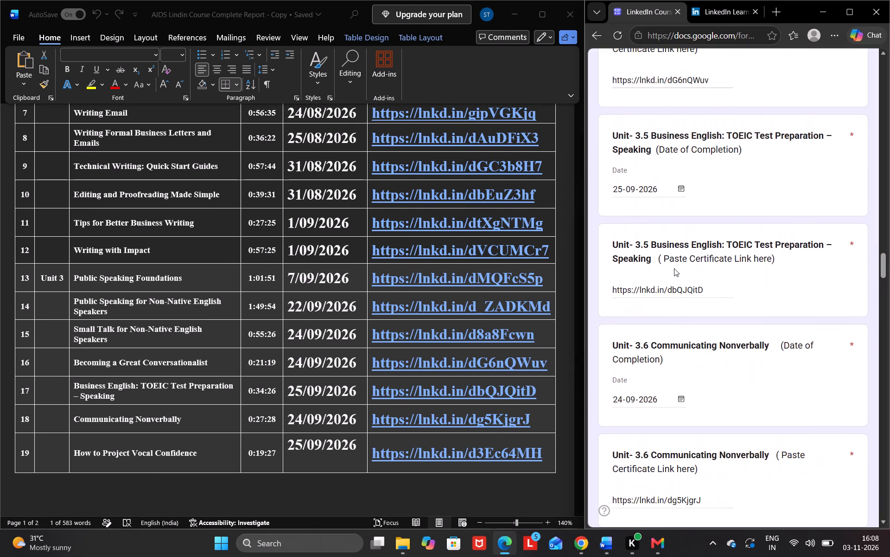
scroll(674, 268, up, 7)
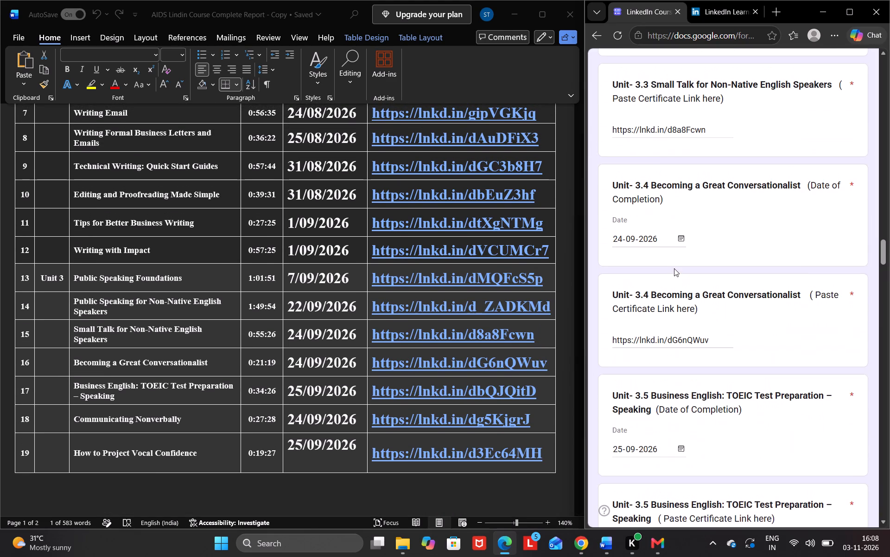
scroll(674, 268, up, 7)
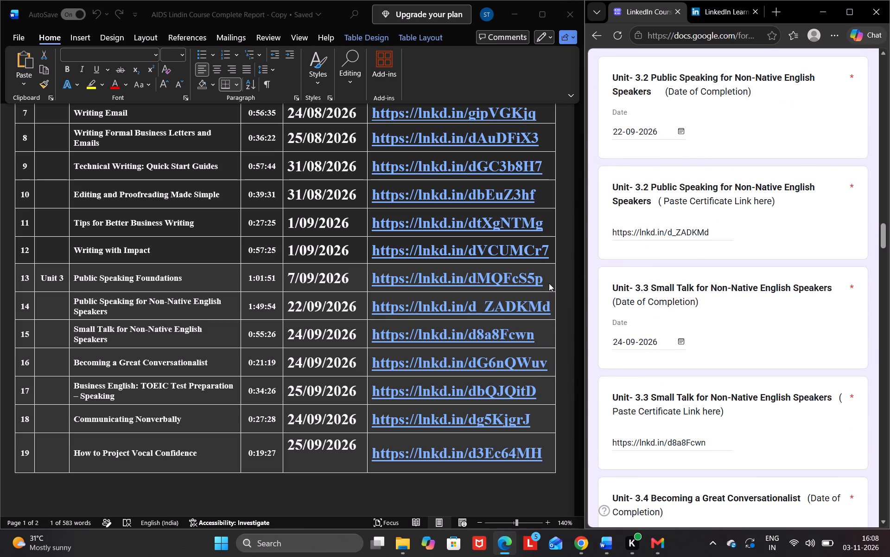
scroll(658, 201, up, 2)
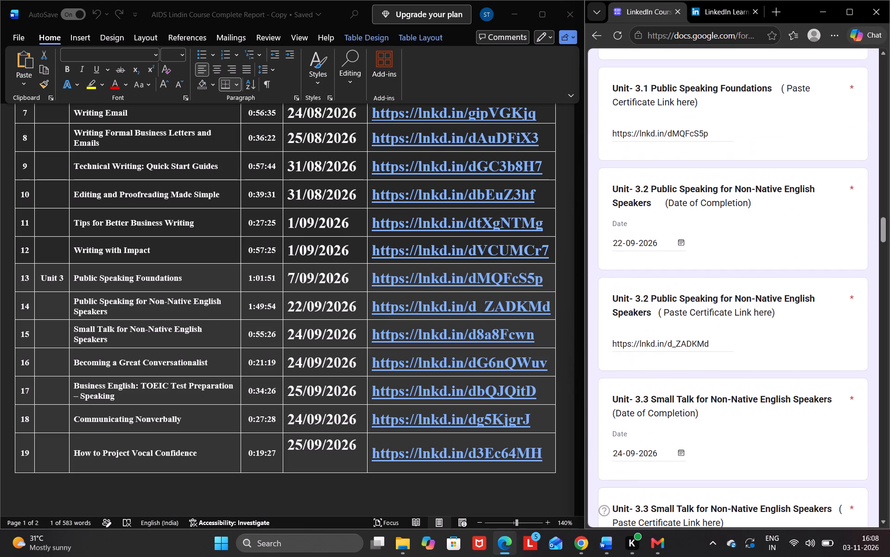
scroll(658, 201, up, 3)
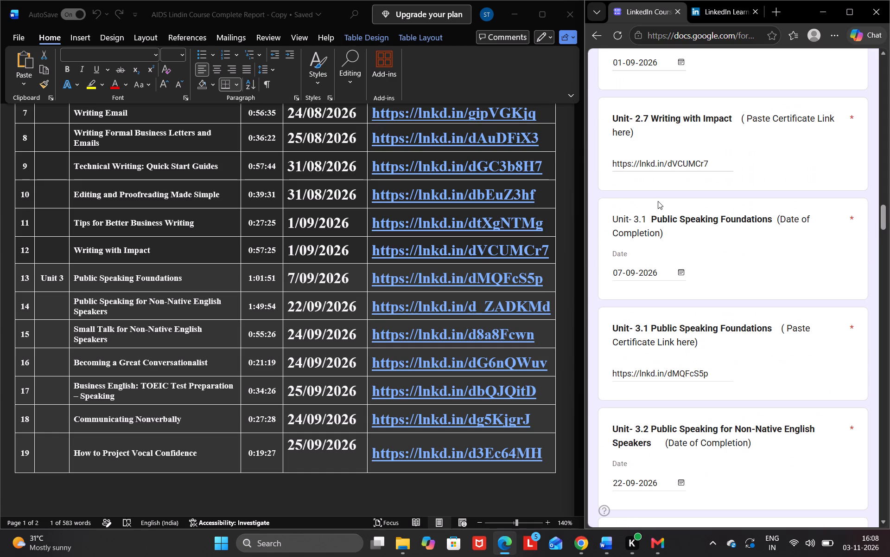
Review the form's Unit 2 completion dates and certificate links against the Unit 2 rows of the Word record.
scroll(658, 201, up, 3)
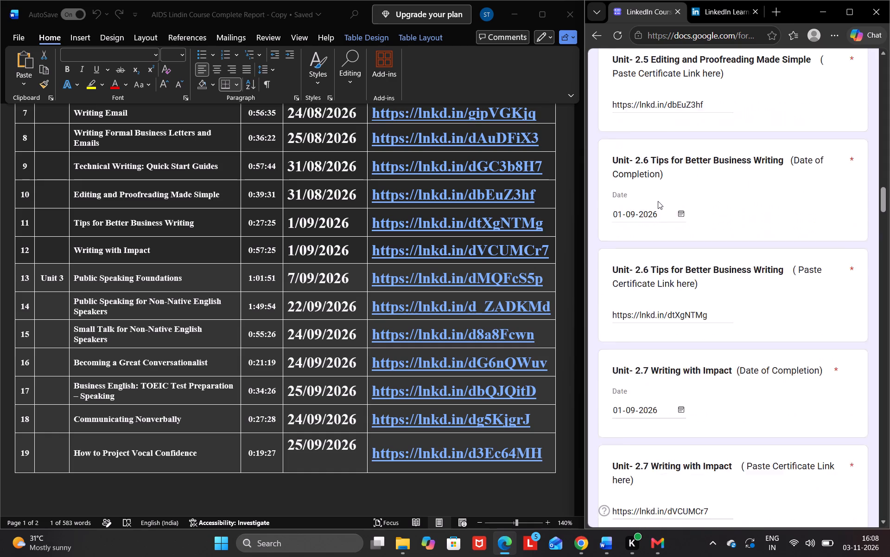
scroll(658, 201, up, 6)
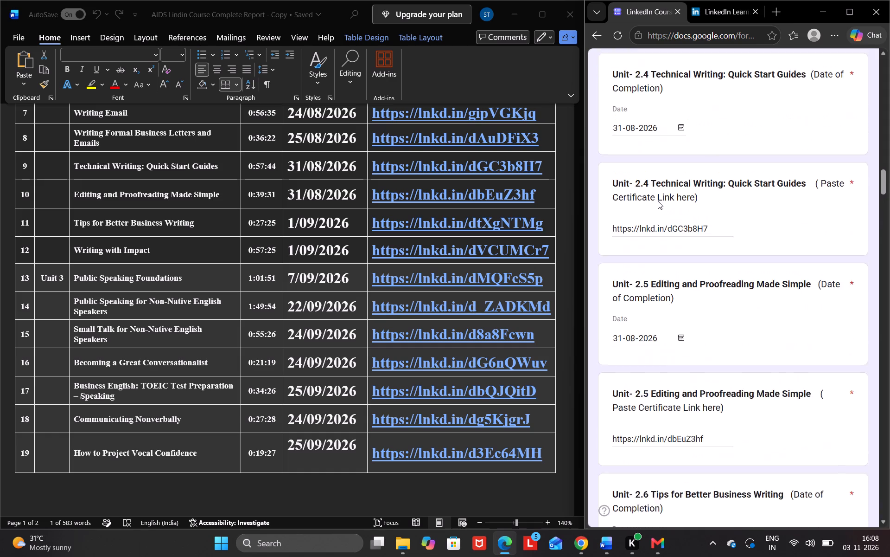
scroll(658, 201, up, 5)
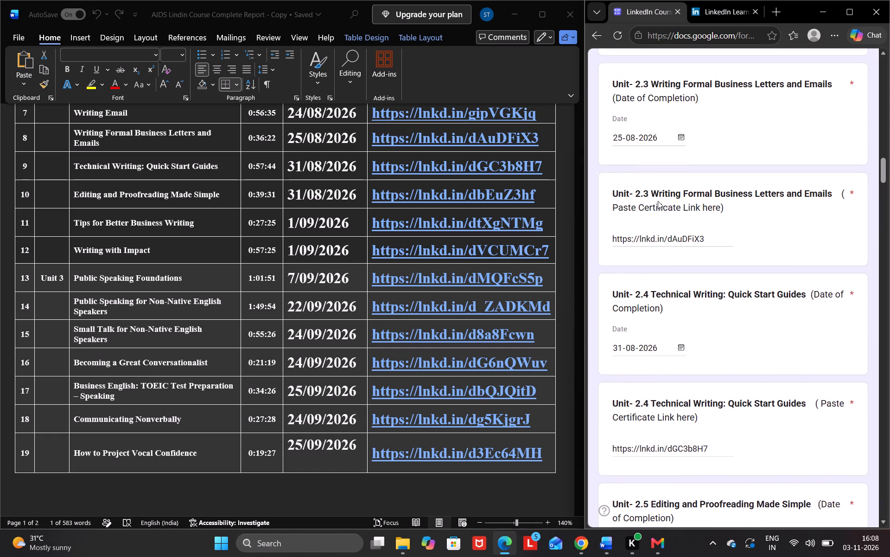
scroll(658, 201, up, 3)
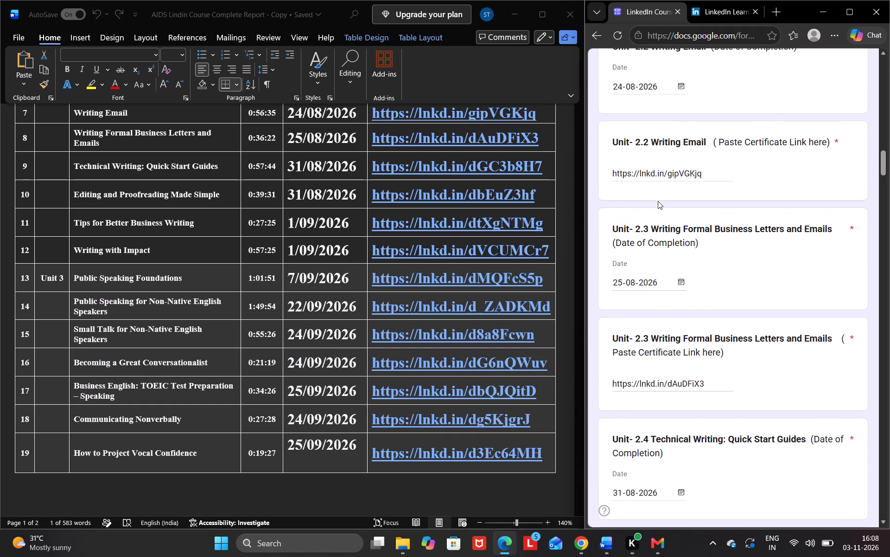
scroll(658, 201, up, 1)
scroll(523, 158, up, 1)
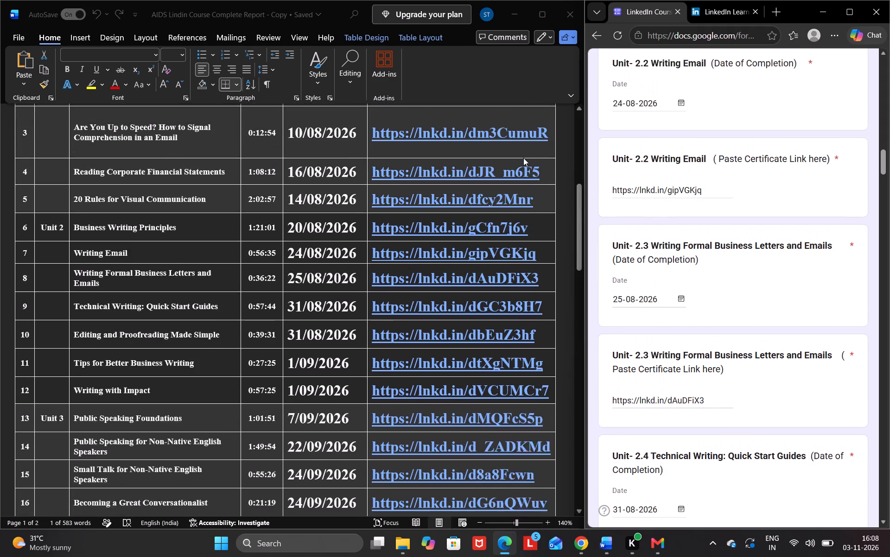
scroll(523, 158, up, 3)
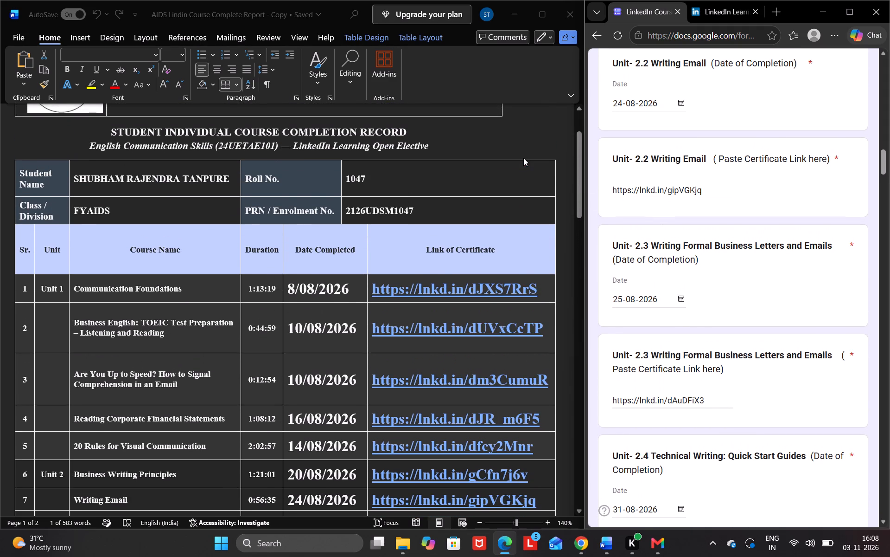
scroll(523, 158, up, 1)
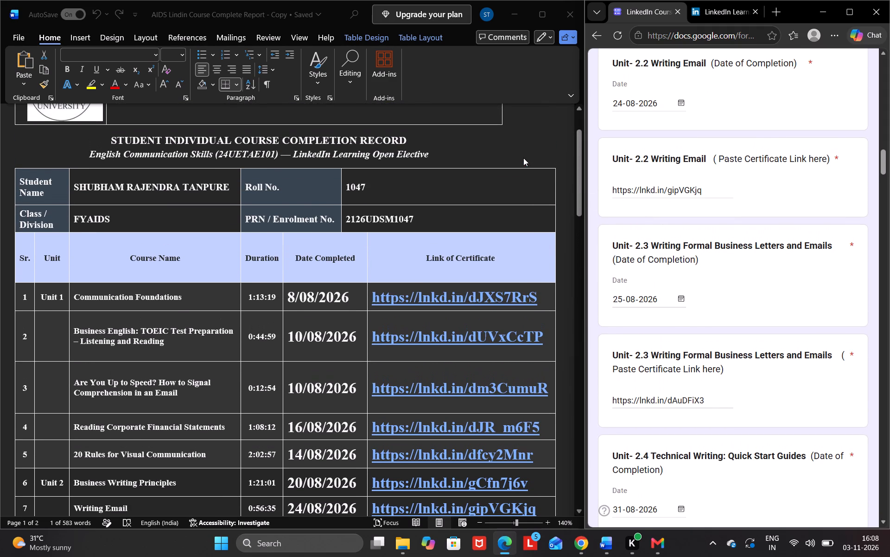
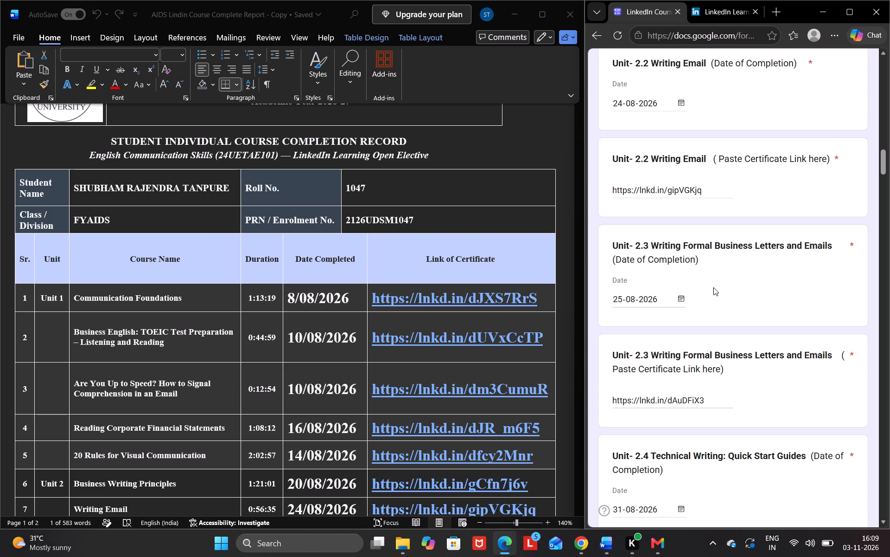
Review the form's Unit 1 completion dates and certificate links against the Unit 1 rows of the Word record.
scroll(704, 196, up, 6)
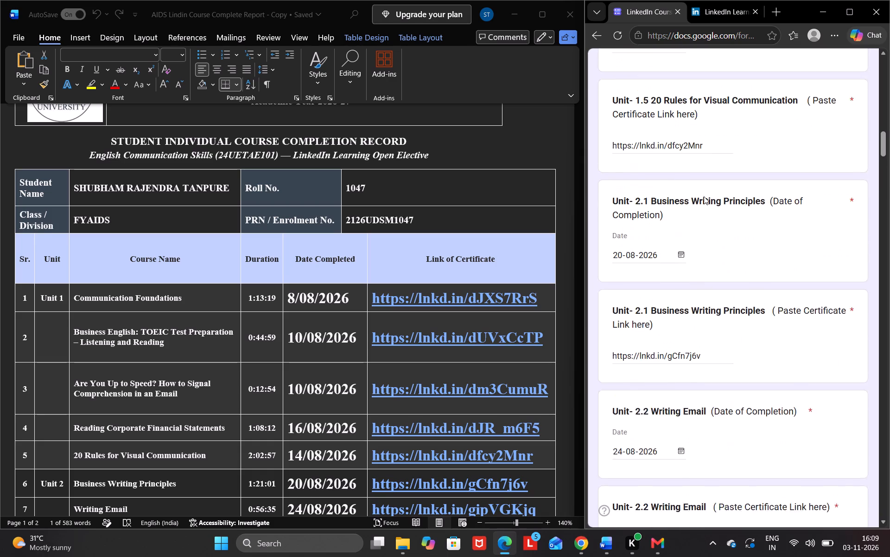
scroll(704, 196, up, 4)
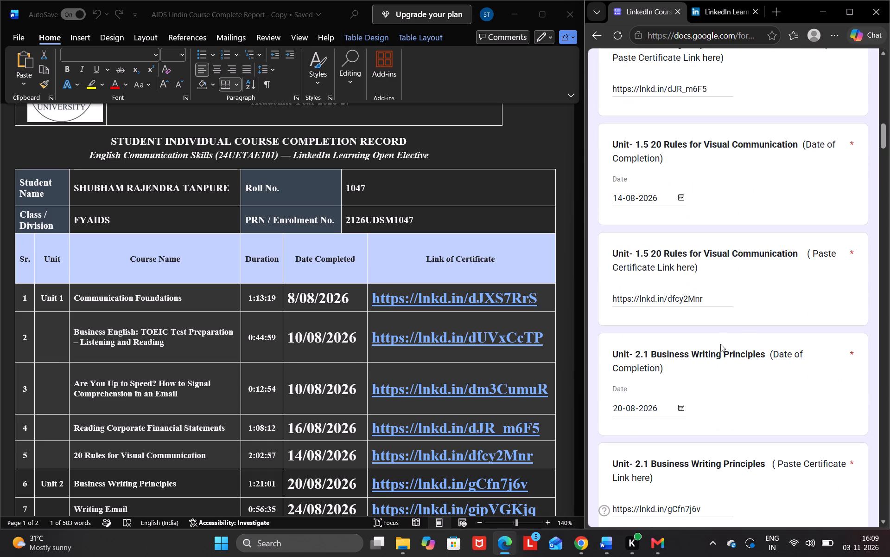
scroll(713, 321, up, 1)
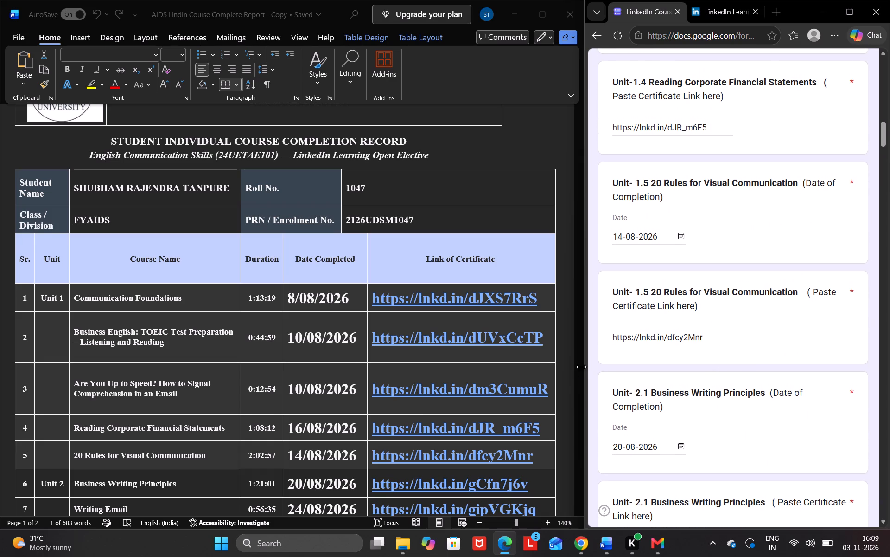
scroll(536, 377, up, 1)
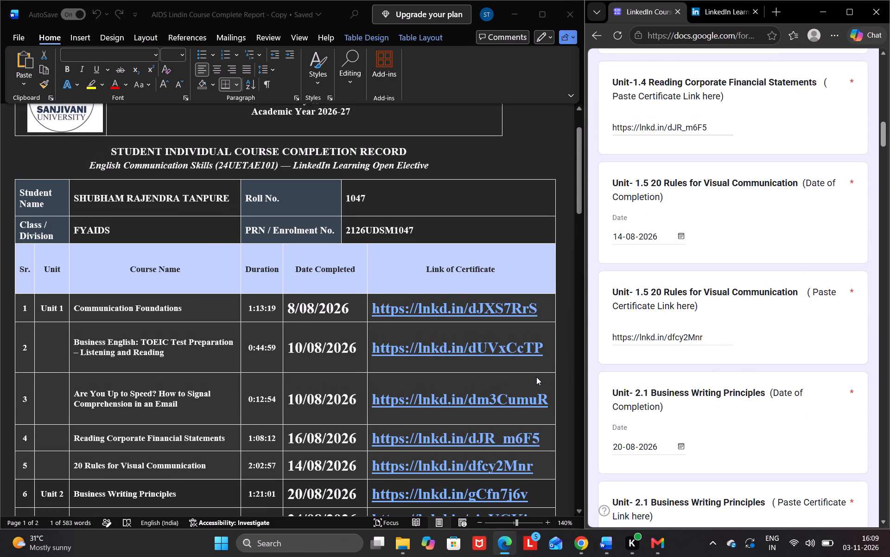
scroll(536, 377, up, 1)
scroll(659, 274, up, 2)
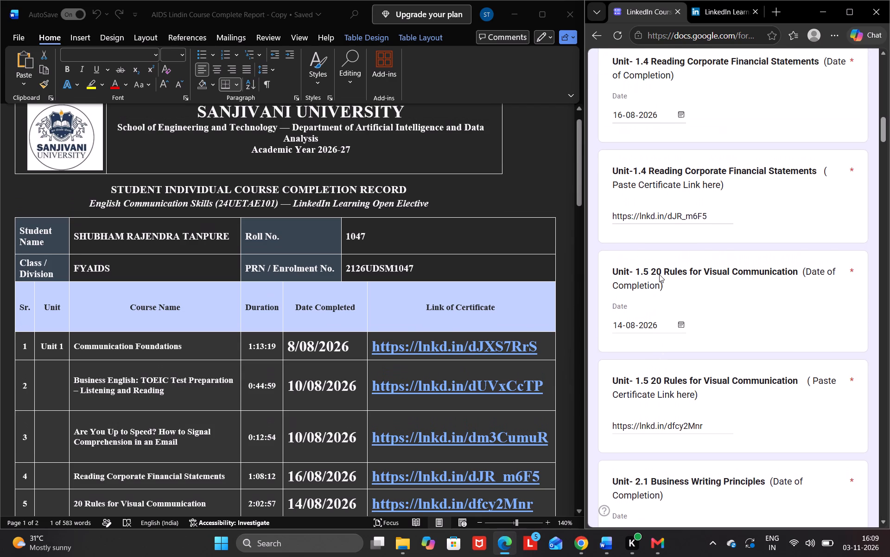
scroll(659, 274, up, 3)
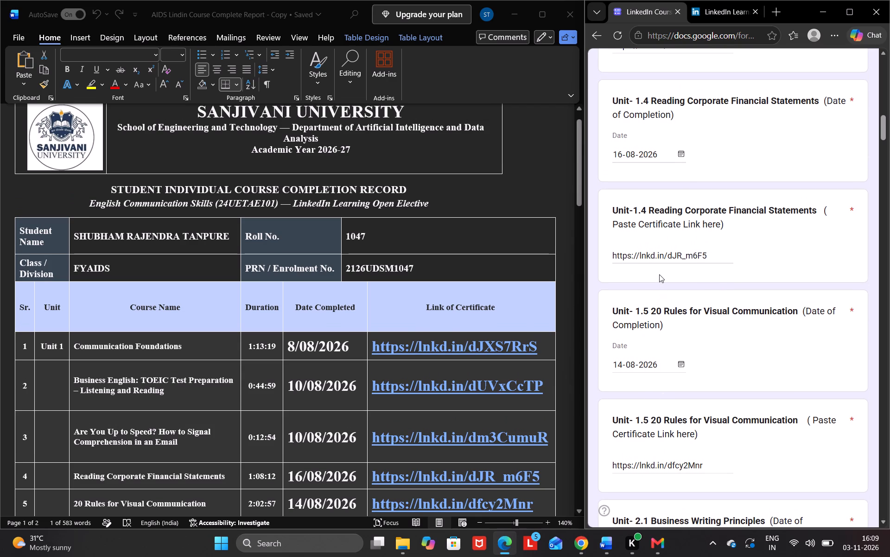
scroll(659, 274, up, 1)
scroll(525, 394, down, 1)
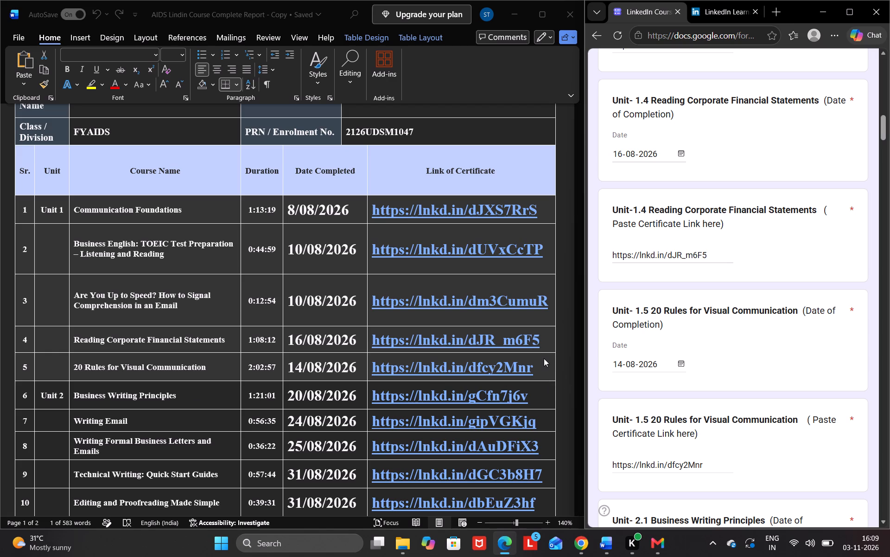
Review the form's remaining Unit 1 entries, from 1.4 back to 1.1, and the profile link against the Word record.
scroll(668, 290, up, 5)
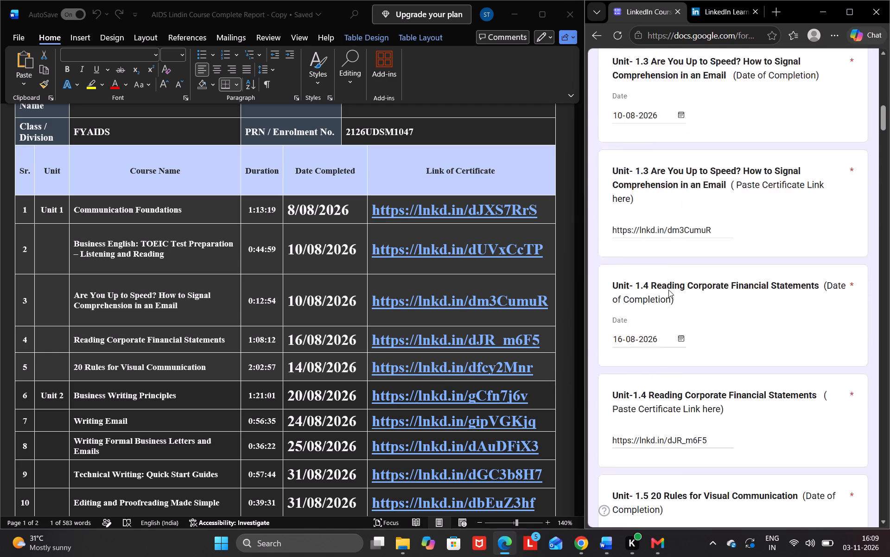
scroll(668, 290, up, 7)
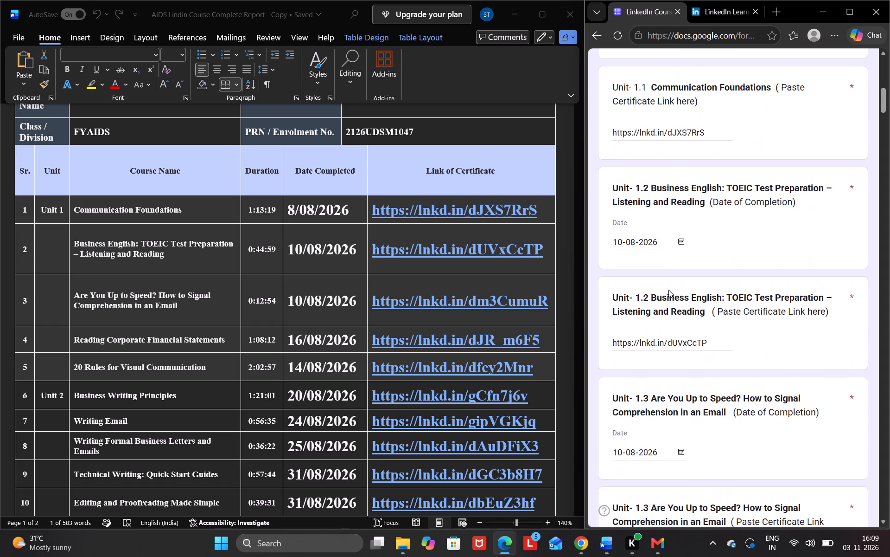
scroll(668, 290, up, 3)
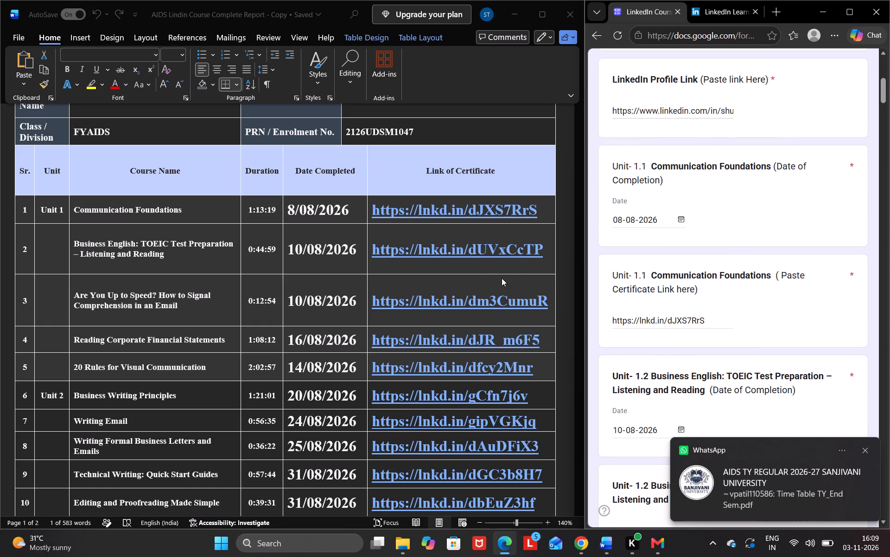
scroll(501, 278, up, 1)
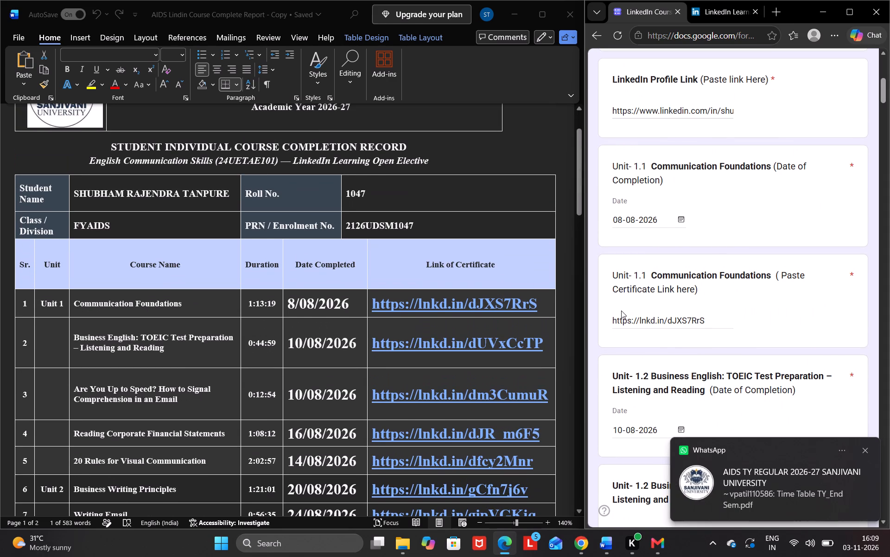
Submit the completed LinkedIn Course Completion Report-FY AIDS form.
scroll(632, 303, down, 19)
scroll(632, 303, down, 20)
scroll(632, 303, down, 5)
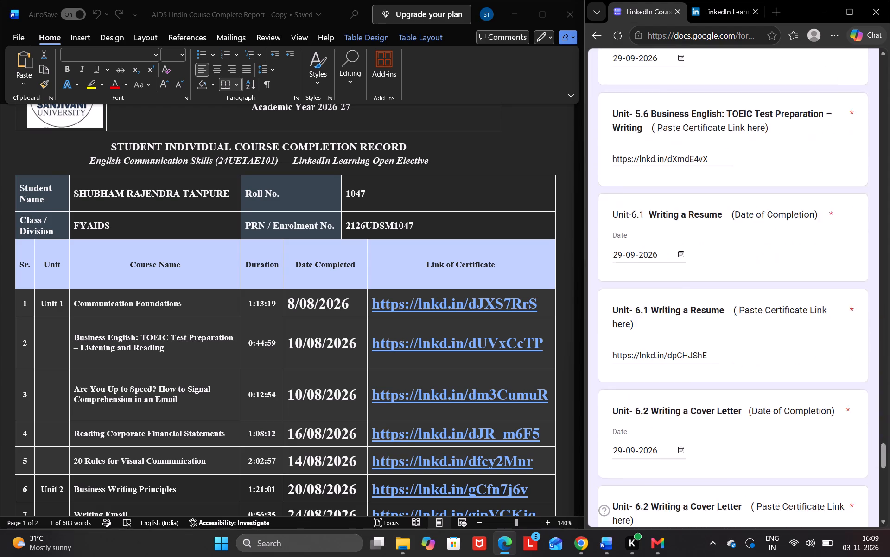
scroll(632, 303, down, 8)
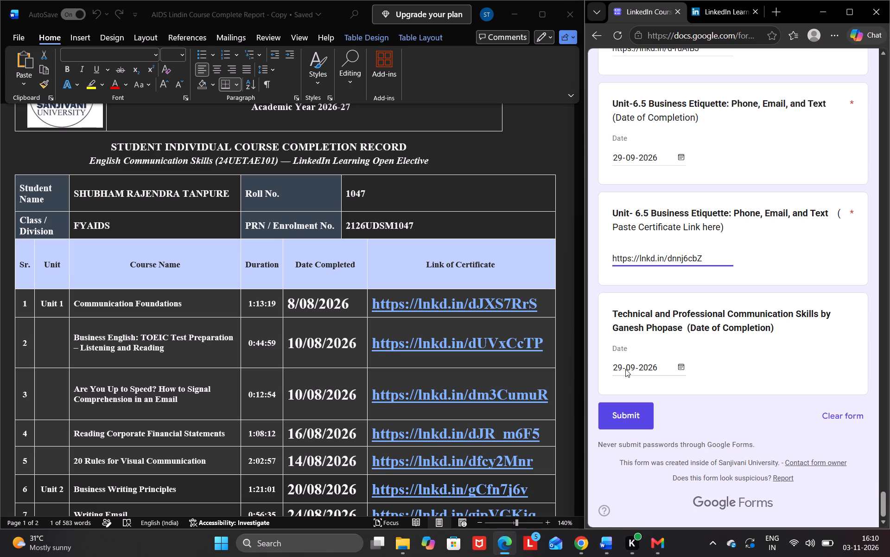
click(634, 416)
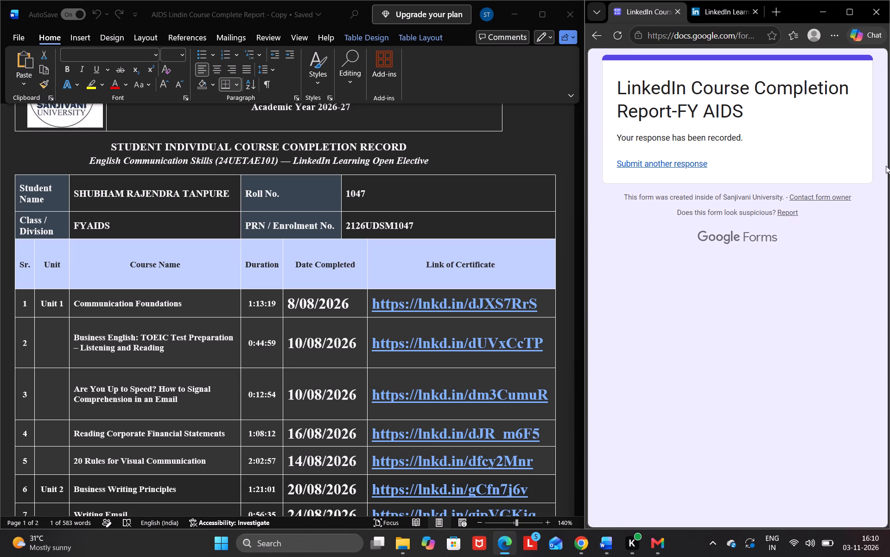
Maximize the browser window and capture a rectangular screenshot of the form's response confirmation page.
click(847, 12)
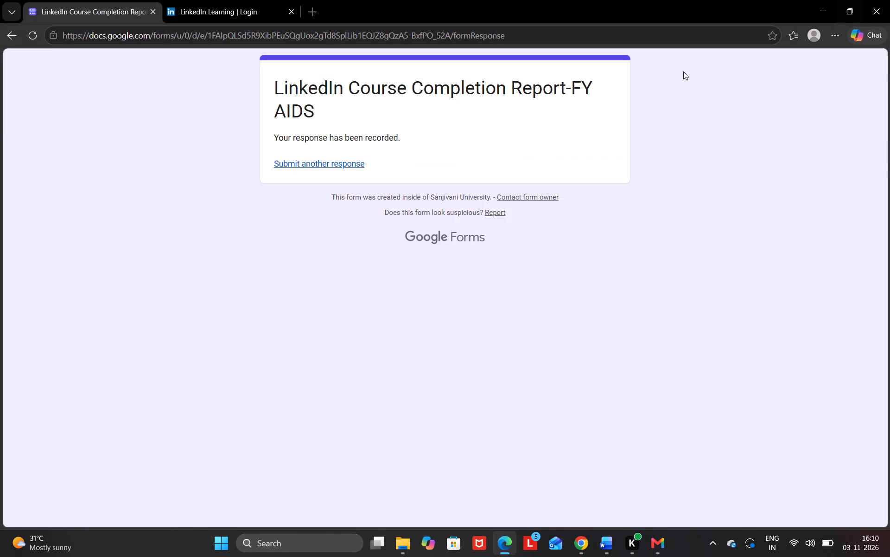
key(shift+super+s)
key(shift+super+s)
key(shift+super+s)
click(421, 22)
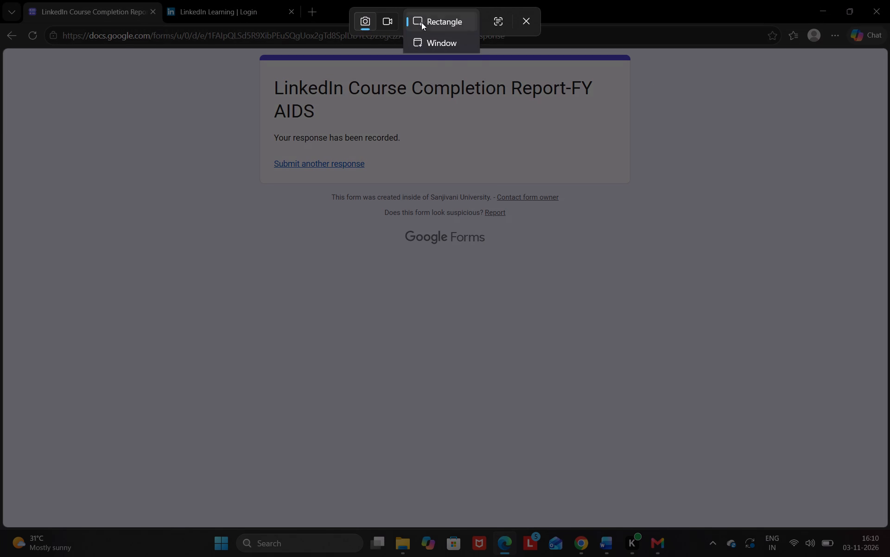
click(417, 64)
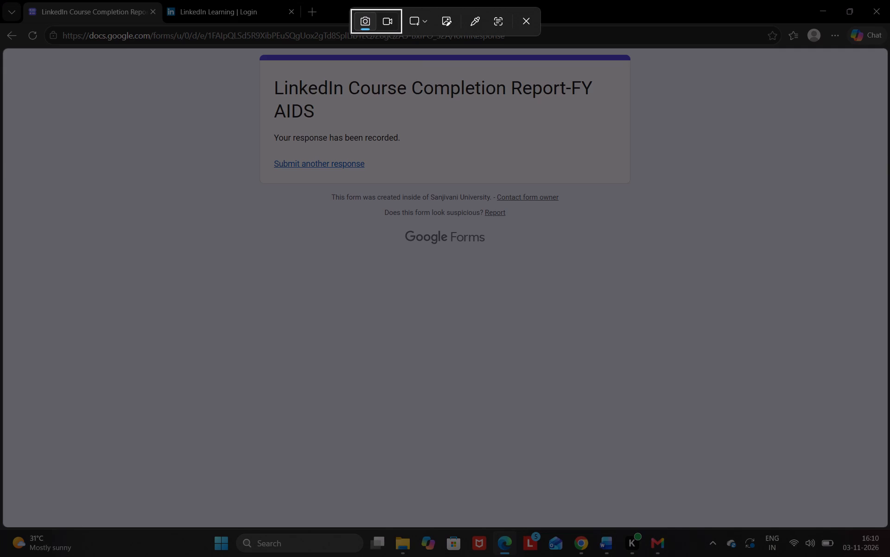
drag(28, 53, 873, 255)
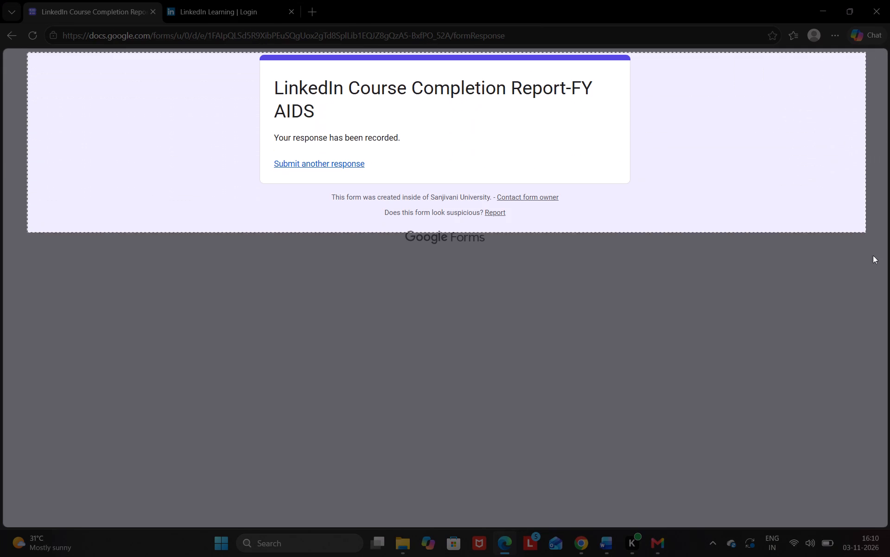
drag(873, 255, 887, 492)
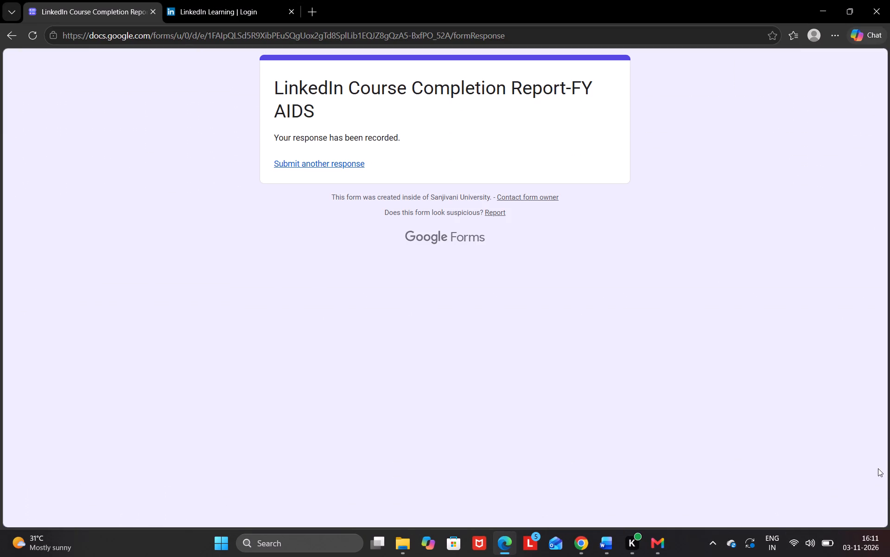
Minimize the form's browser window, the Word record and the remaining open windows to clear the desktop.
click(817, 10)
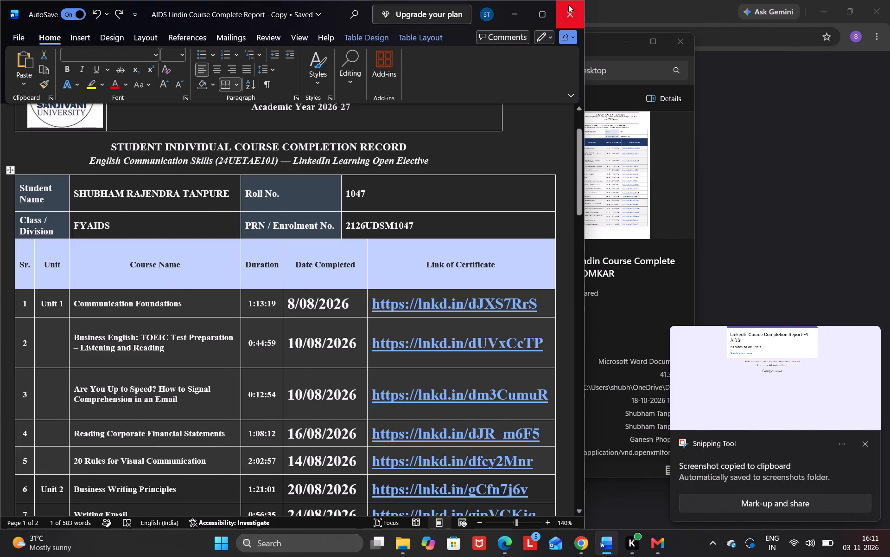
click(515, 14)
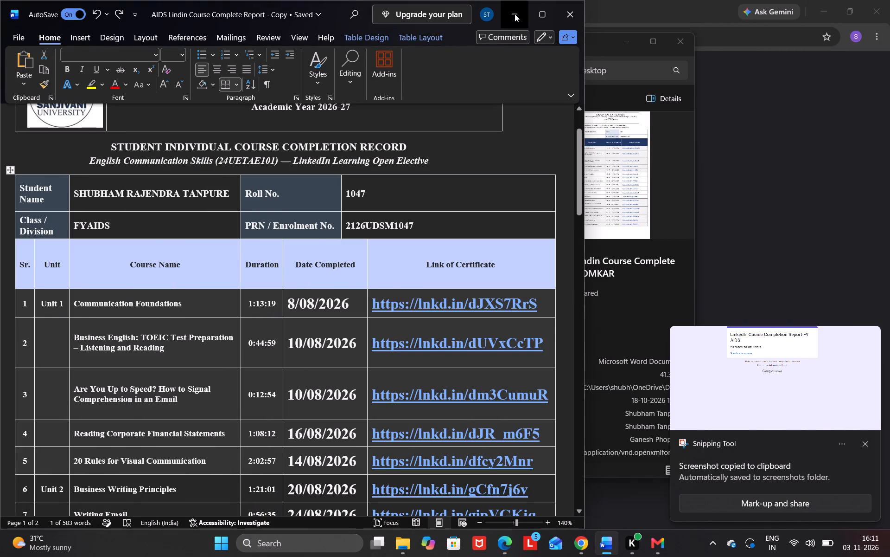
double_click(831, 6)
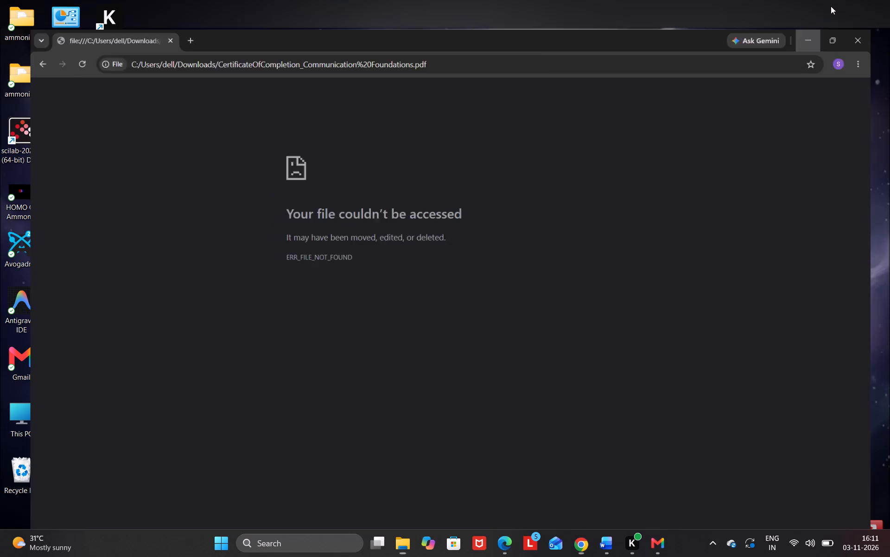
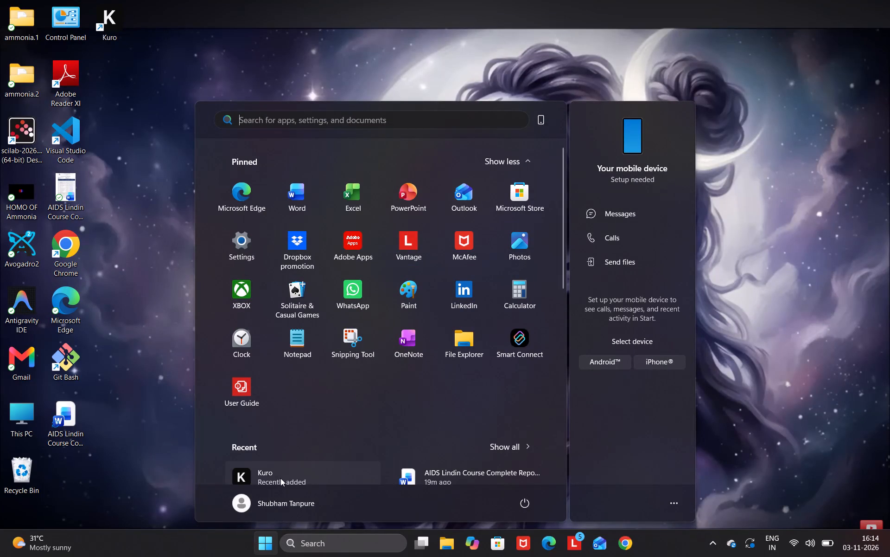
Launch the recently added Kuro app.
click(280, 478)
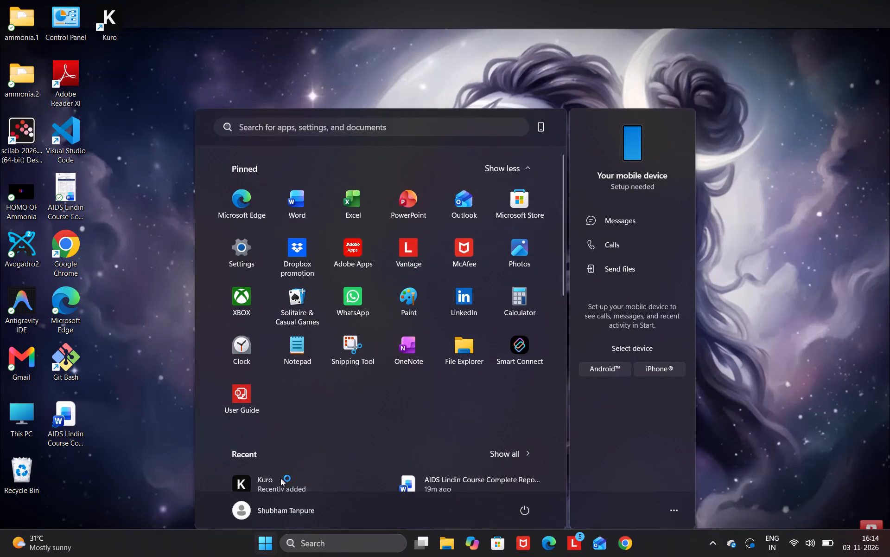
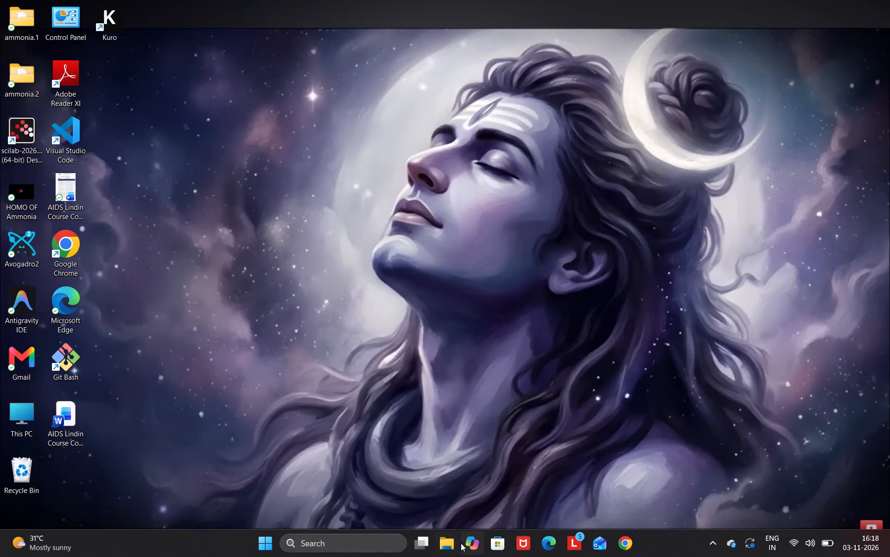
Open the Windows power options for locking, sleeping, shutting down or restarting the computer.
click(268, 540)
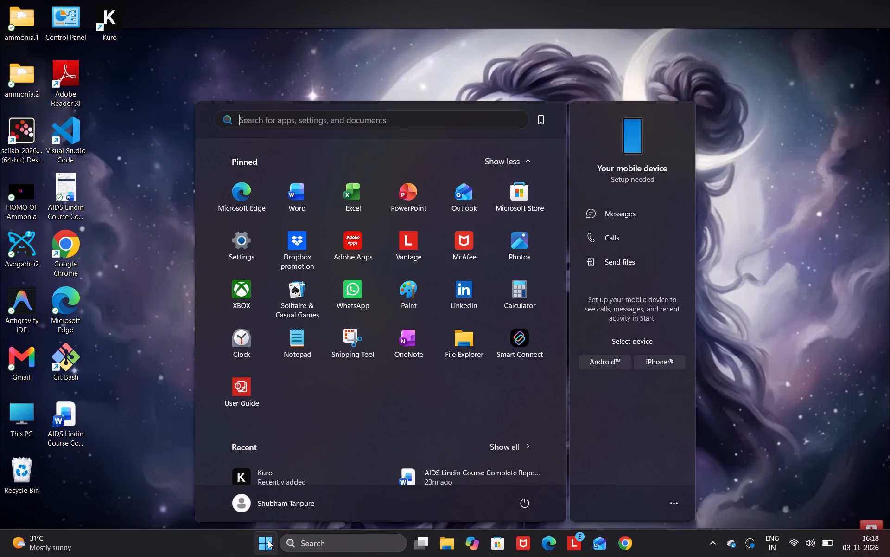
click(529, 499)
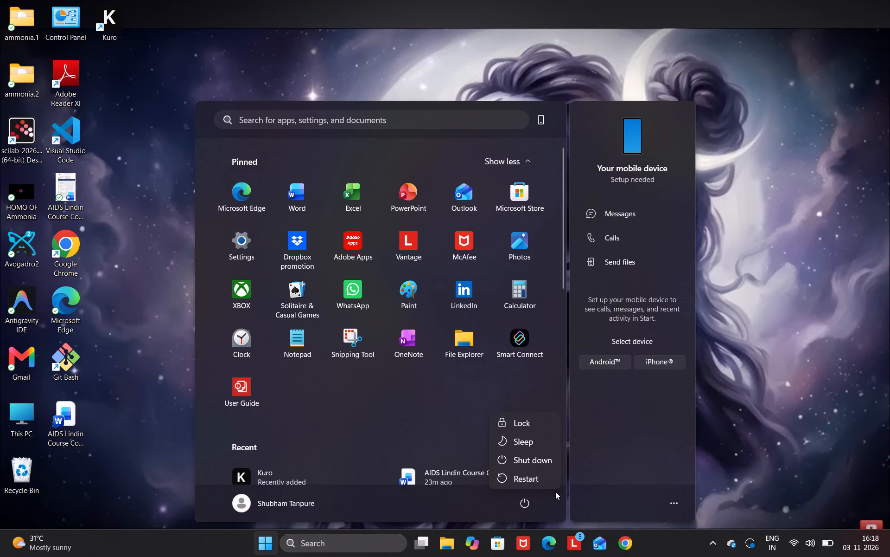